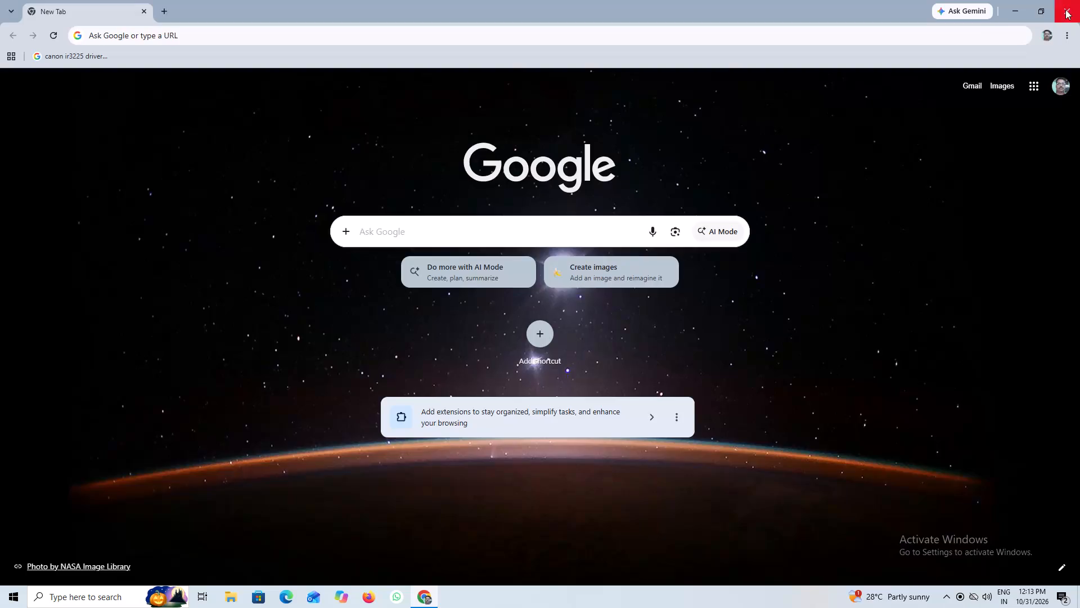
Close the browser, switch to Microsoft Excel and open the recent workbook Laxmimela Chanda List.
{"action": "triple_click", "coordinate": [1066, 8]}
{"action": "triple_click", "coordinate": [97, 131]}
{"action": "double_click", "coordinate": [97, 131]}
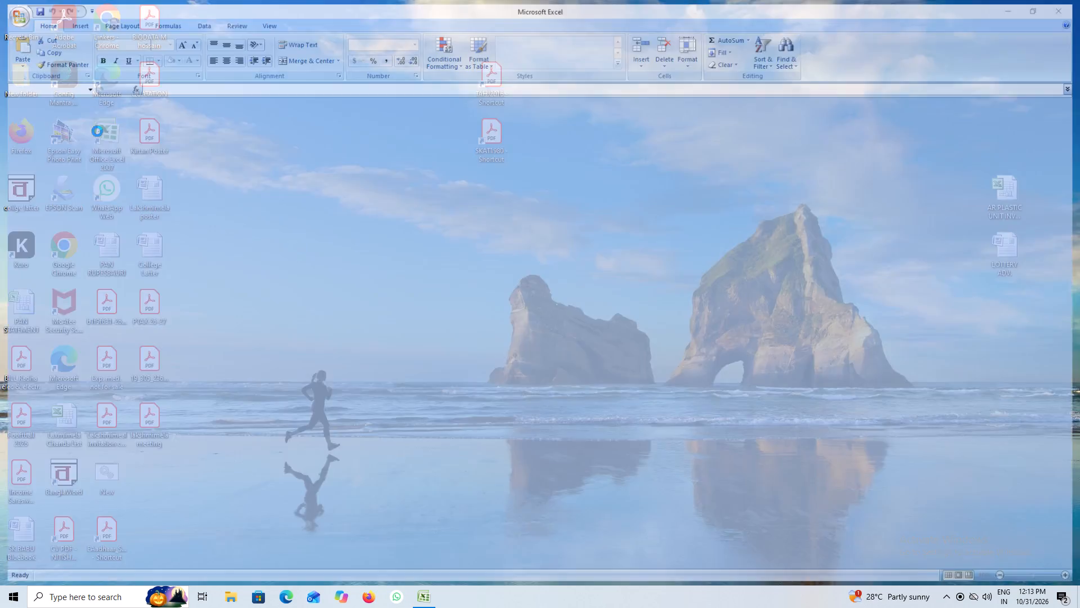
{"action": "left_click", "coordinate": [11, 12]}
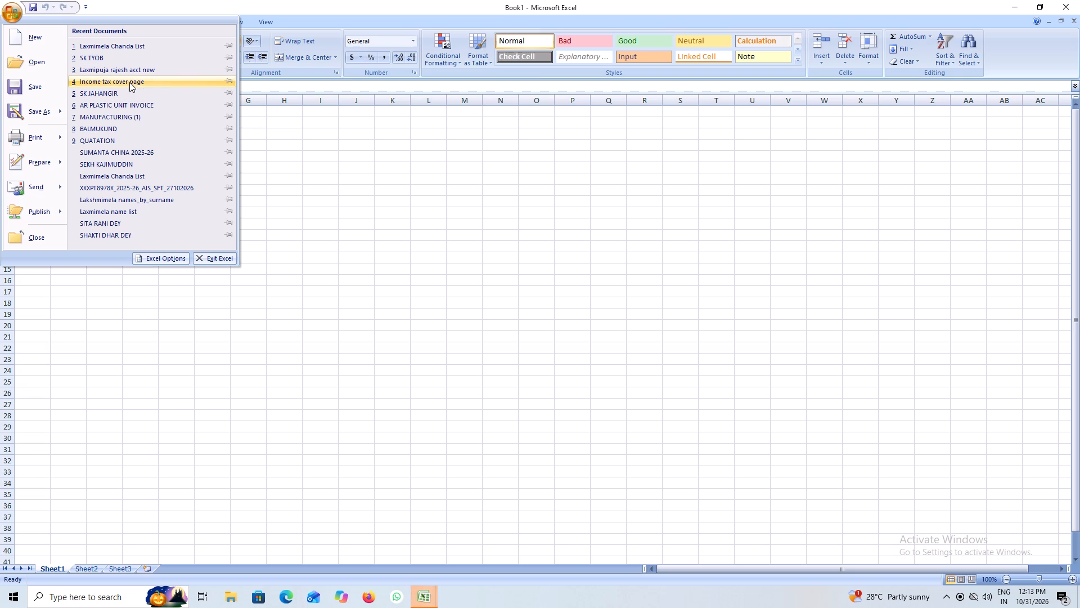
{"action": "double_click", "coordinate": [127, 47]}
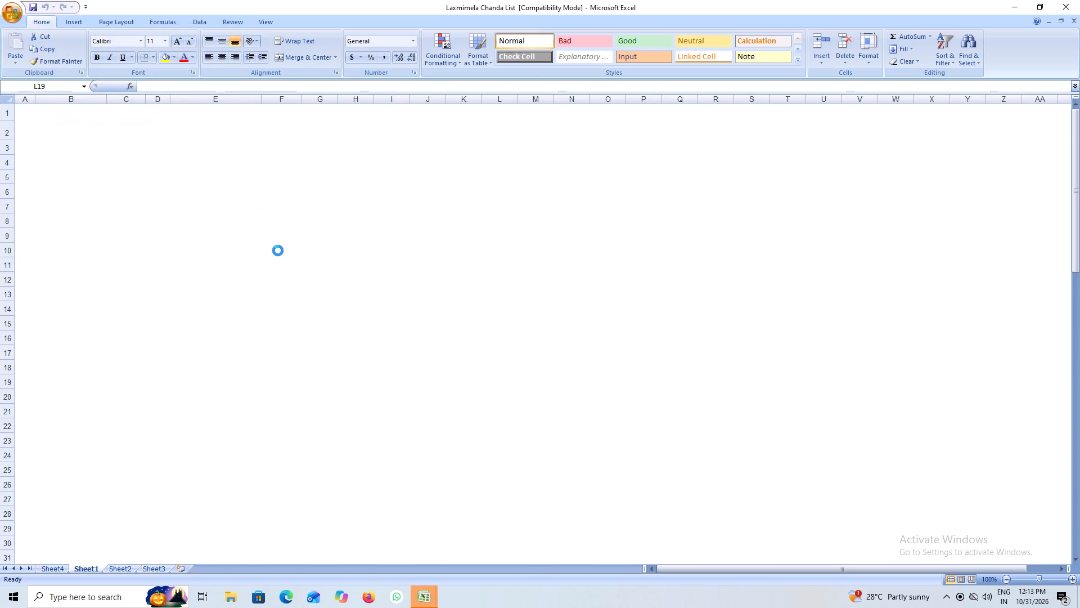
In the Receipts side of the 2026 puja account on Sheet1, enter 5000 in C72 and 29900 in C74.
{"action": "scroll", "coordinate": [129, 403], "scroll_direction": "down", "scroll_amount": 14}
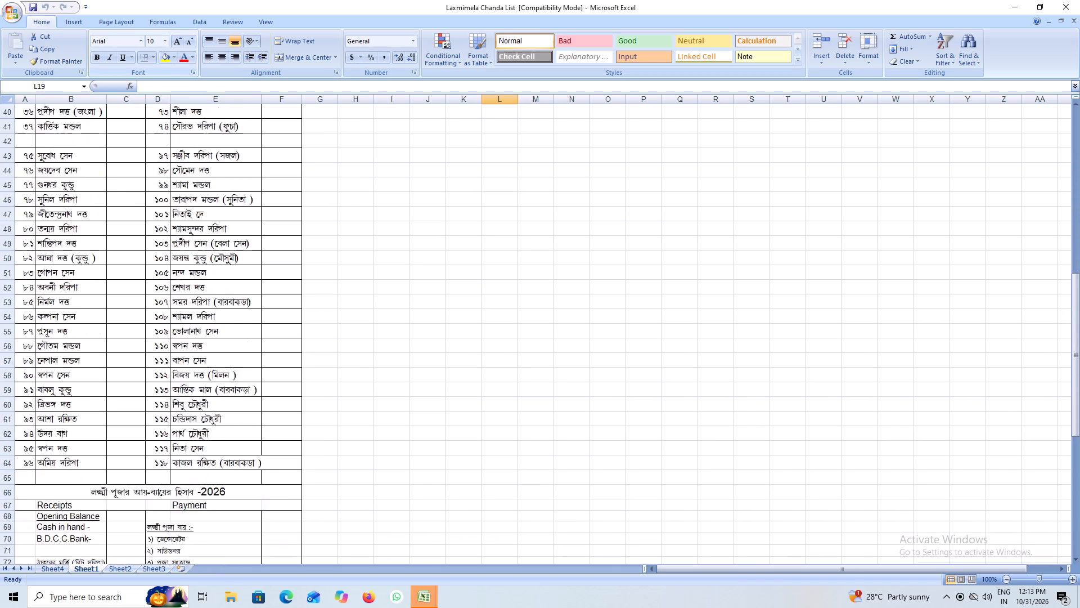
{"action": "scroll", "coordinate": [130, 429], "scroll_direction": "down", "scroll_amount": 6}
{"action": "scroll", "coordinate": [130, 429], "scroll_direction": "up", "scroll_amount": 2}
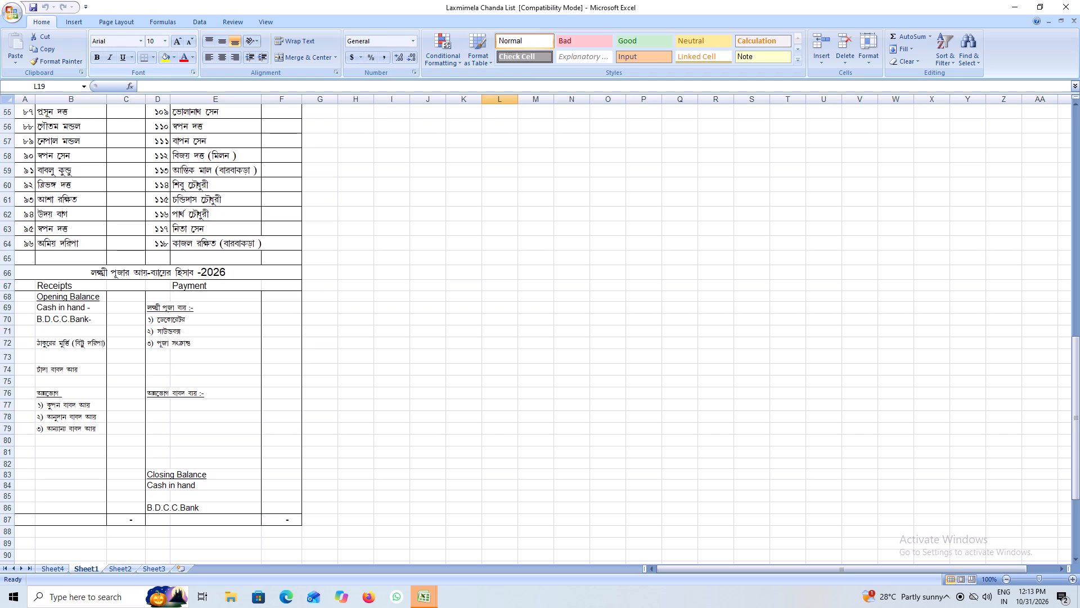
{"action": "left_click", "coordinate": [123, 370]}
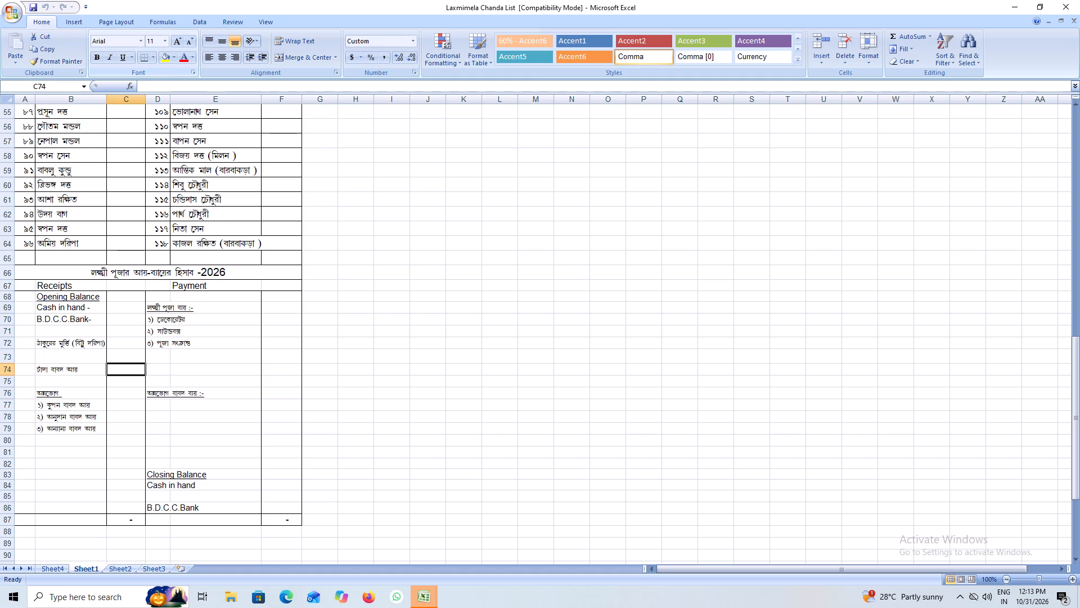
{"action": "key", "text": "Up"}
{"action": "key", "text": "Up"}
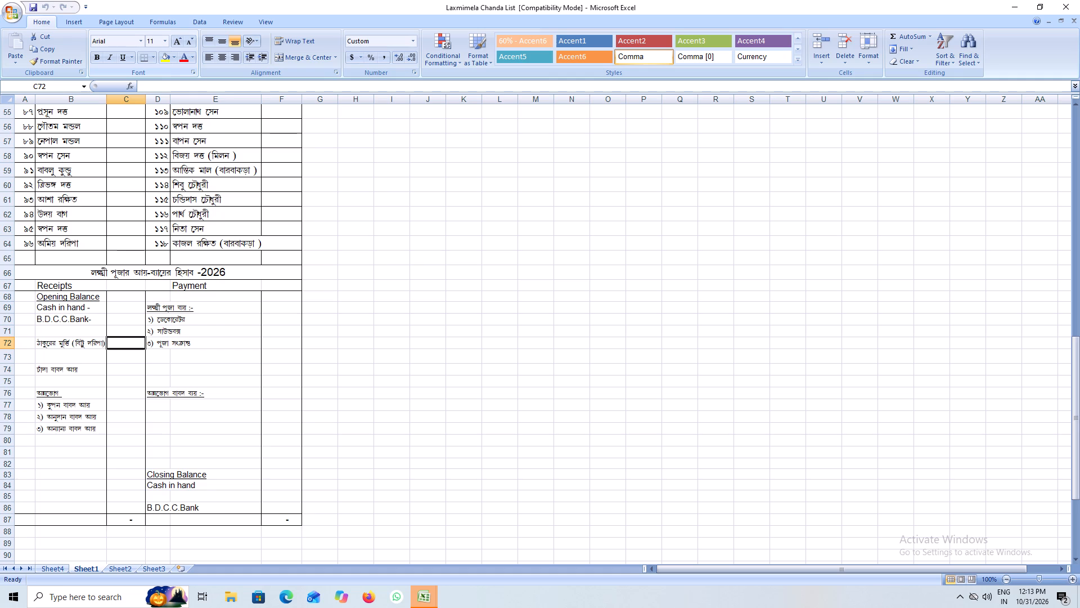
{"action": "type", "text": "5000"}
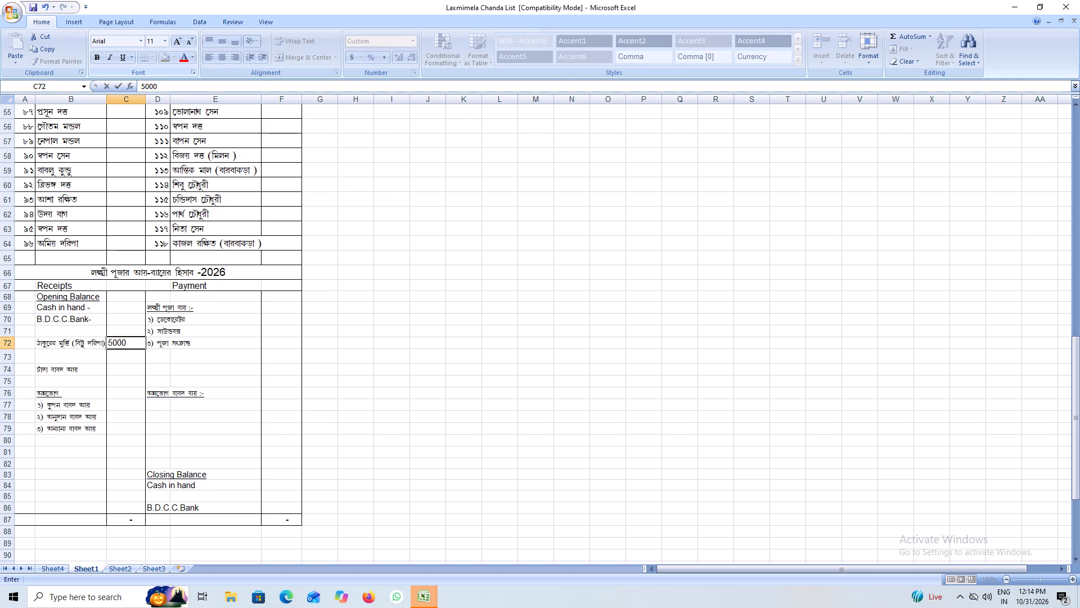
{"action": "key", "text": "Return"}
{"action": "key", "text": "Return"}
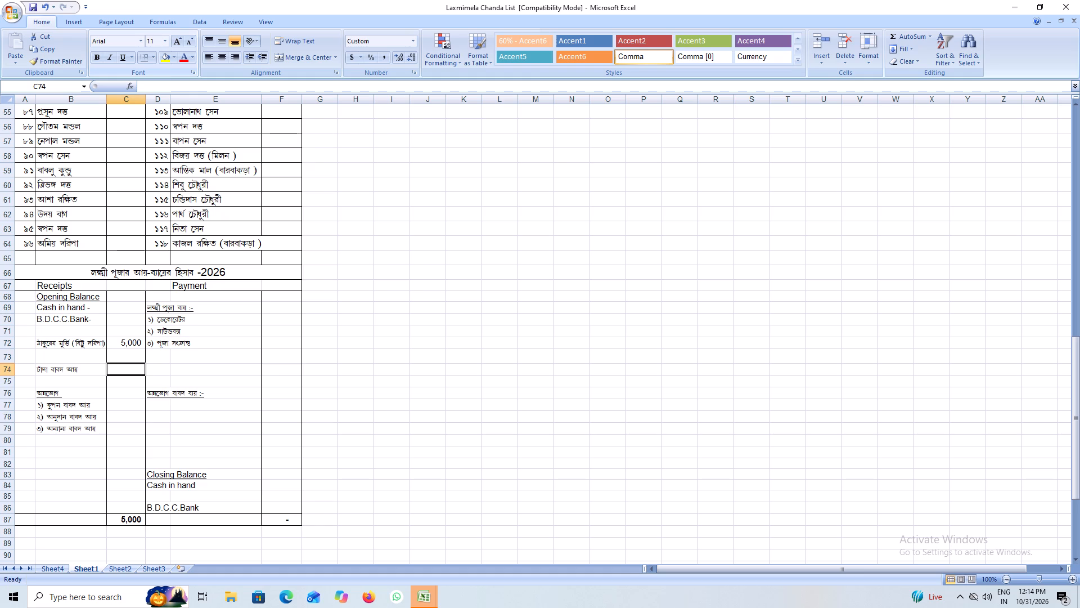
{"action": "type", "text": "29"}
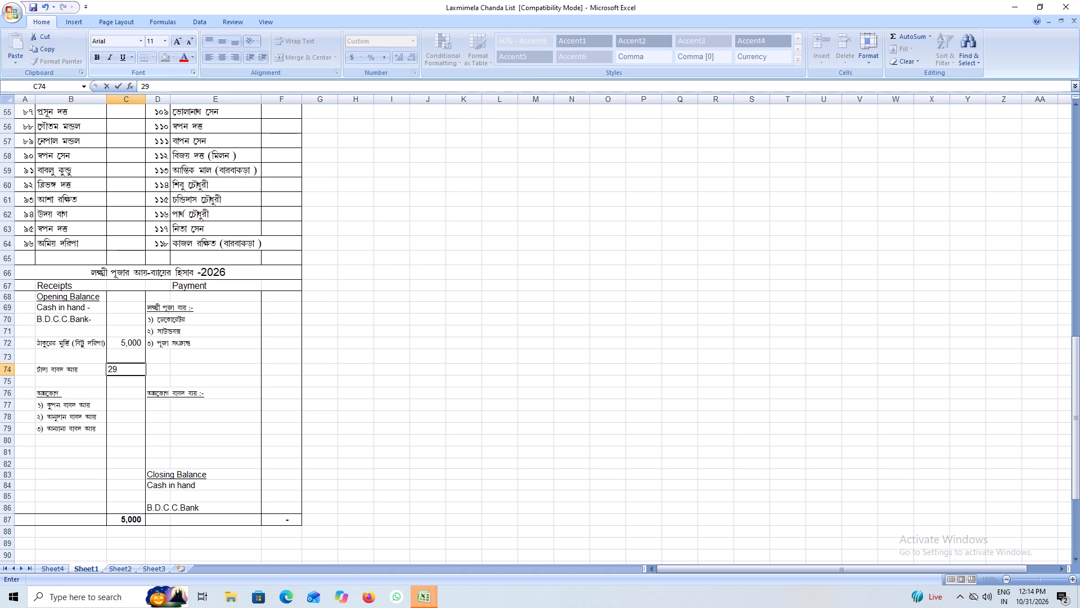
{"action": "type", "text": "900"}
{"action": "key", "text": "Return"}
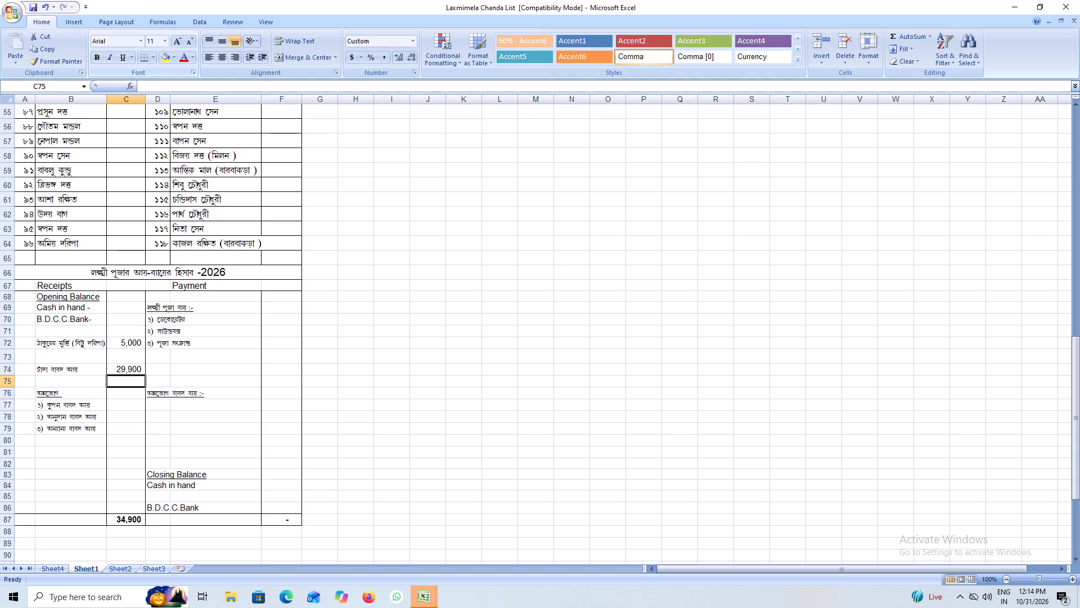
Beside the account table, enter the working note Decorator in I70 with the amount 11000 in J70.
{"action": "left_click", "coordinate": [251, 319]}
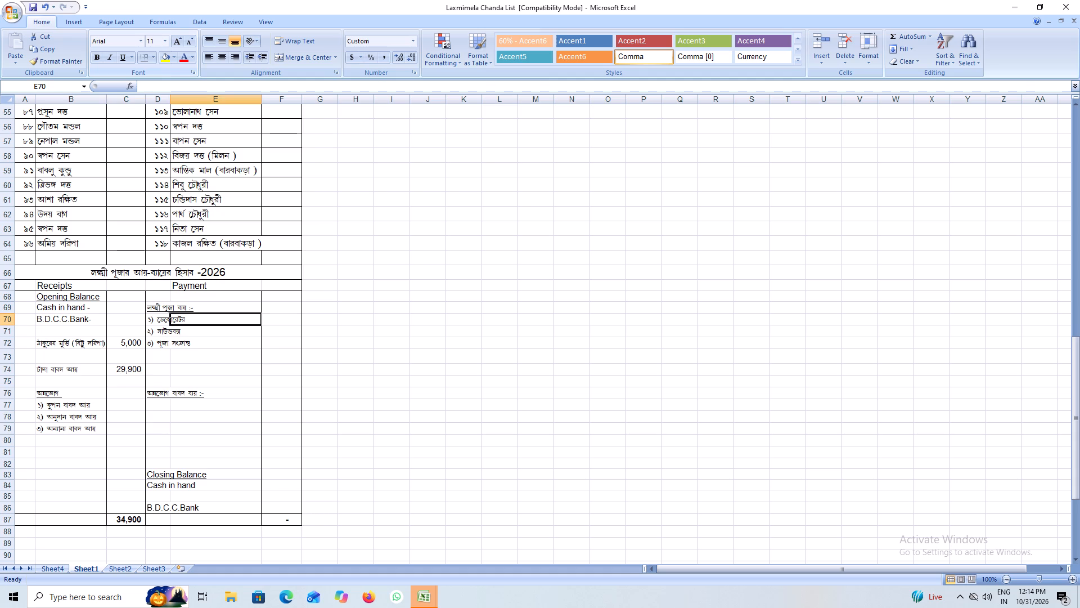
{"action": "left_click", "coordinate": [151, 319]}
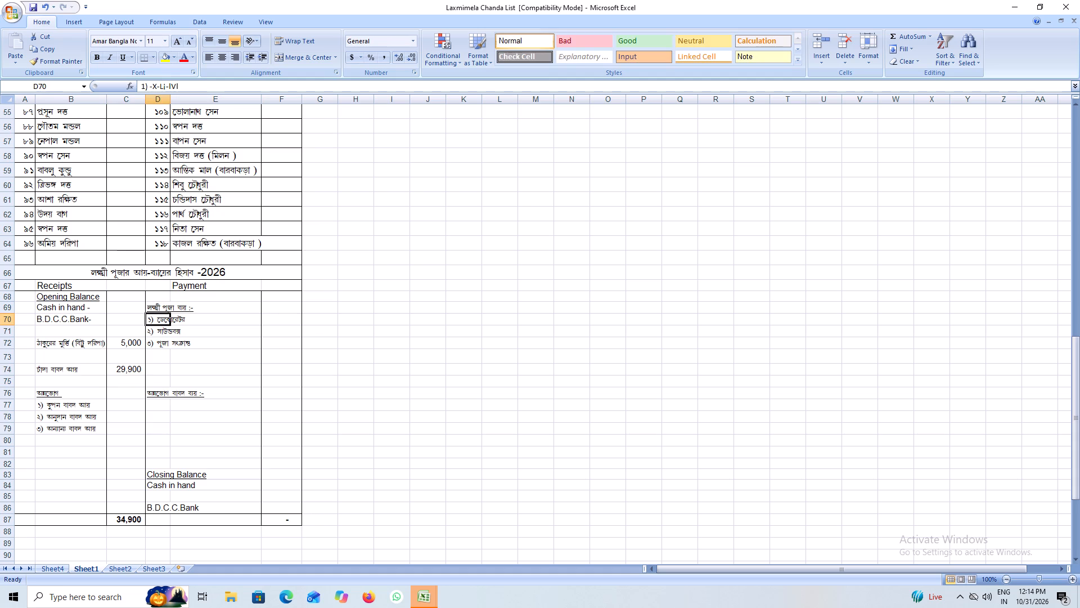
{"action": "left_click", "coordinate": [268, 320]}
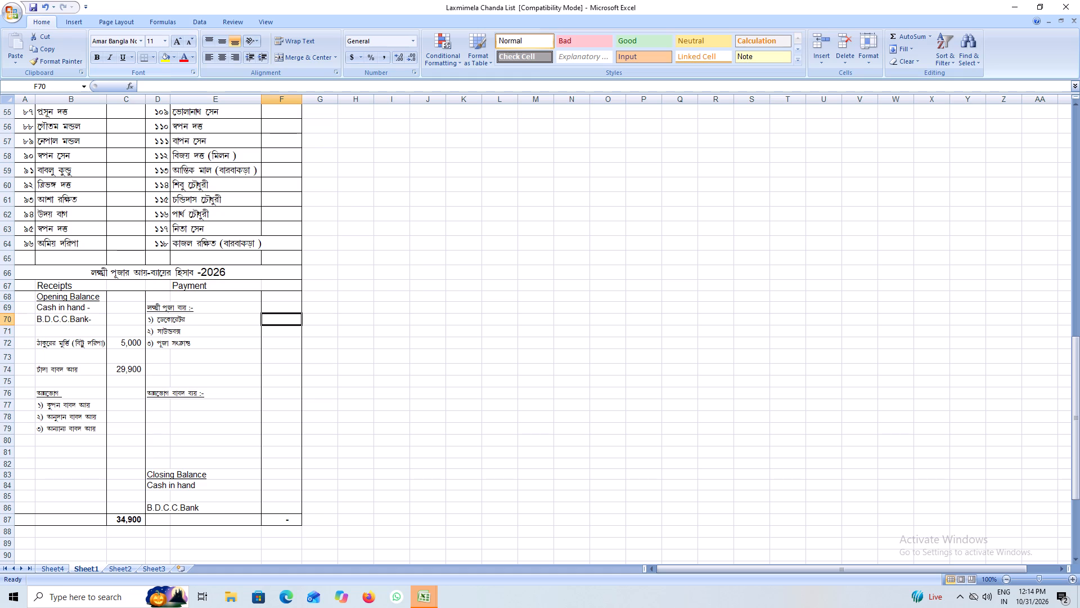
{"action": "left_click", "coordinate": [386, 320]}
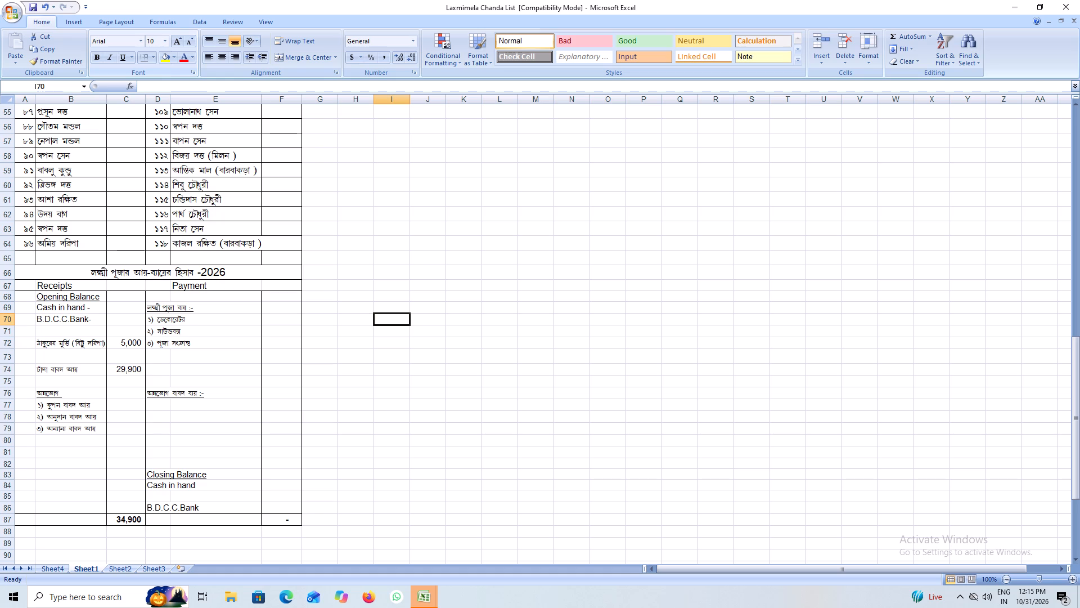
{"action": "key", "text": "d"}
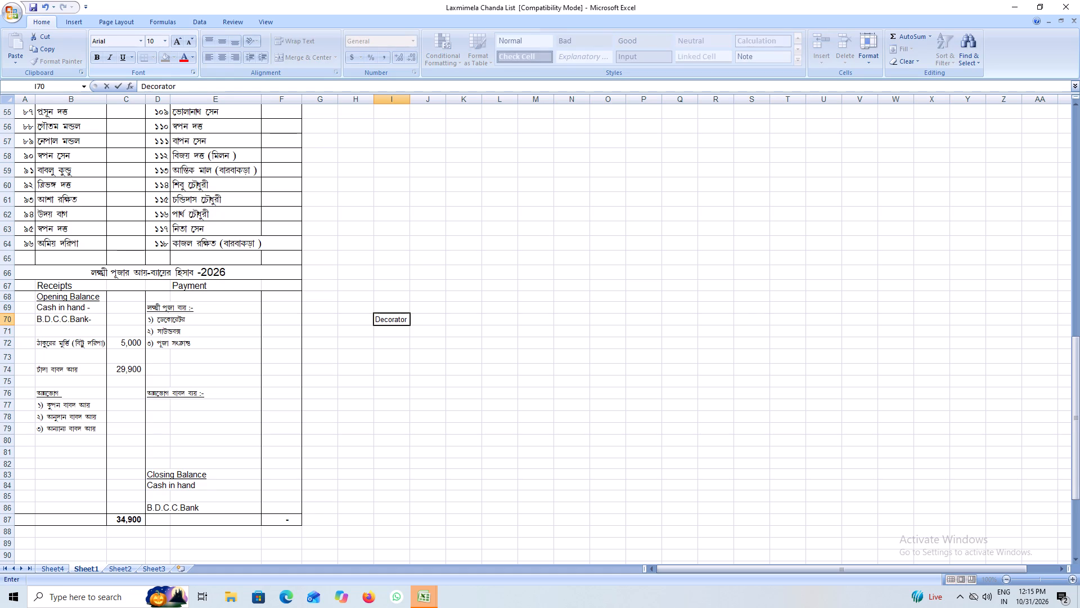
{"action": "key", "text": "Tab"}
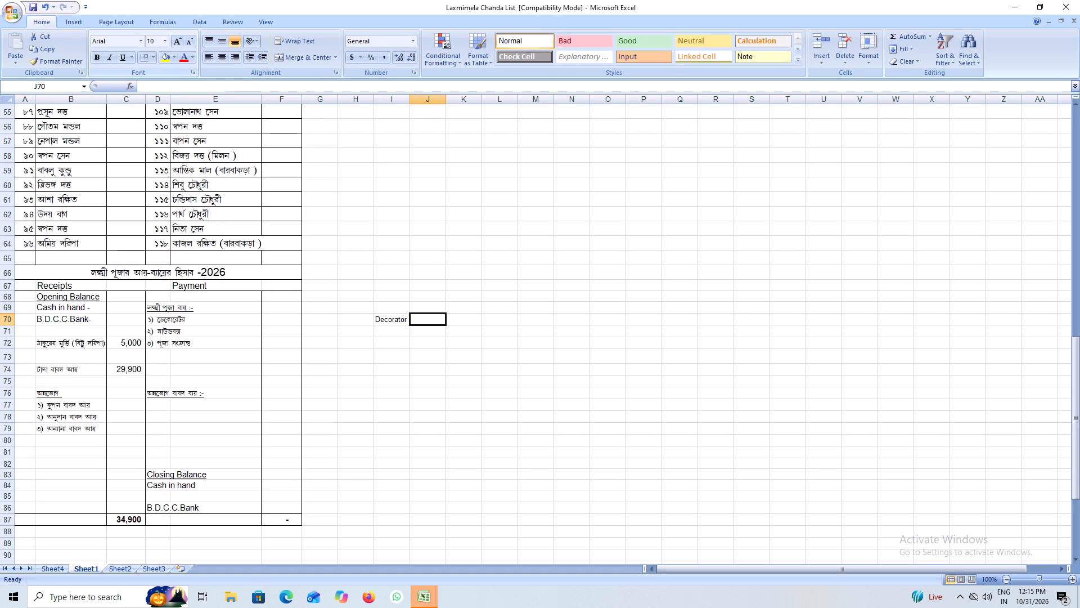
{"action": "type", "text": "11000"}
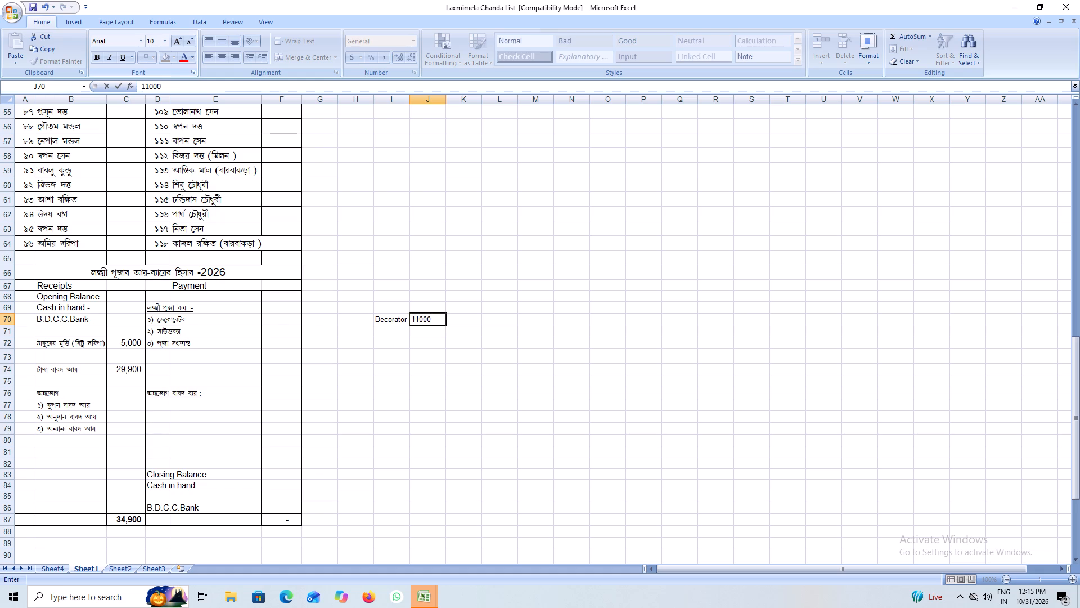
{"action": "key", "text": "Return"}
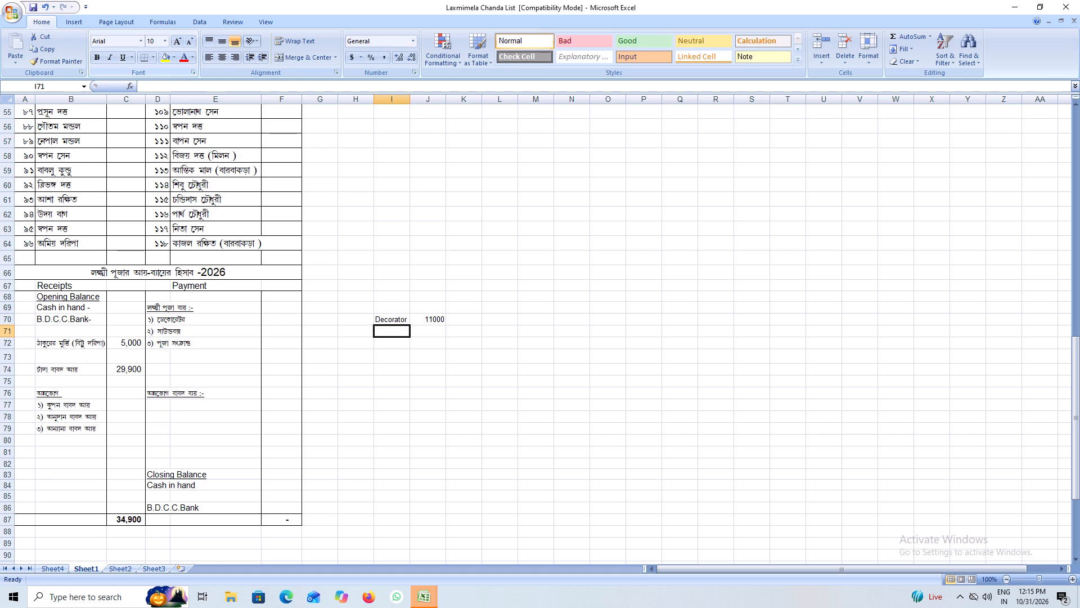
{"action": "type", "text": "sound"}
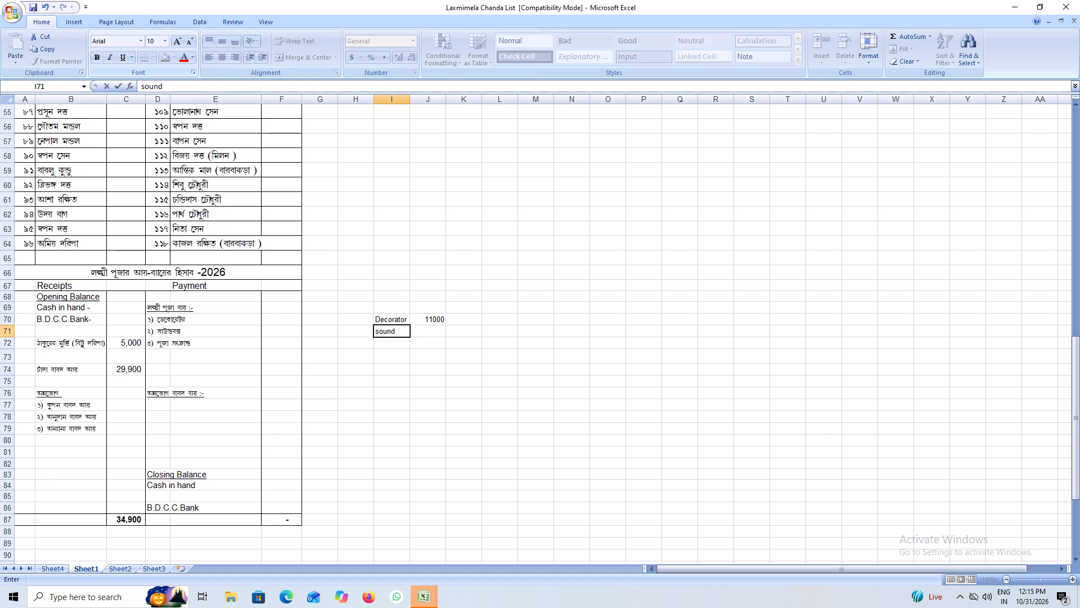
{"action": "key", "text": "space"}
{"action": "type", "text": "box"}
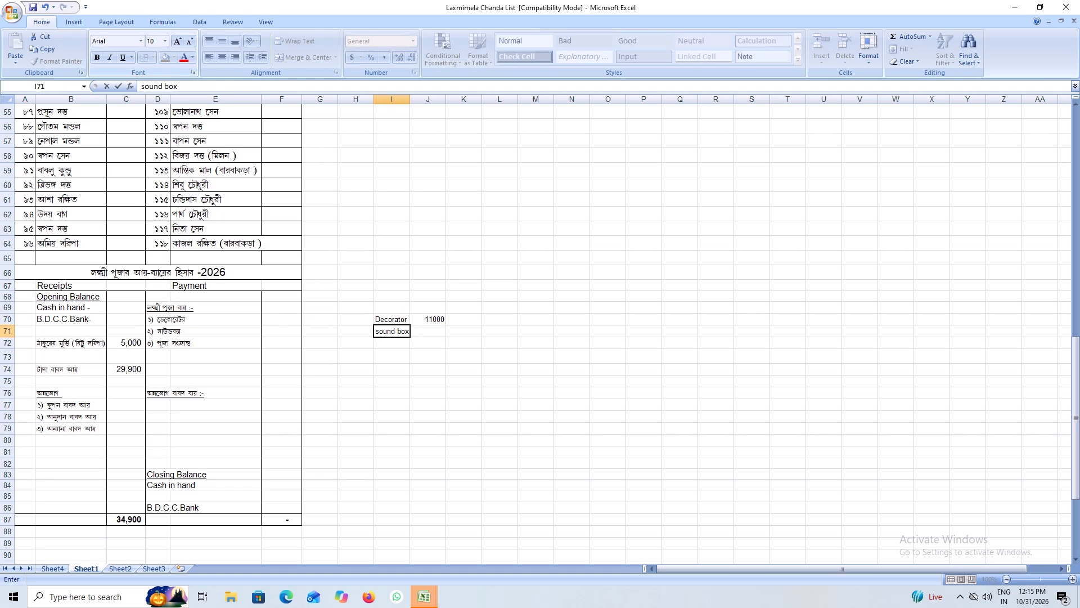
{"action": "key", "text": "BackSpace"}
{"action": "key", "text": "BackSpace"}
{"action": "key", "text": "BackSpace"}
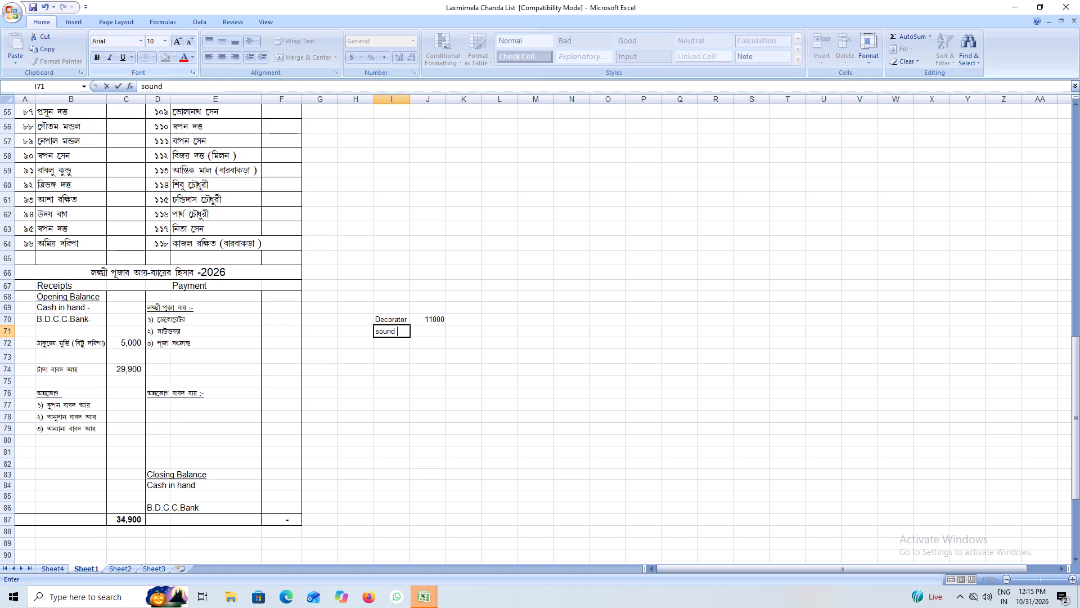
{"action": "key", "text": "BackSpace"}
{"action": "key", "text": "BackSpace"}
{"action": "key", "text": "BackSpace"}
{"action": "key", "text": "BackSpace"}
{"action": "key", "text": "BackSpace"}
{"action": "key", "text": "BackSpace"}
Add the note puja in I71 with the amount 29780 in J71.
{"action": "type", "text": "puja"}
{"action": "key", "text": "Tab"}
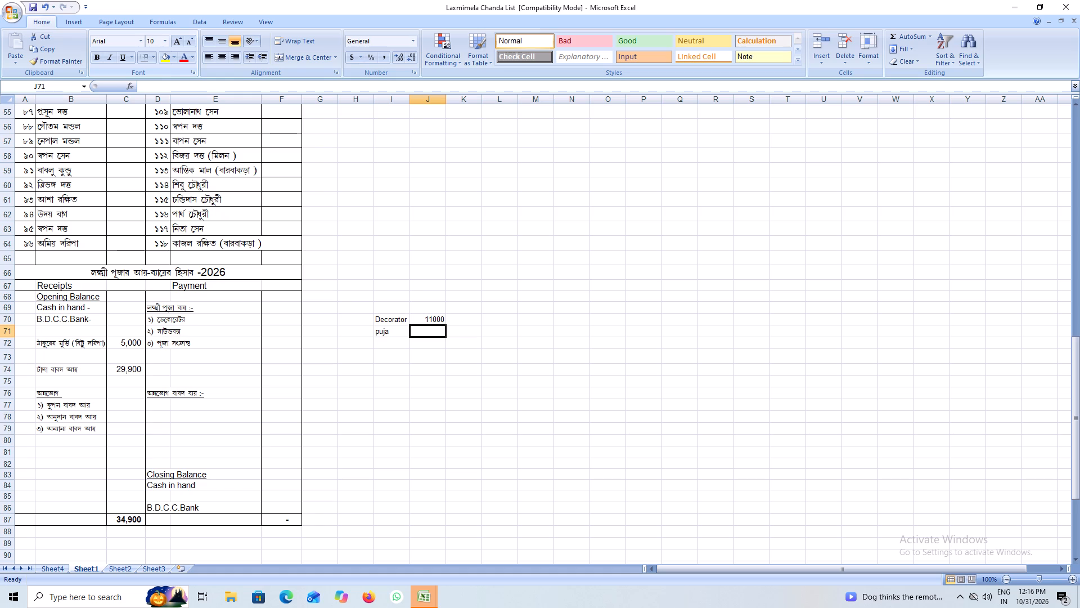
{"action": "type", "text": "297"}
{"action": "type", "text": "80"}
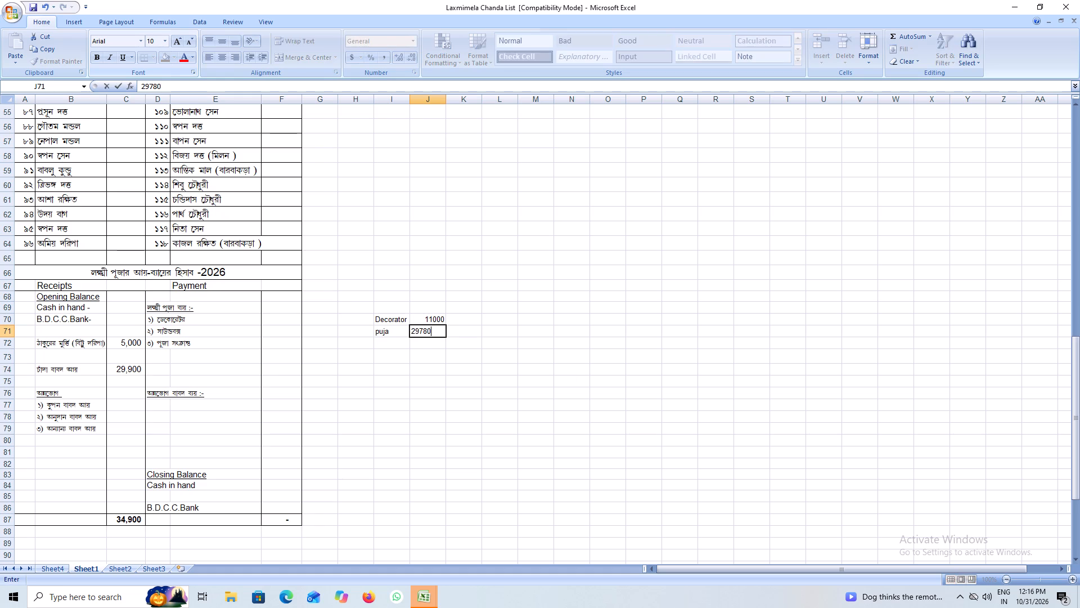
{"action": "key", "text": "Return"}
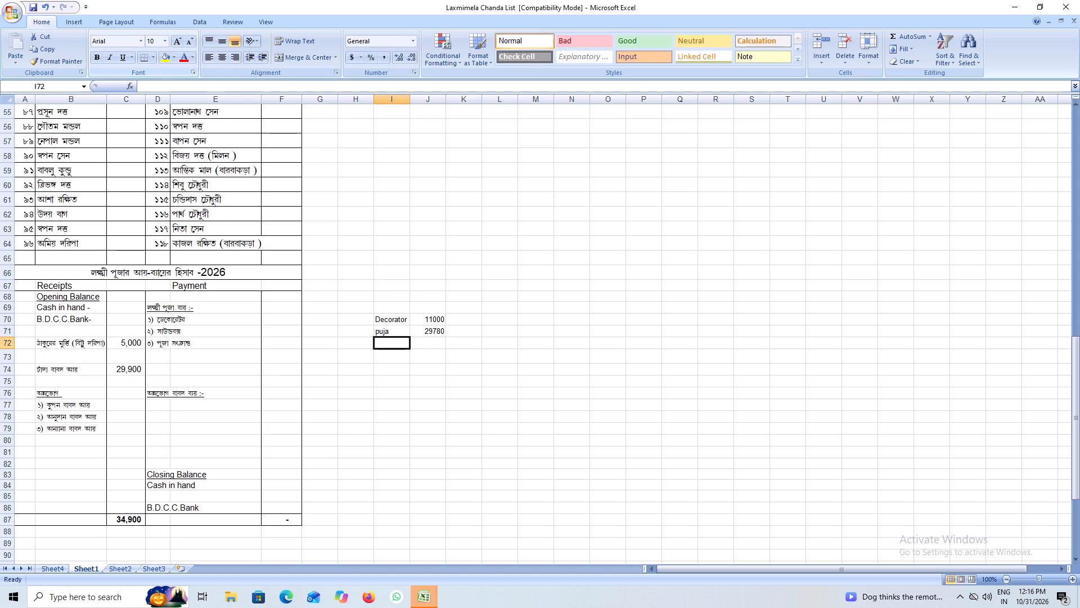
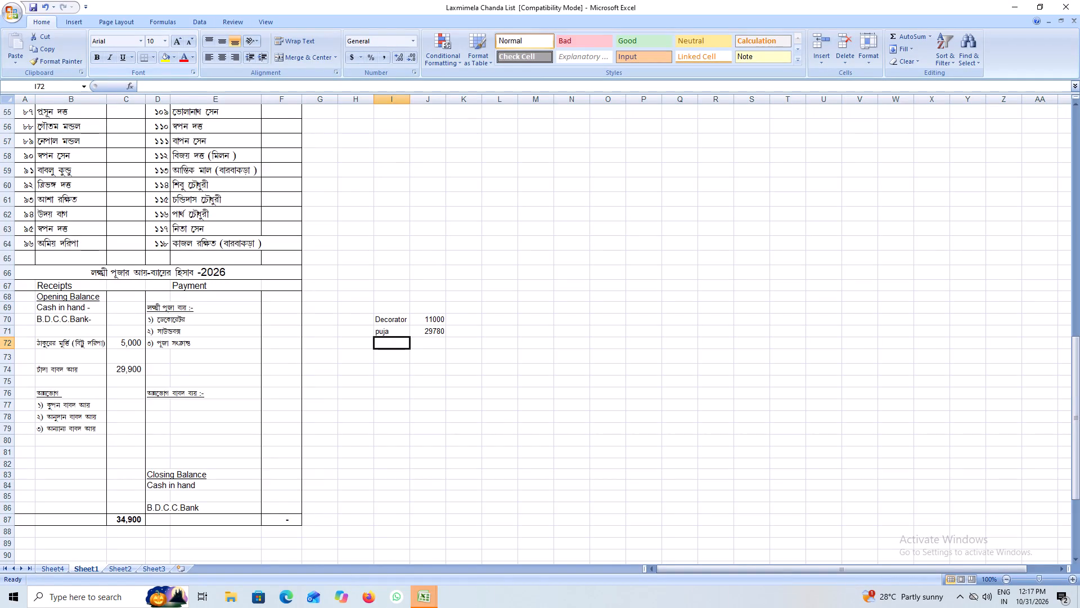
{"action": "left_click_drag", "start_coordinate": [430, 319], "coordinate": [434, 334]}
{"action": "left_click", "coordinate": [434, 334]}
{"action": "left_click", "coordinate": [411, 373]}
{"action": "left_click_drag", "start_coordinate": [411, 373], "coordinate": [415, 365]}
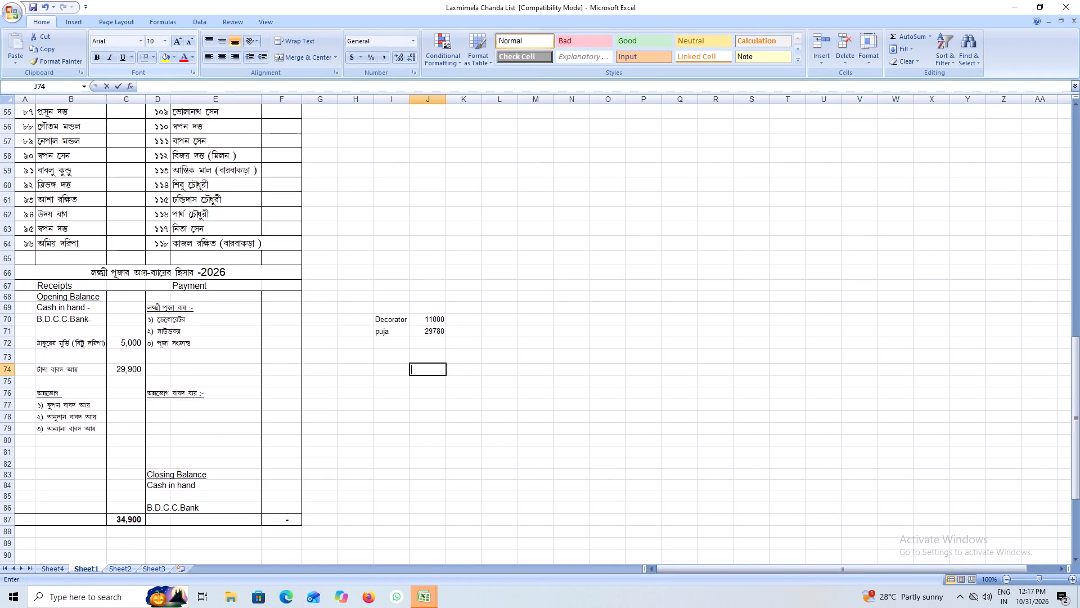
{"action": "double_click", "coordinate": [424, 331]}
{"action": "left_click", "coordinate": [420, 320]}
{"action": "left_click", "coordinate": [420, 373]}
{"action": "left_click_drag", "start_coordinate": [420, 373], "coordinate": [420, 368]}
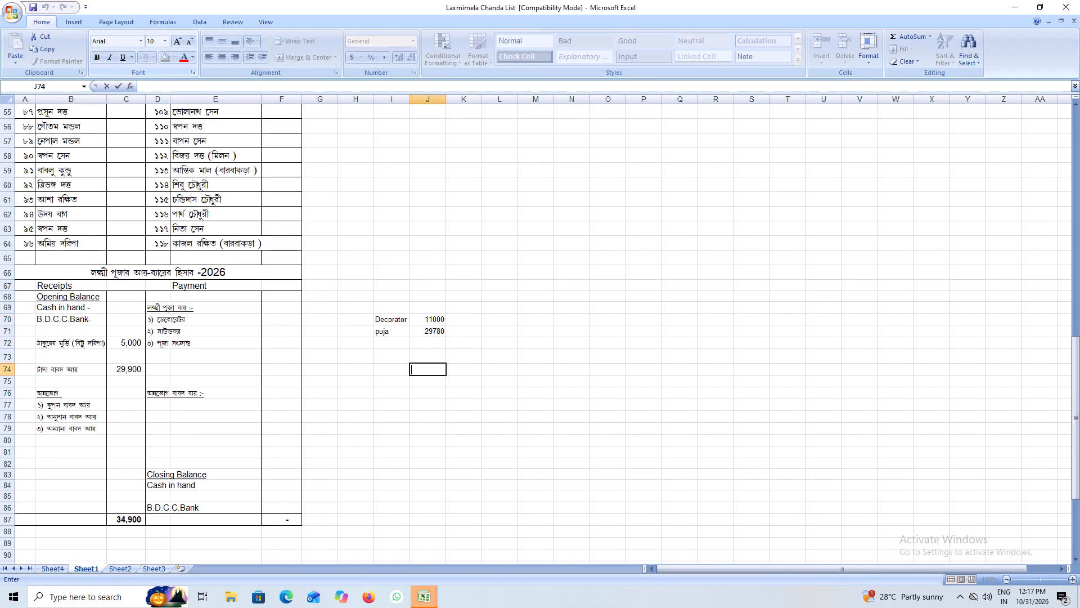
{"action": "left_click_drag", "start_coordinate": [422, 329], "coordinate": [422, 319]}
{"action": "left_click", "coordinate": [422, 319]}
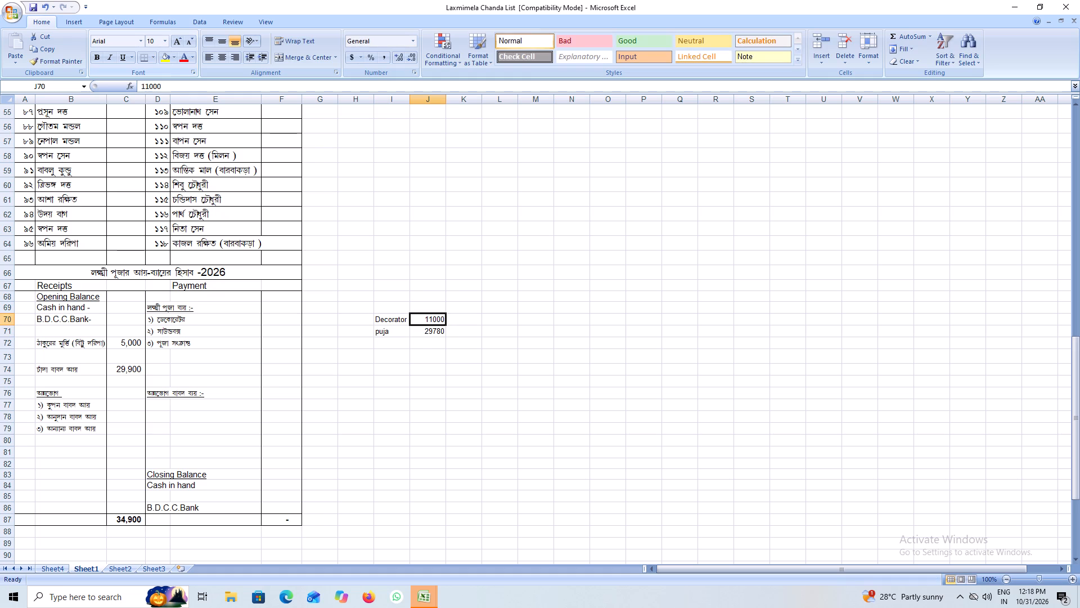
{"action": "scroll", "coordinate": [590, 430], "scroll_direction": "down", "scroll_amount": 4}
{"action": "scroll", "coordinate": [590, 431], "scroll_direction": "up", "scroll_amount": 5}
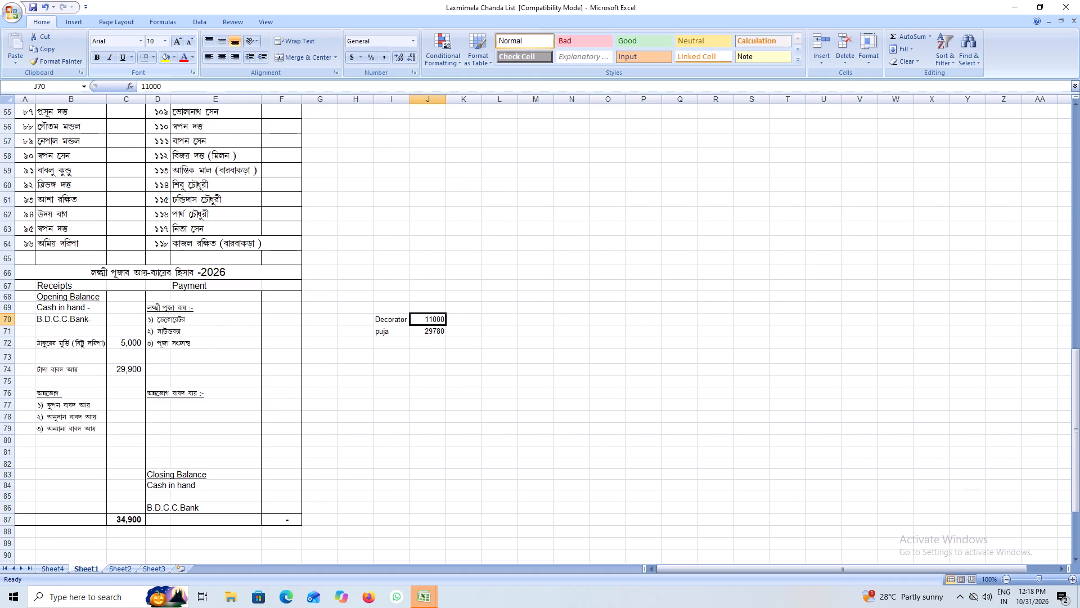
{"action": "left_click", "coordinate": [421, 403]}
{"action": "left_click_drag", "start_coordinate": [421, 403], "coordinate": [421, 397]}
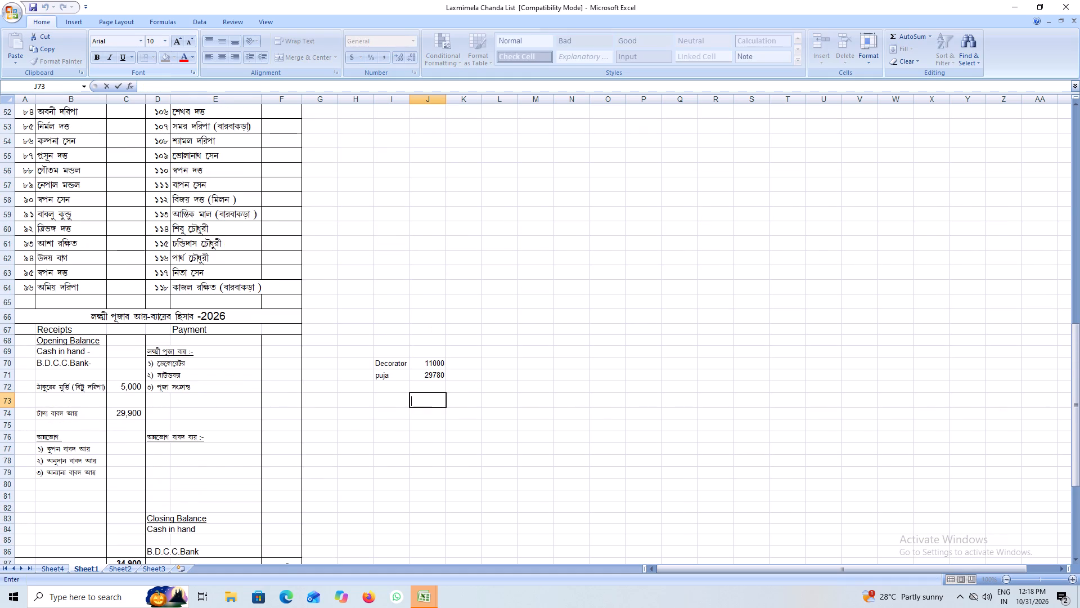
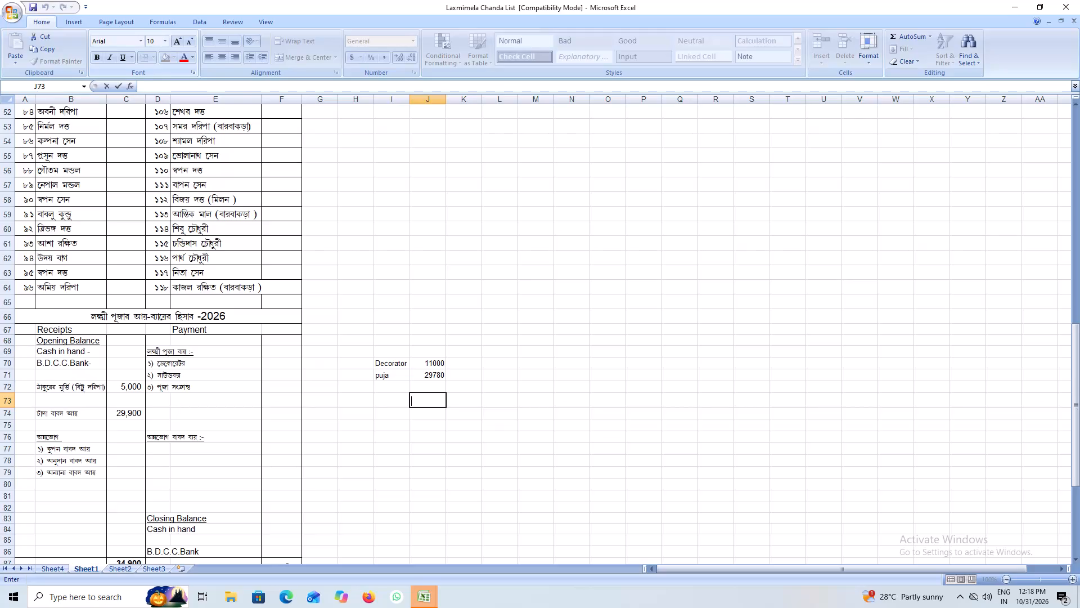
Clear the amount beside the Decorator side note in cell J70.
{"action": "left_click", "coordinate": [436, 364]}
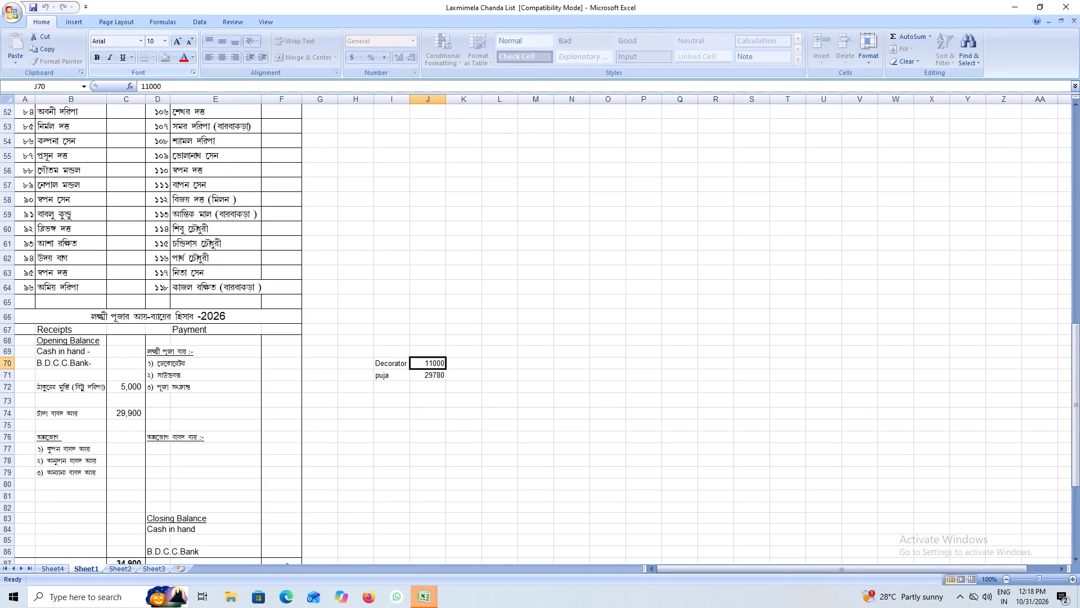
{"action": "key", "text": "Delete"}
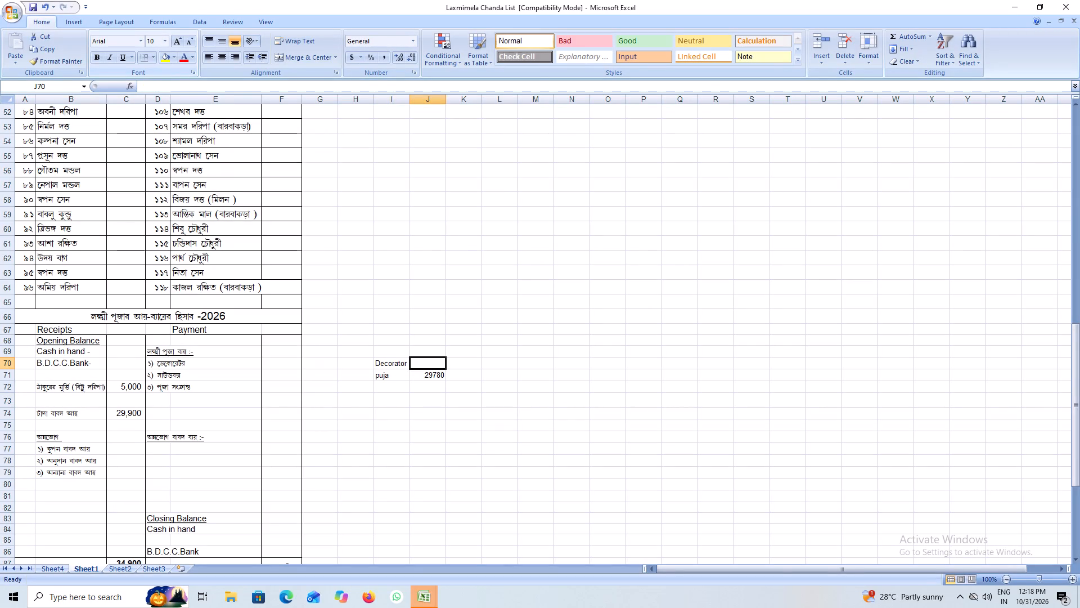
Enter the Laxmi puja payment amounts in column F: 15000 for decorator, 4500 for sound box and 29780 for puja-related costs.
{"action": "left_click", "coordinate": [272, 365]}
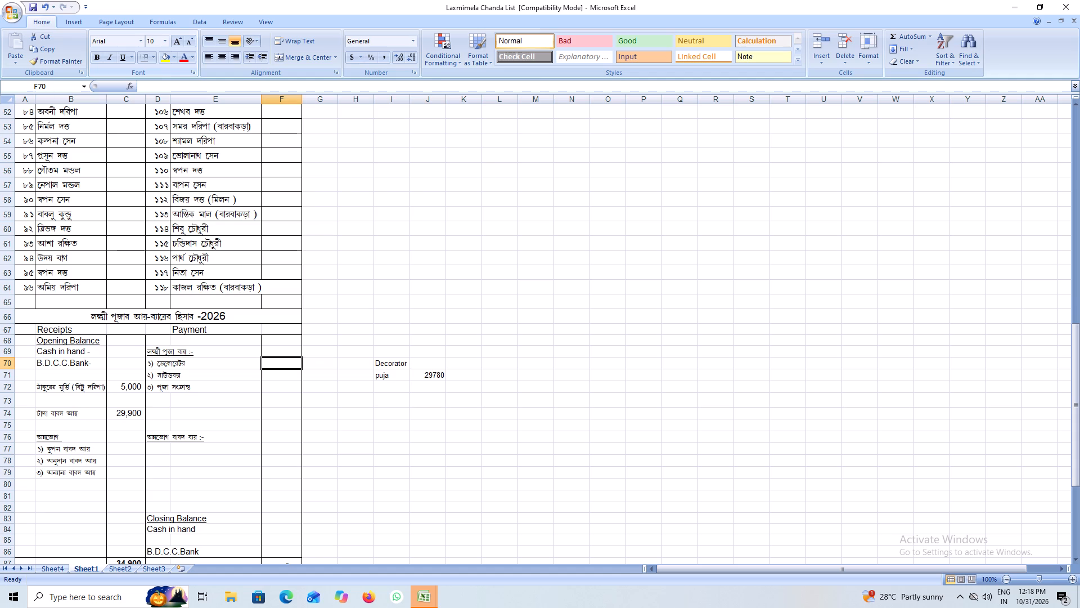
{"action": "type", "text": "15000"}
{"action": "key", "text": "Return"}
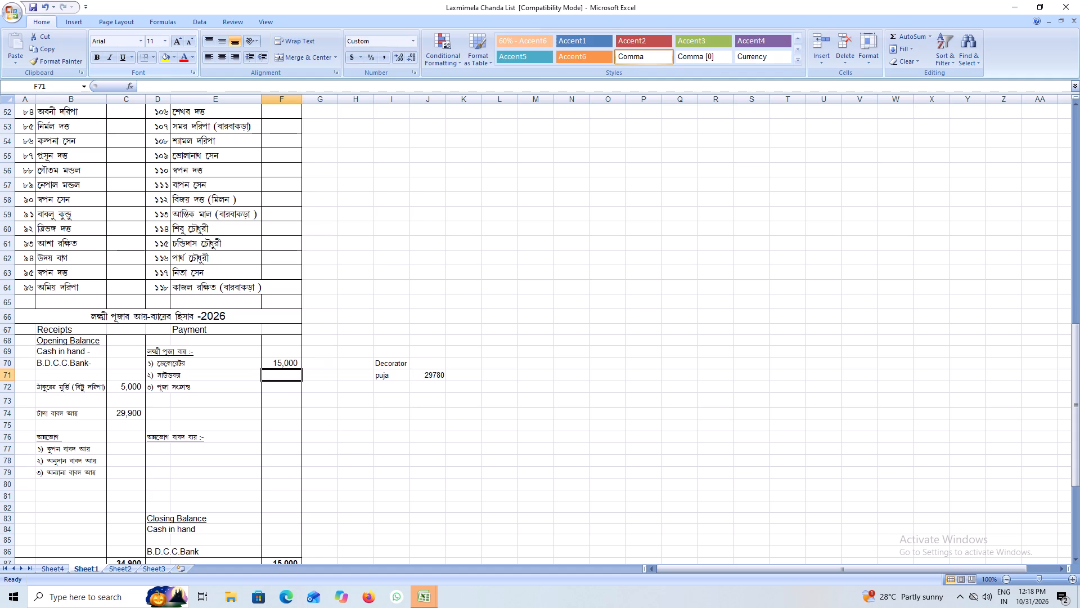
{"action": "type", "text": "45"}
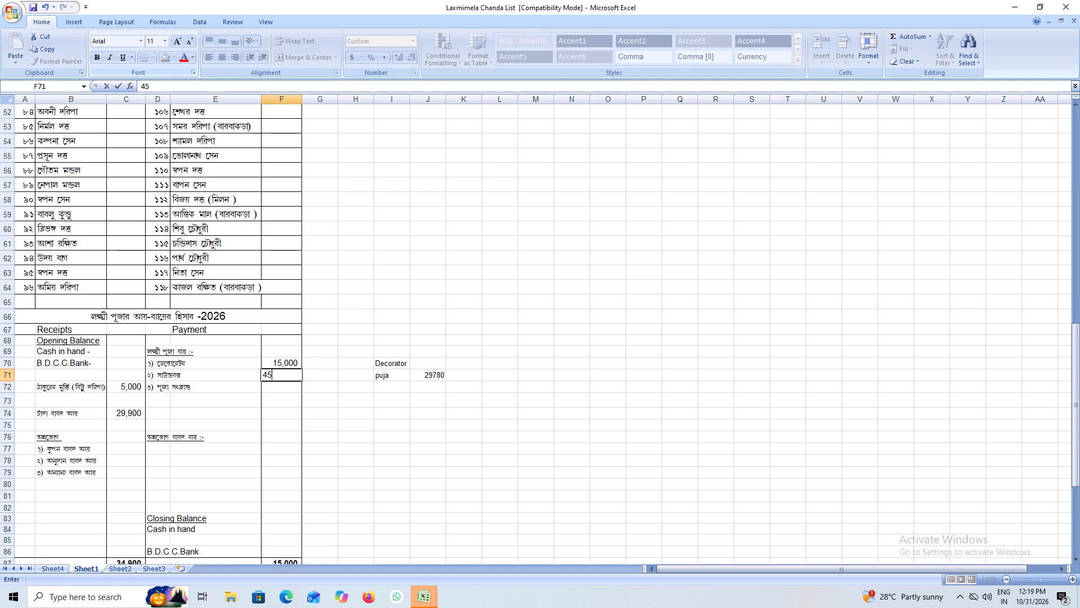
{"action": "type", "text": "00"}
{"action": "key", "text": "Return"}
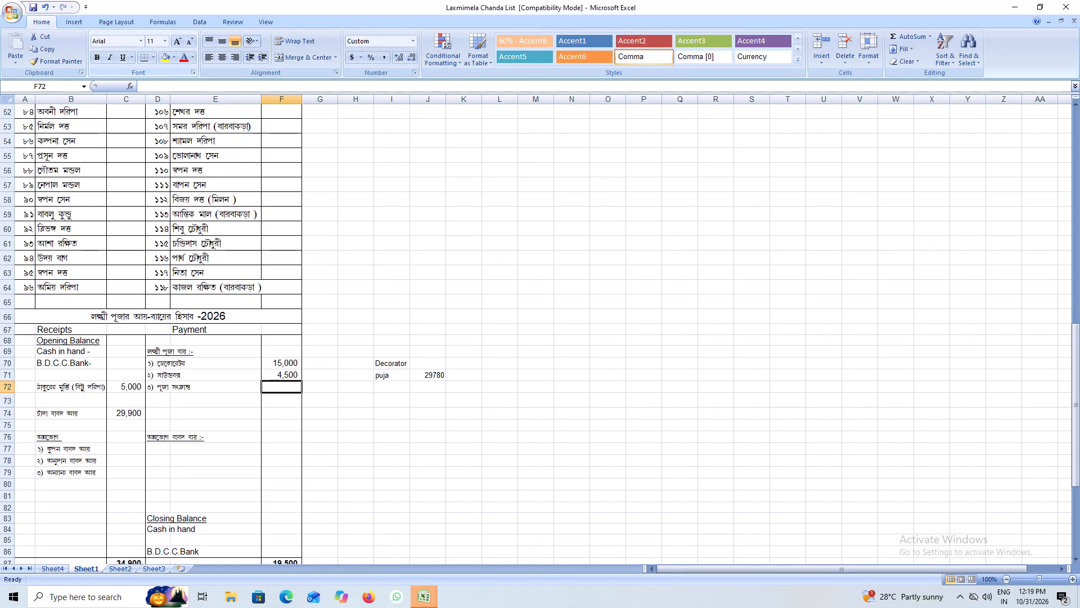
{"action": "left_click", "coordinate": [368, 467]}
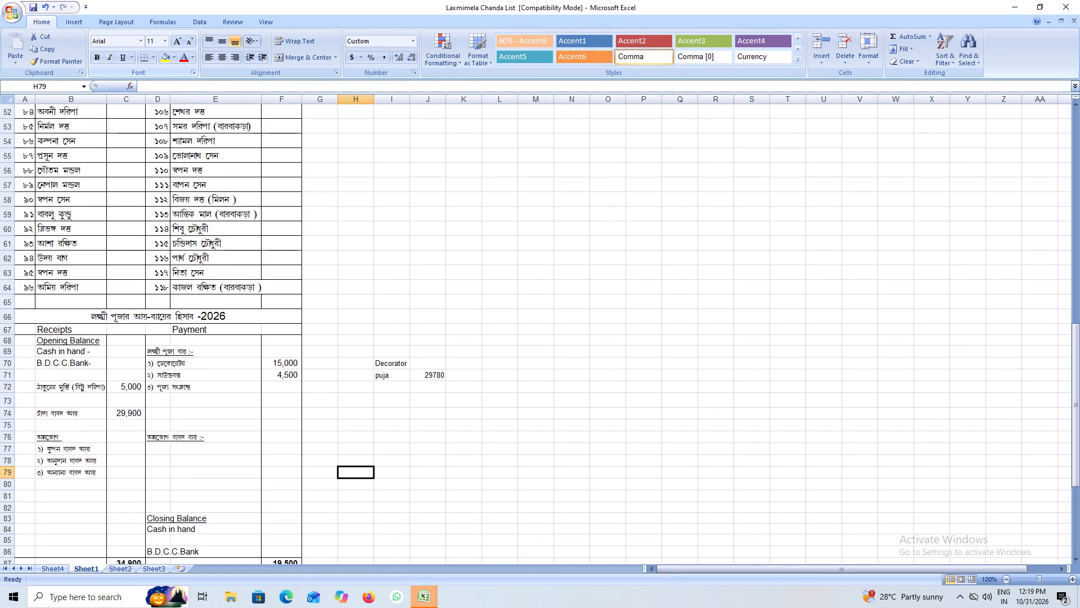
{"action": "double_click", "coordinate": [280, 385]}
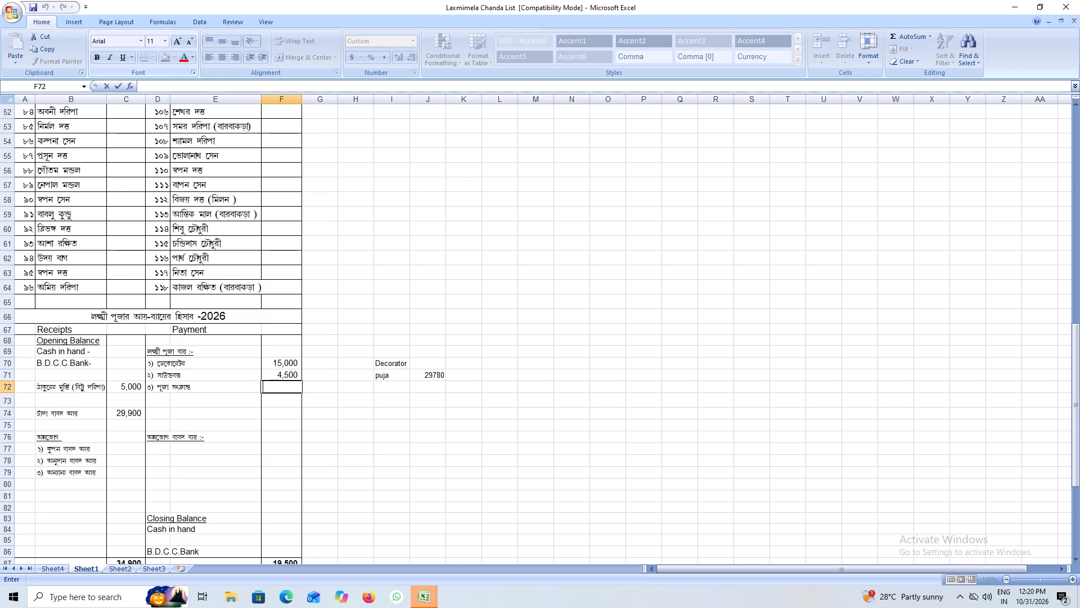
{"action": "type", "text": "29780"}
{"action": "left_click", "coordinate": [386, 470]}
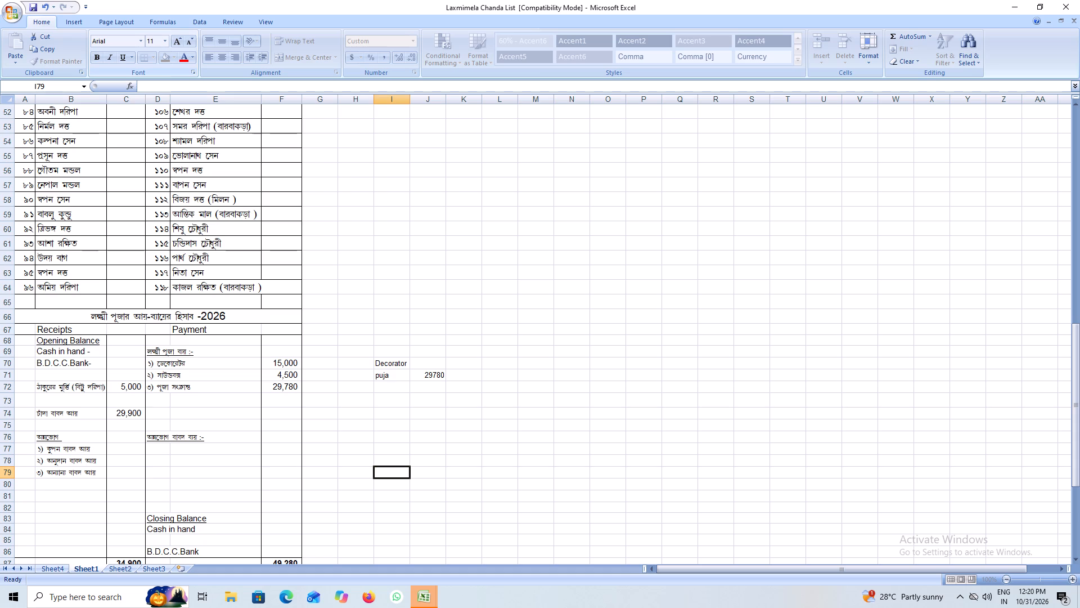
Close the blank Book1 workbook and open BanglaWord with an empty document for composing Bengali text.
{"action": "left_click", "coordinate": [155, 396]}
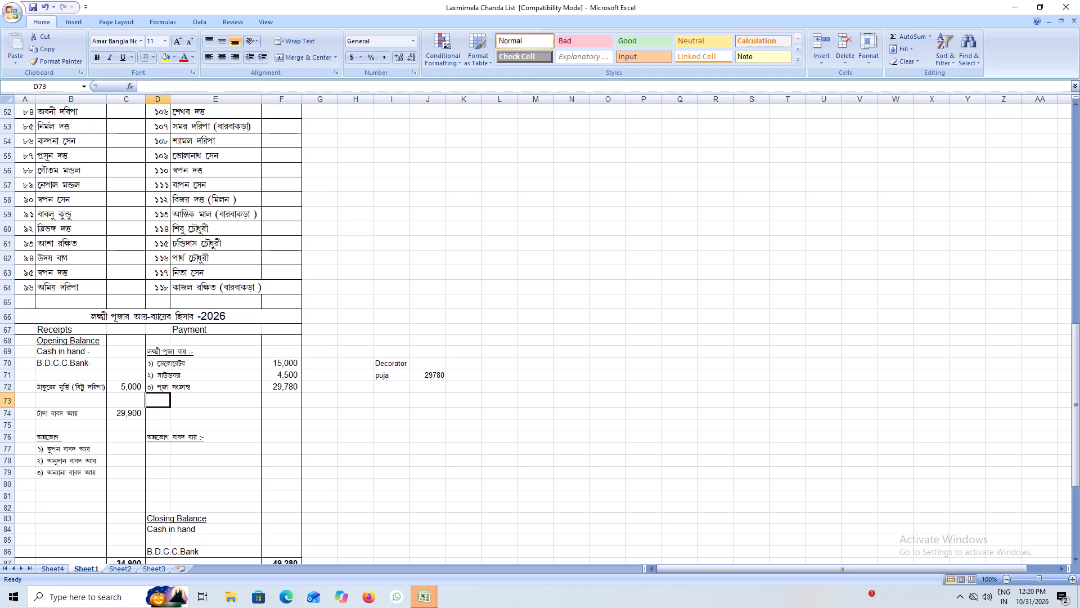
{"action": "scroll", "coordinate": [458, 456], "scroll_direction": "down", "scroll_amount": 2}
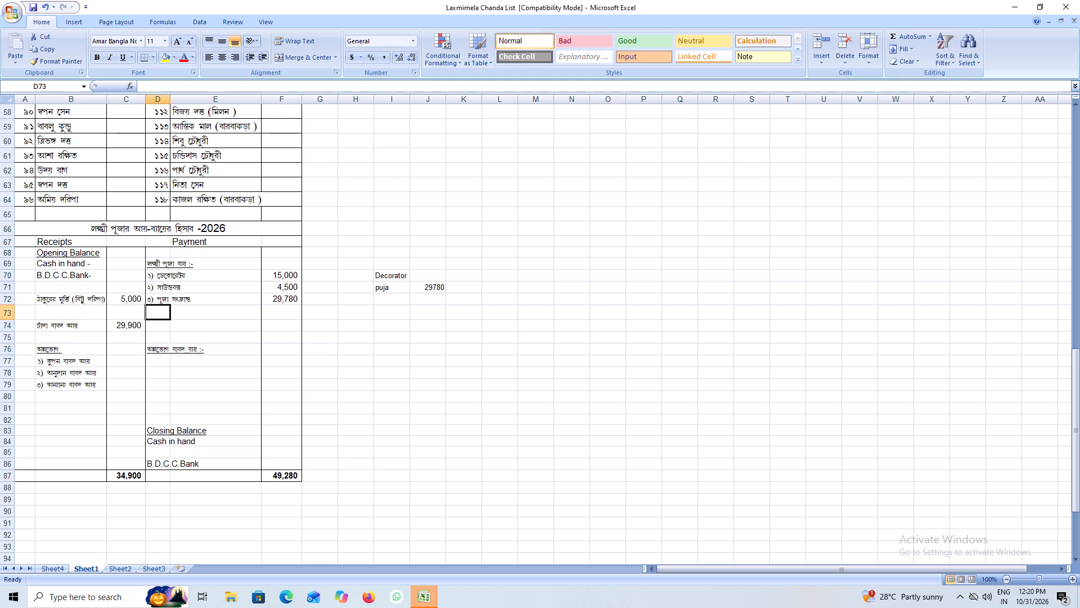
{"action": "left_click", "coordinate": [1015, 6]}
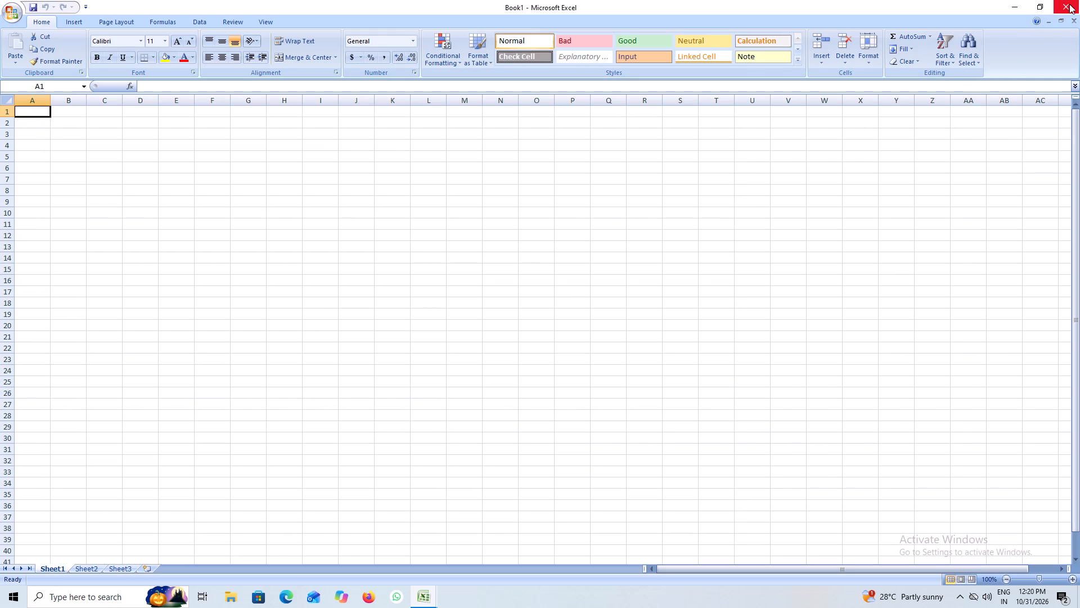
{"action": "left_click", "coordinate": [1069, 4]}
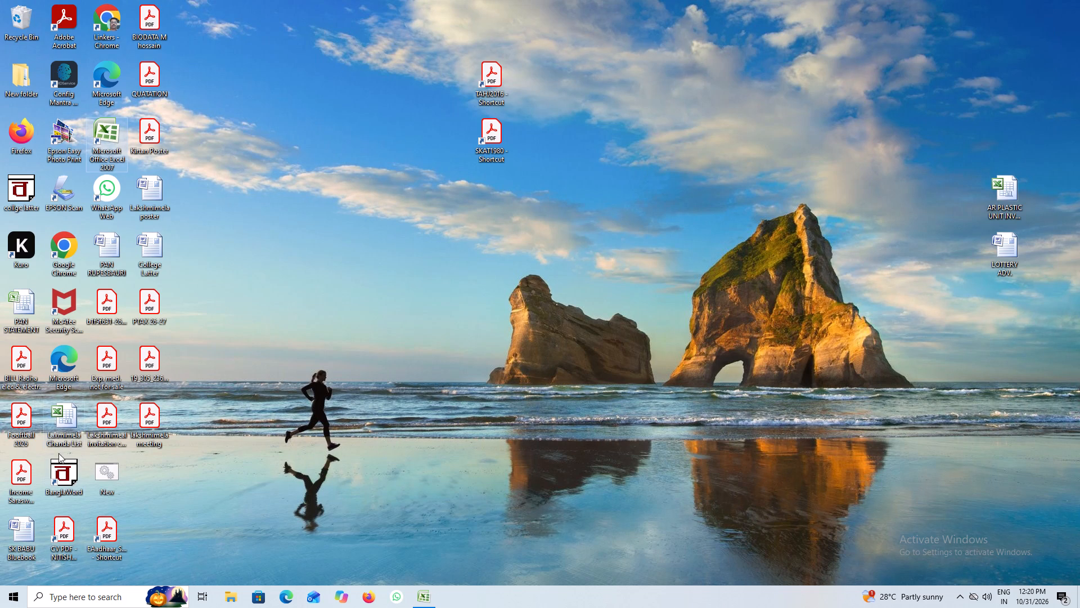
{"action": "double_click", "coordinate": [66, 480]}
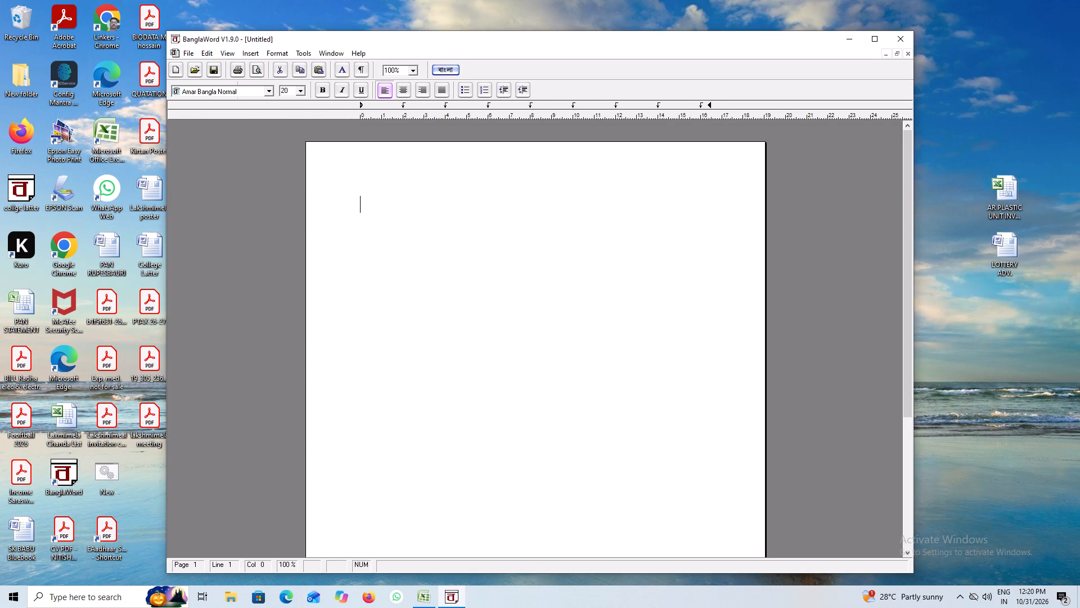
{"action": "left_click", "coordinate": [424, 596]}
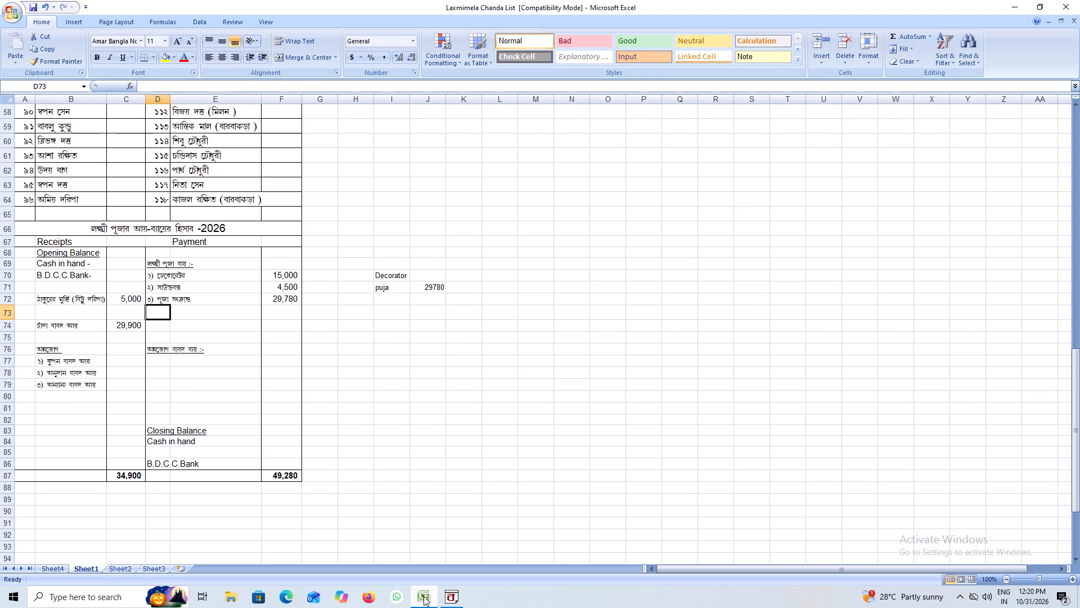
{"action": "left_click", "coordinate": [455, 596]}
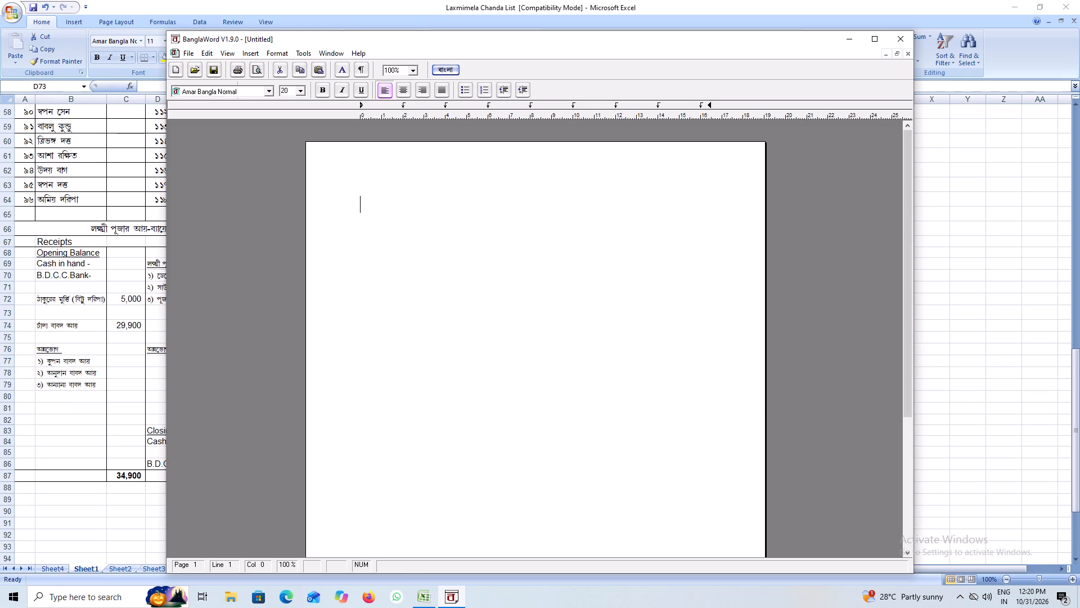
Write "পূজা সংক্রান্ত ও" at the start of the blank BanglaWord document.
{"action": "type", "text": "pu"}
{"action": "key", "text": "BackSpace"}
{"action": "type", "text": "Uja sZk"}
{"action": "key", "text": "r"}
{"action": "key", "text": "F1"}
{"action": "type", "text": "anx"}
{"action": "key", "text": "F1"}
{"action": "key", "text": "space"}
{"action": "type", "text": "o"}
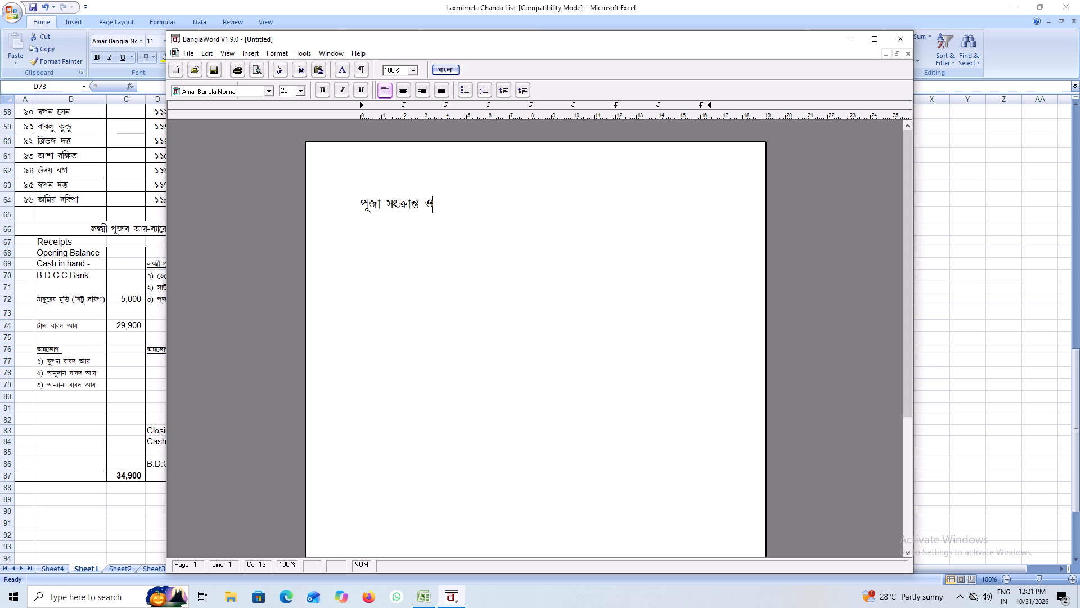
{"action": "key", "text": "space"}
Complete the Bengali line by adding "সাংস্কৃতিক অনুষ্ঠান" after "পূজা সংক্রান্ত ও".
{"action": "type", "text": "s"}
{"action": "type", "text": "aZ"}
{"action": "type", "text": "sk"}
{"action": "key", "text": "F1"}
{"action": "key", "text": "ctrl+r"}
{"action": "type", "text": "xik Anu"}
{"action": "key", "text": "ctrl+a"}
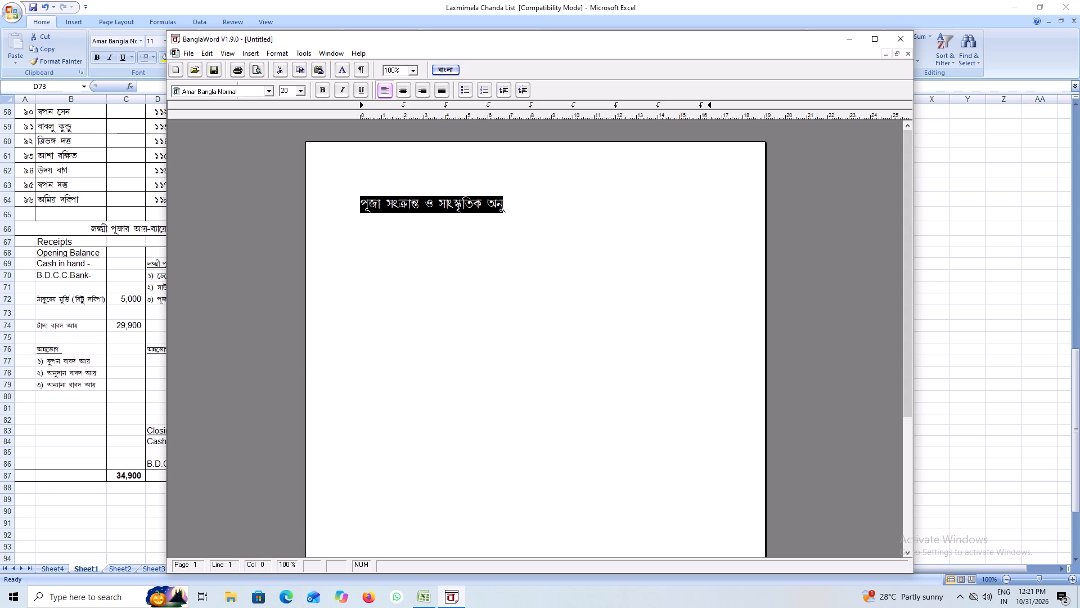
{"action": "key", "text": "End"}
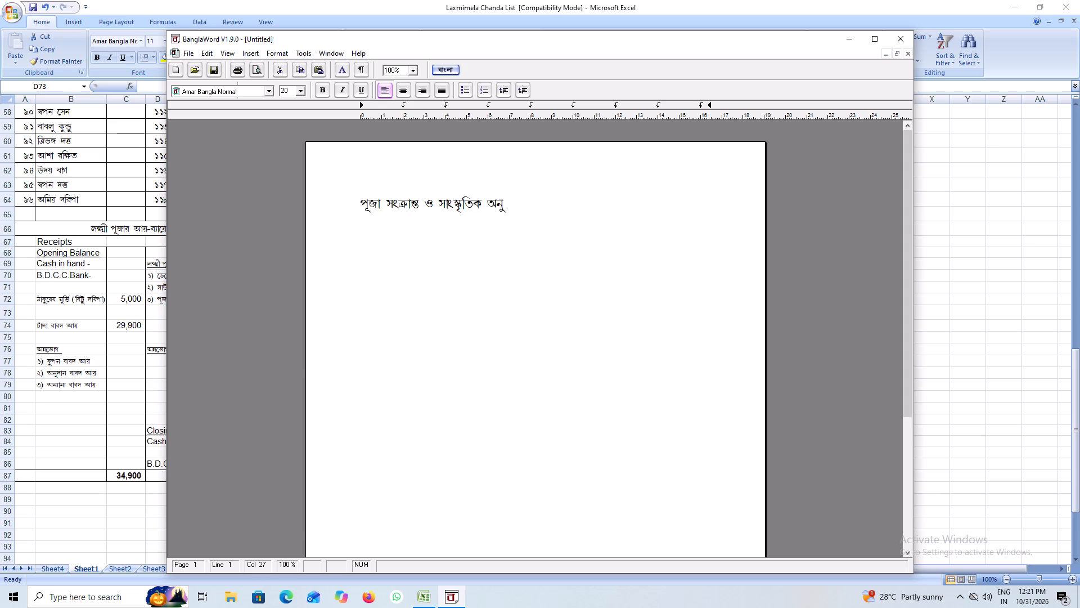
{"action": "key", "text": "shift+s"}
{"action": "key", "text": "BackSpace"}
{"action": "key", "text": "ctrl+s"}
{"action": "key", "text": "t"}
{"action": "key", "text": "BackSpace"}
{"action": "key", "text": "shift+t"}
{"action": "key", "text": "F1"}
{"action": "type", "text": "an"}
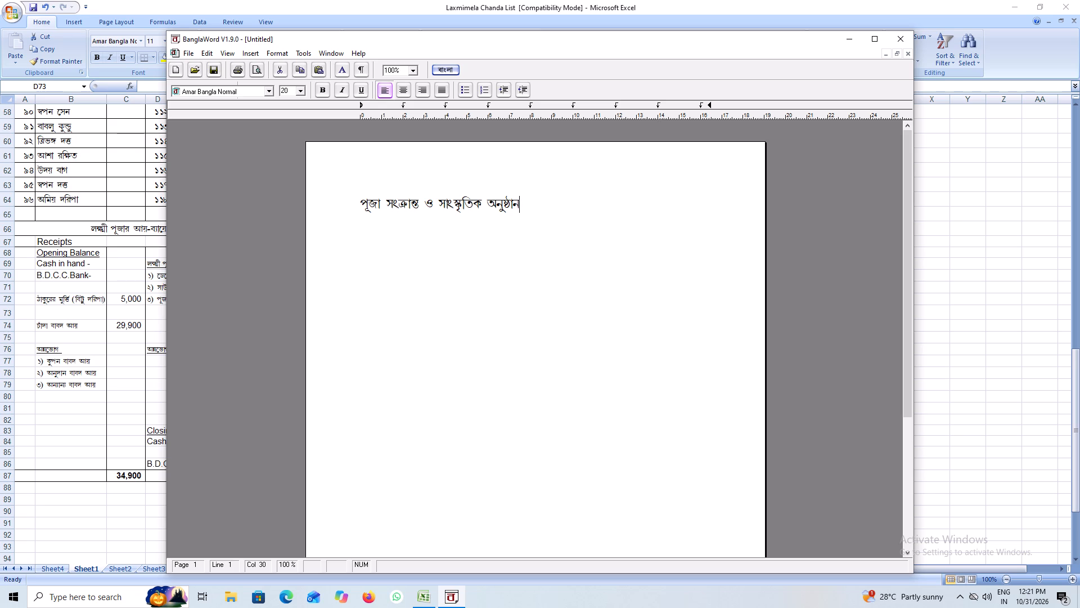
Copy the whole Bengali line and switch back to cell D73 in the Excel workbook's payment side.
{"action": "left_click", "coordinate": [359, 203]}
{"action": "left_click_drag", "start_coordinate": [362, 203], "coordinate": [536, 211]}
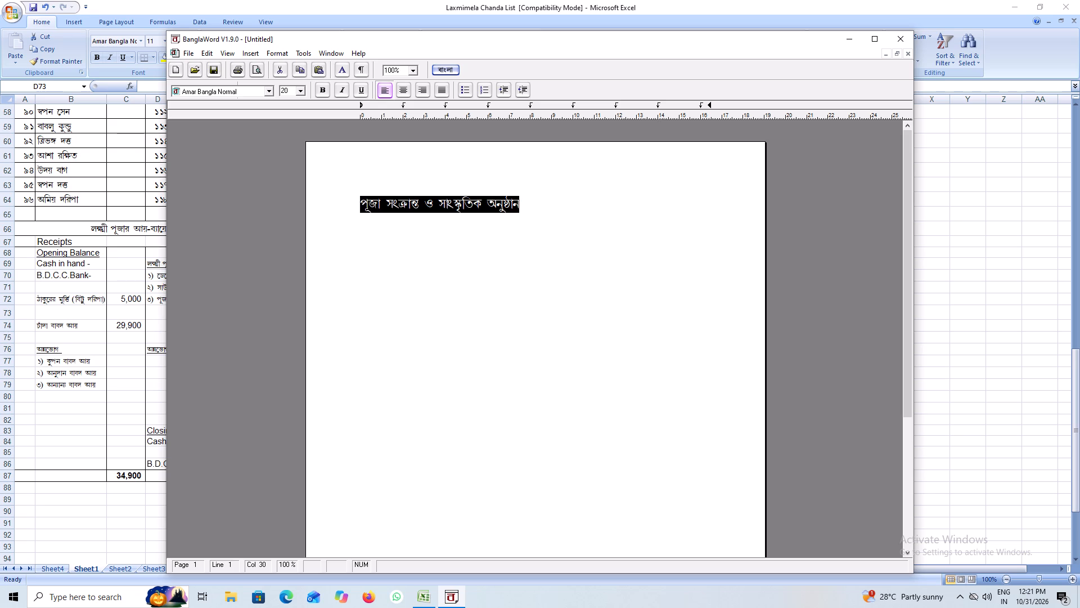
{"action": "left_click_drag", "start_coordinate": [536, 211], "coordinate": [540, 211]}
{"action": "key", "text": "ctrl+c"}
{"action": "double_click", "coordinate": [110, 396]}
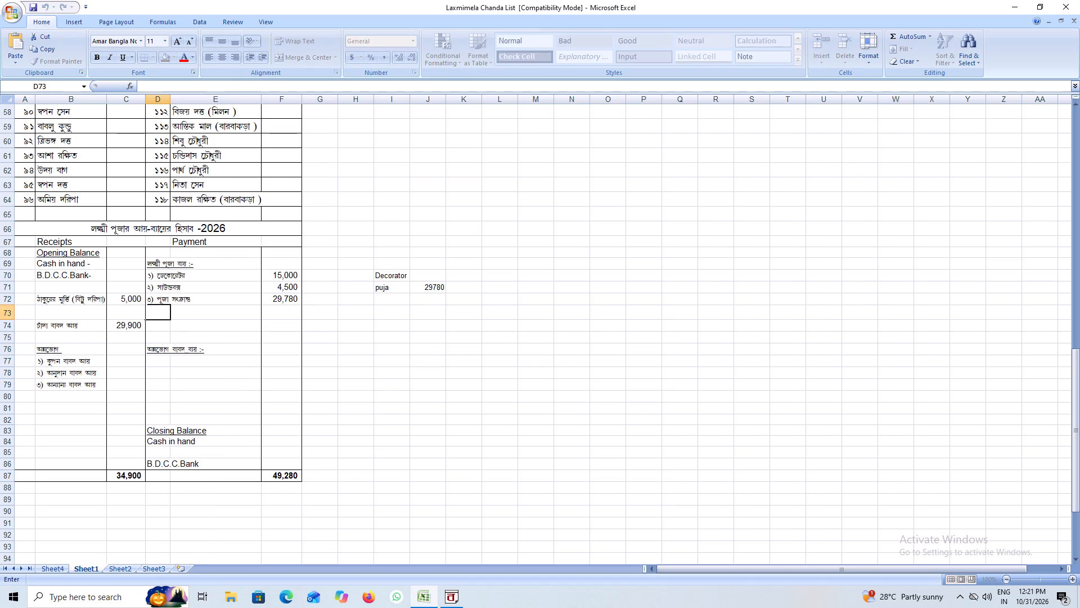
{"action": "left_click", "coordinate": [169, 363]}
{"action": "left_click", "coordinate": [155, 310]}
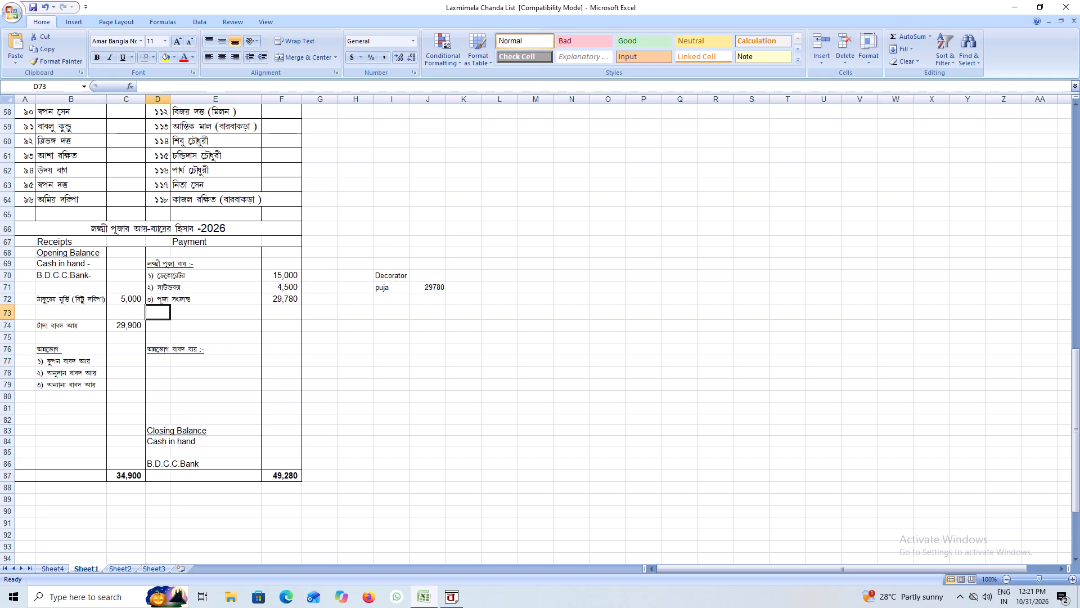
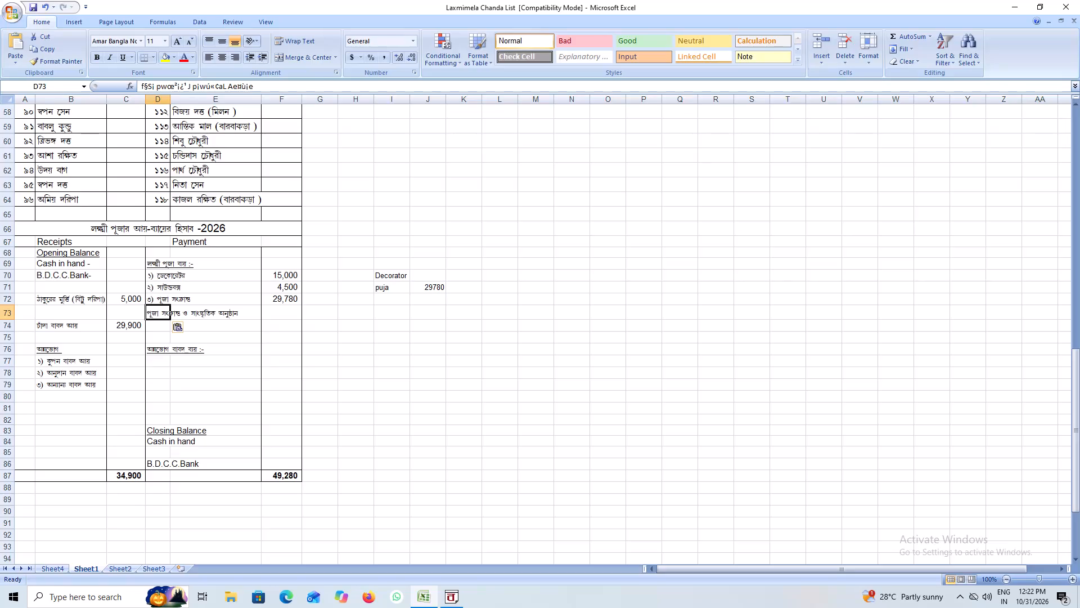
Prefix the pasted Bengali label in cell D73 with the item number "4) ".
{"action": "left_click", "coordinate": [215, 363]}
{"action": "left_click", "coordinate": [166, 314]}
{"action": "left_click", "coordinate": [137, 83]}
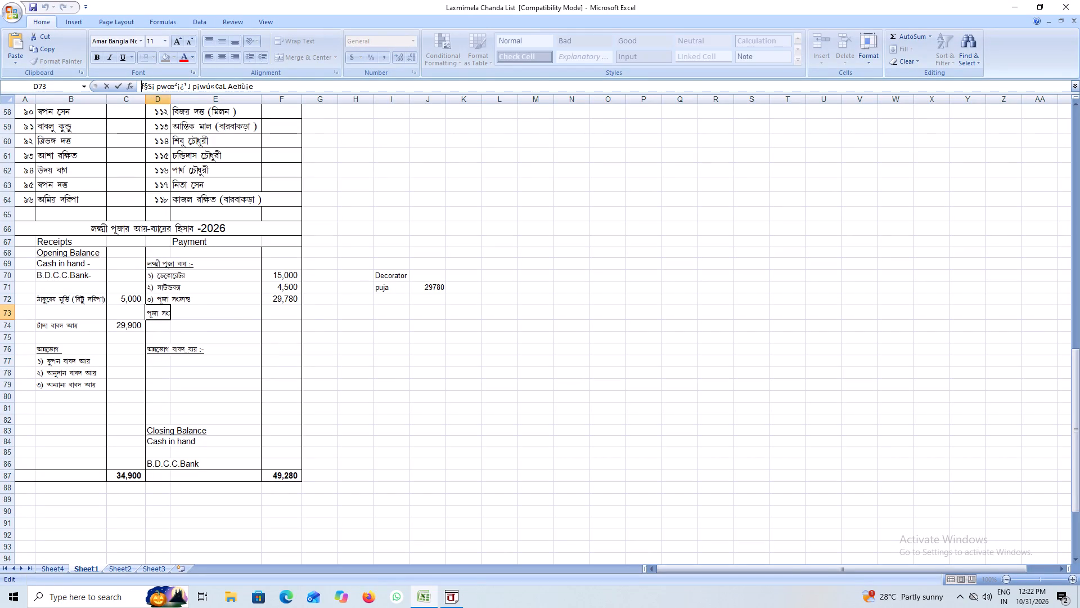
{"action": "type", "text": "4)"}
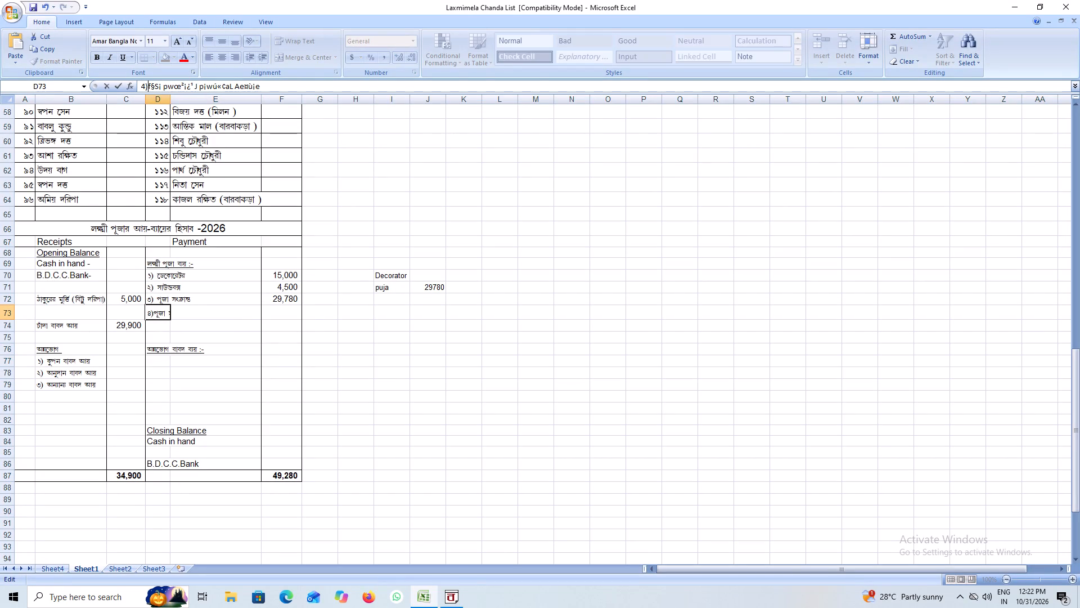
{"action": "key", "text": "space"}
{"action": "key", "text": "Return"}
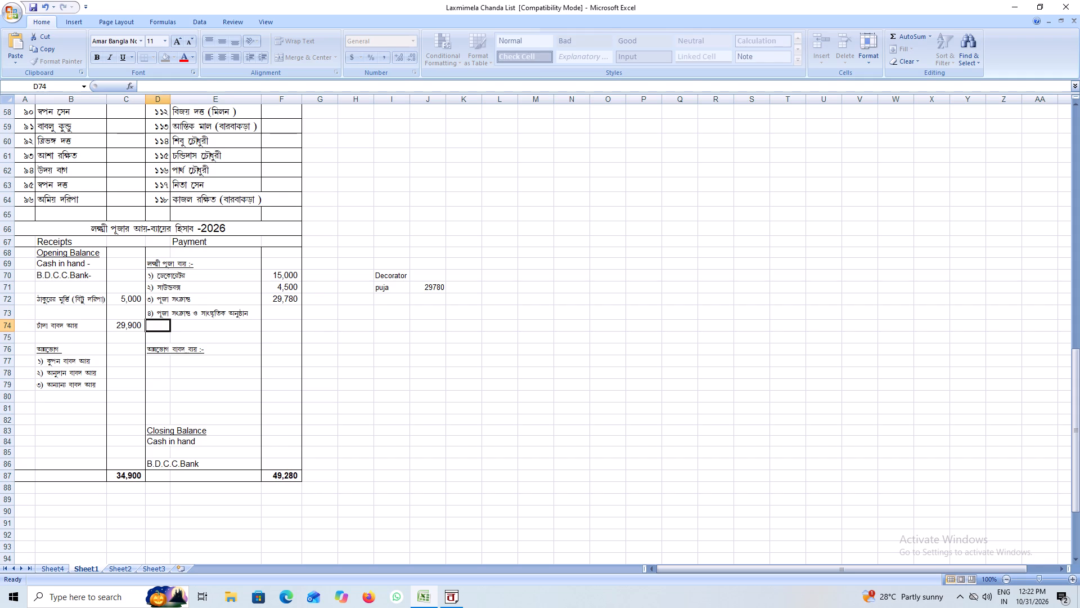
{"action": "left_click", "coordinate": [233, 392]}
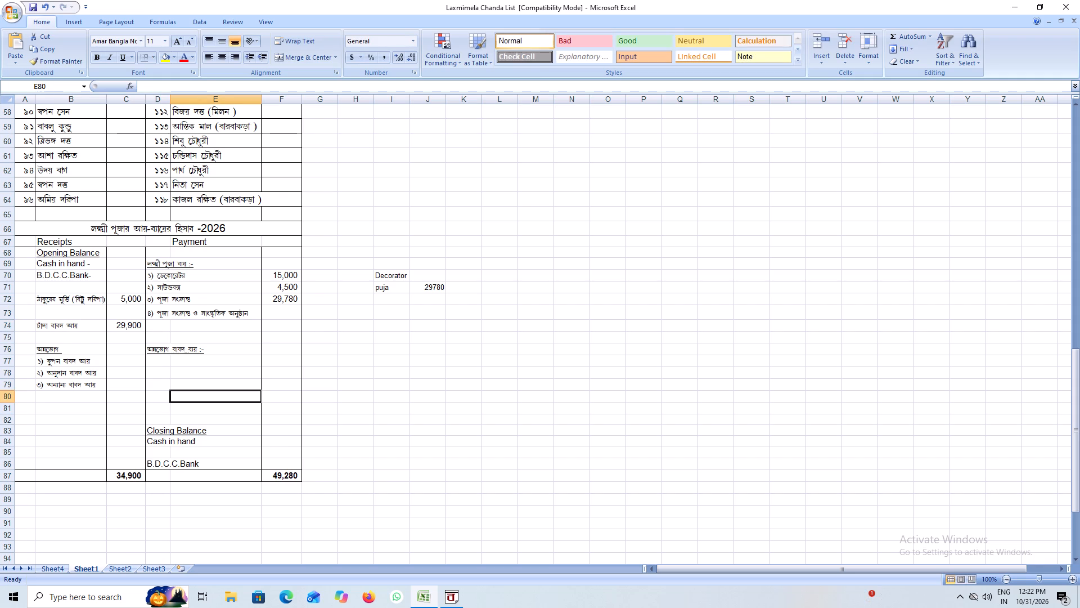
Move the Bengali text "পূজা সংক্রান্ত ও সাংস্কৃতিক অনুষ্ঠান" from D73 to D72, replacing the wording after "3)" and leaving "4)" in D73.
{"action": "left_click", "coordinate": [166, 311]}
{"action": "left_click_drag", "start_coordinate": [149, 86], "coordinate": [355, 86]}
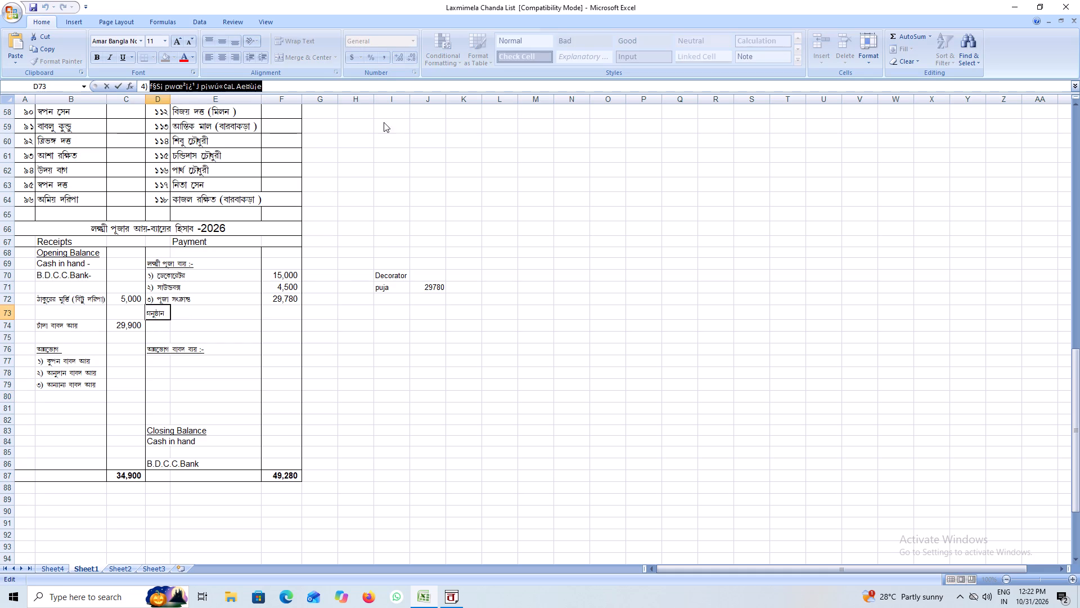
{"action": "key", "text": "ctrl+x"}
{"action": "left_click_drag", "start_coordinate": [218, 379], "coordinate": [218, 378]}
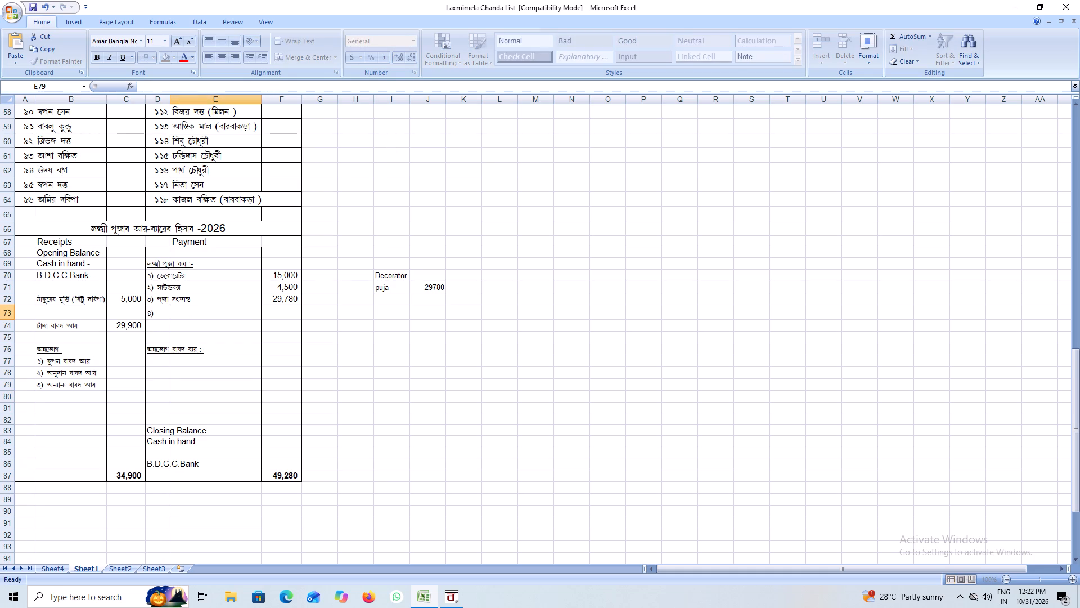
{"action": "left_click_drag", "start_coordinate": [218, 378], "coordinate": [214, 373]}
{"action": "left_click", "coordinate": [157, 301]}
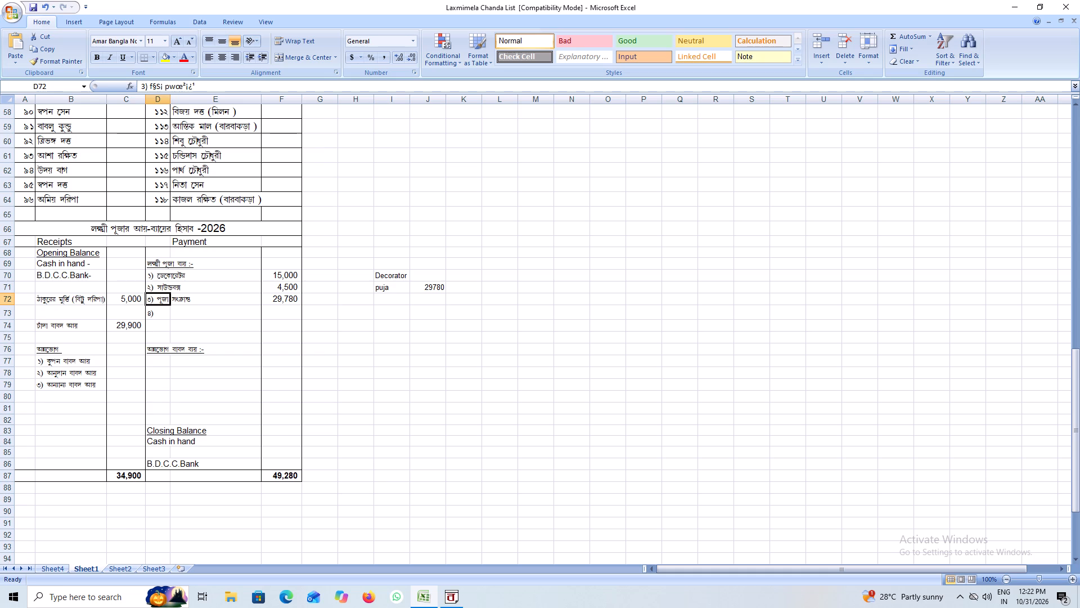
{"action": "left_click_drag", "start_coordinate": [149, 84], "coordinate": [294, 84]}
{"action": "key", "text": "ctrl+v"}
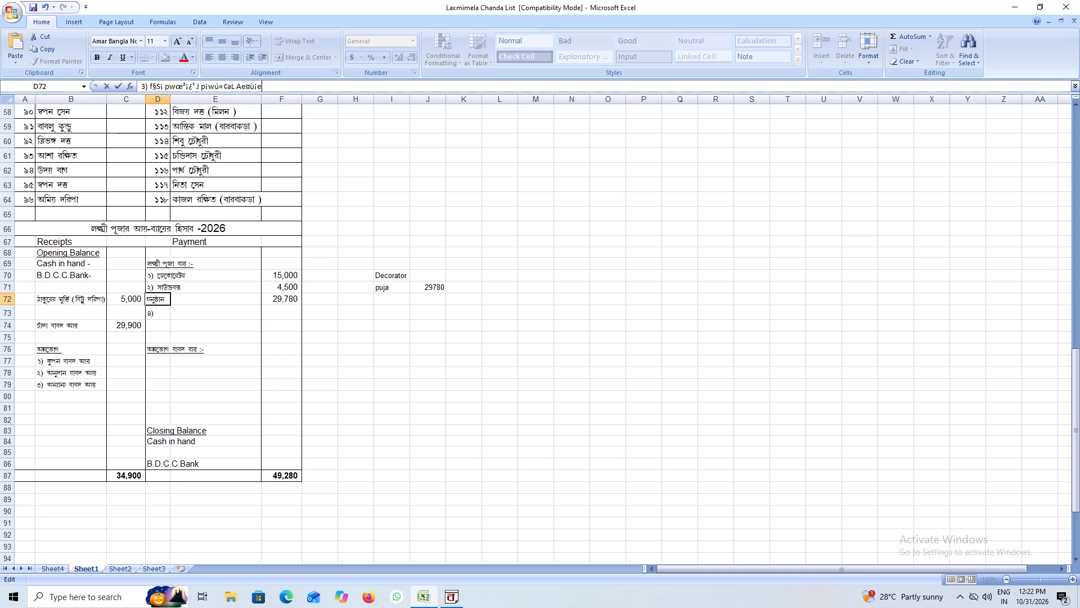
{"action": "double_click", "coordinate": [221, 426]}
{"action": "left_click", "coordinate": [156, 312]}
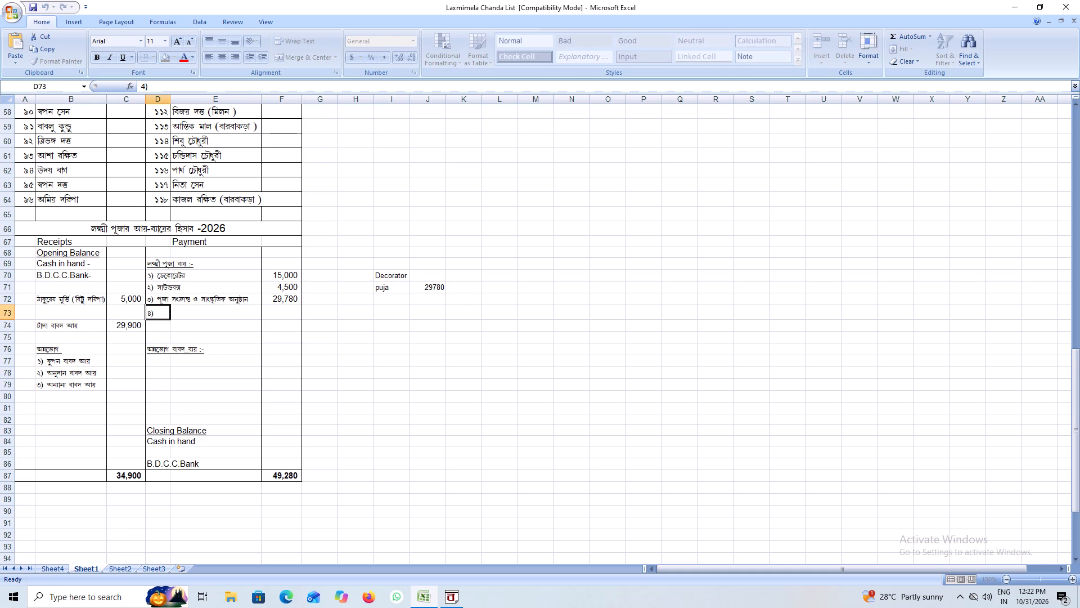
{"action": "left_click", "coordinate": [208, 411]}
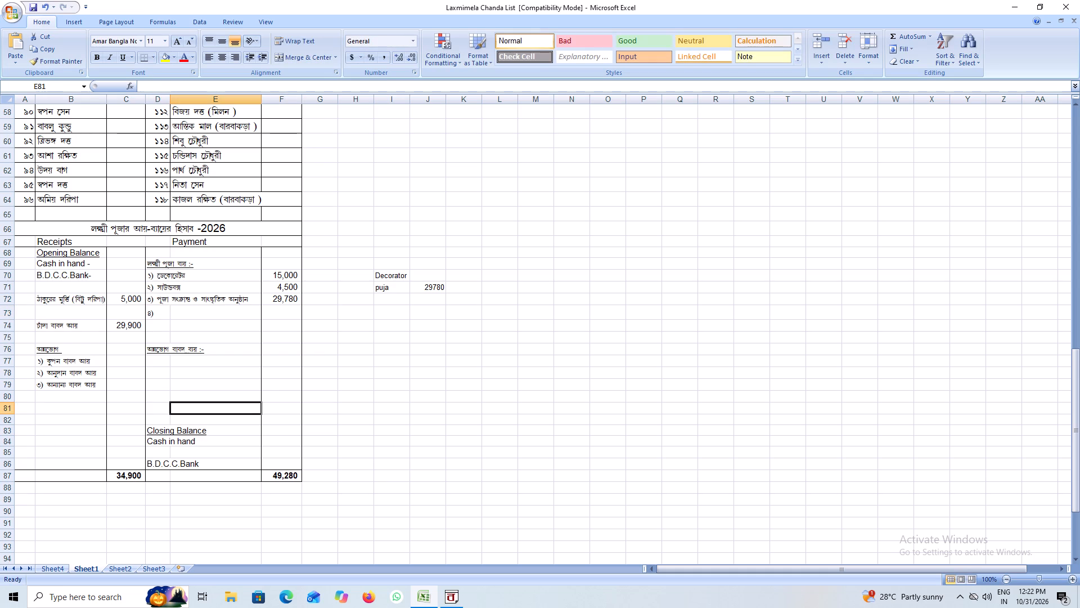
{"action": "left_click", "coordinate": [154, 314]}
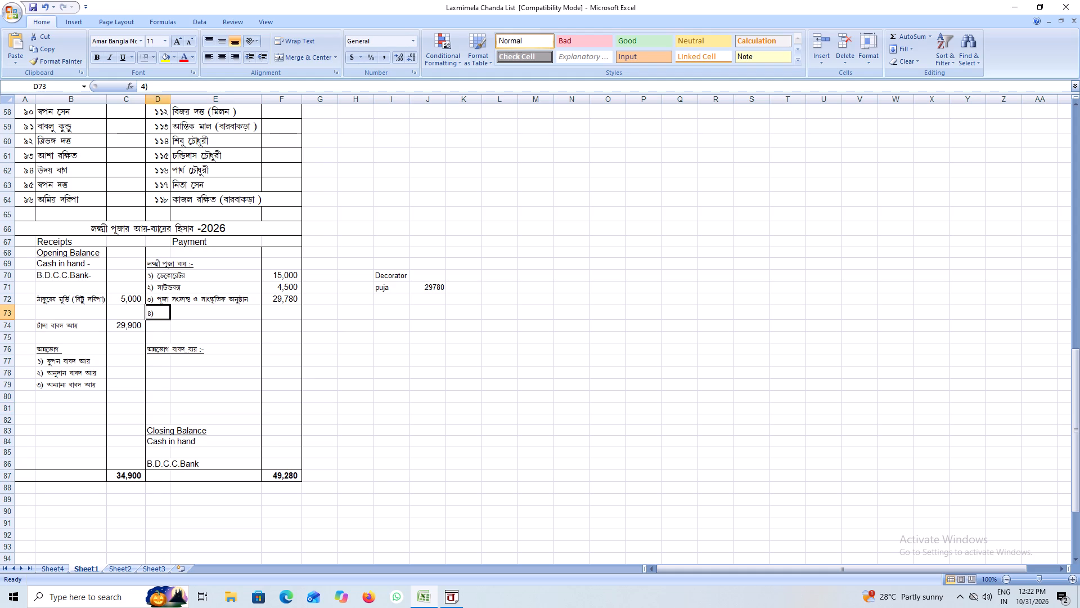
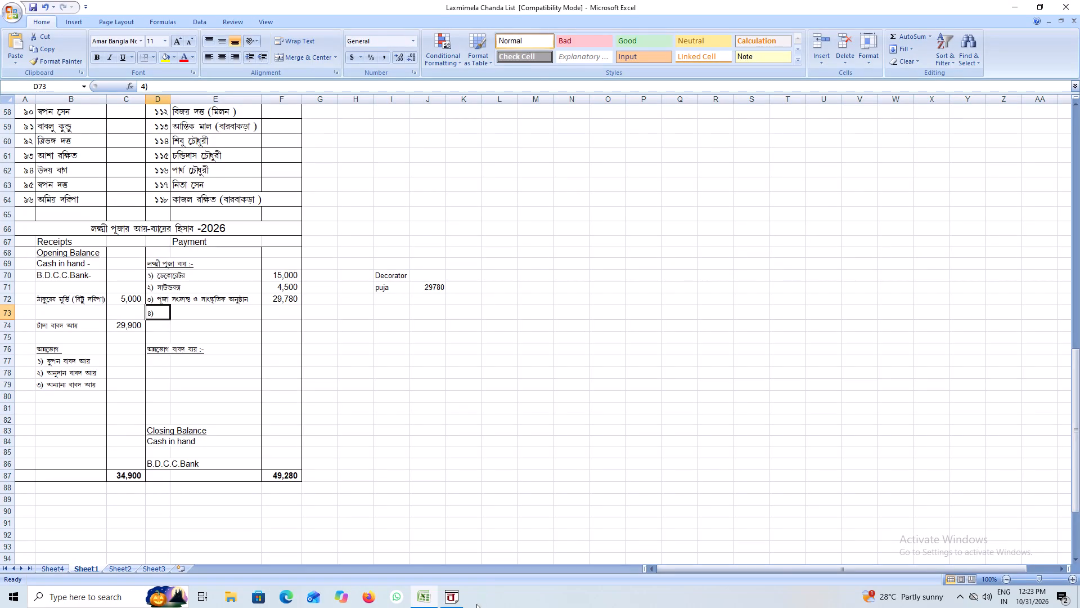
Switch to BanglaWord and replace the existing line of text with "ঠাকুর মুর্ত্তি".
{"action": "double_click", "coordinate": [456, 599]}
{"action": "left_click", "coordinate": [408, 234]}
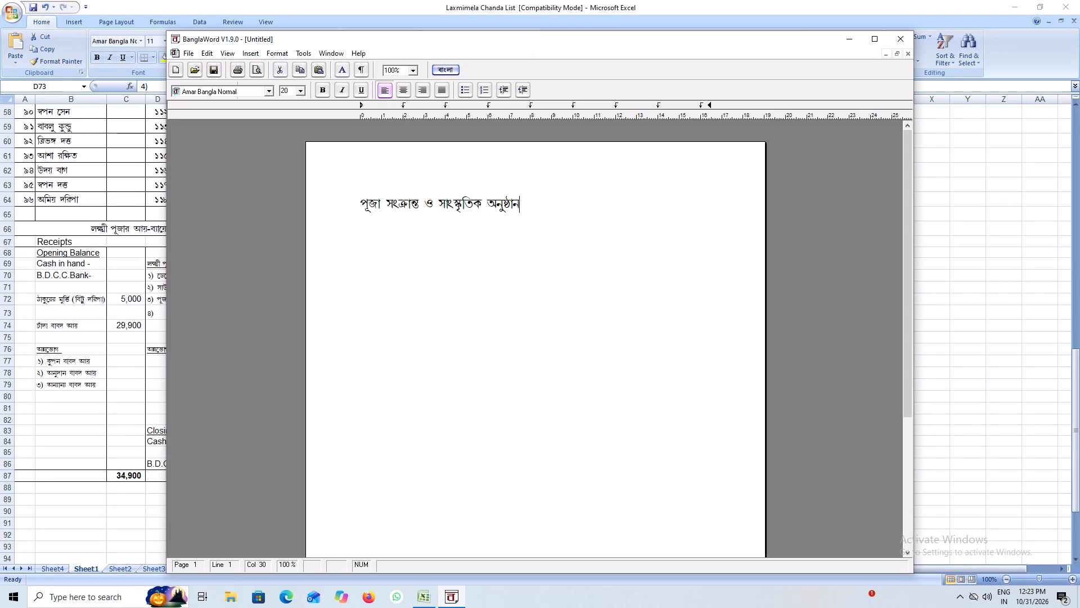
{"action": "left_click_drag", "start_coordinate": [362, 201], "coordinate": [967, 212]}
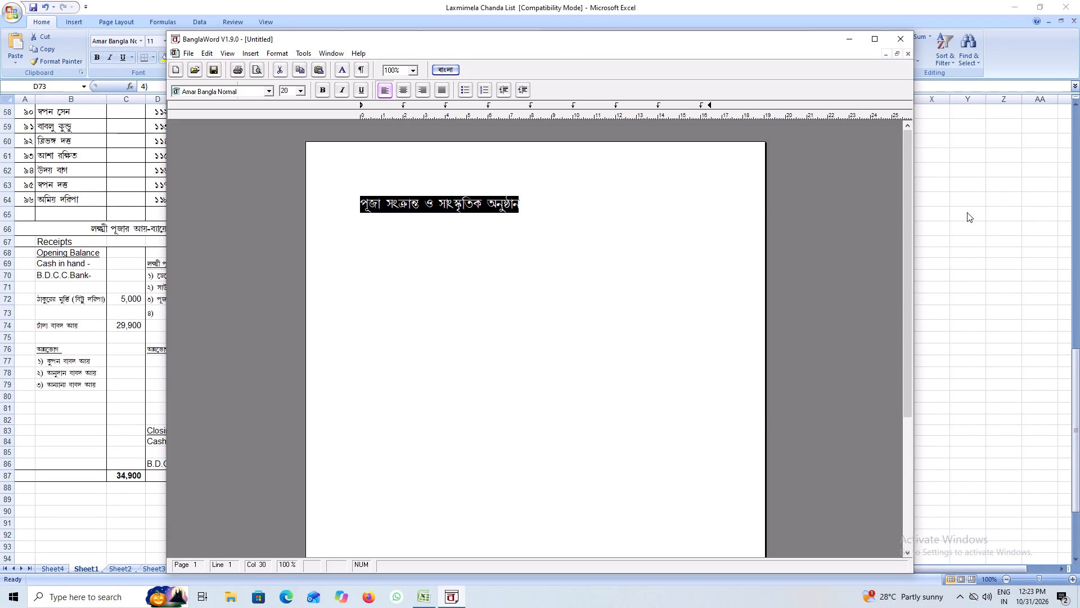
{"action": "type", "text": "Takur"}
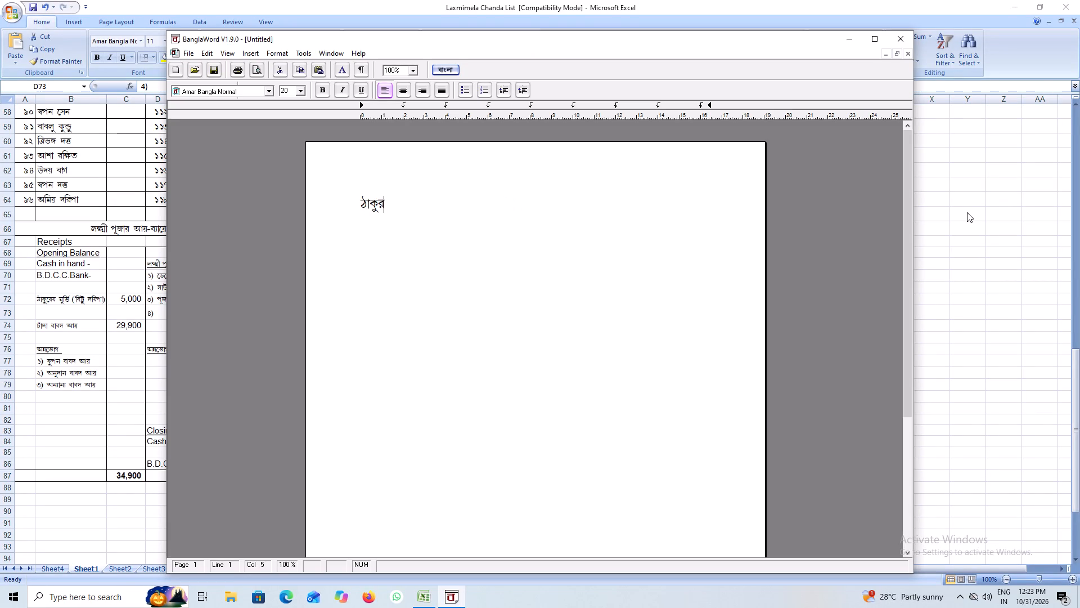
{"action": "key", "text": "space"}
{"action": "type", "text": "mu"}
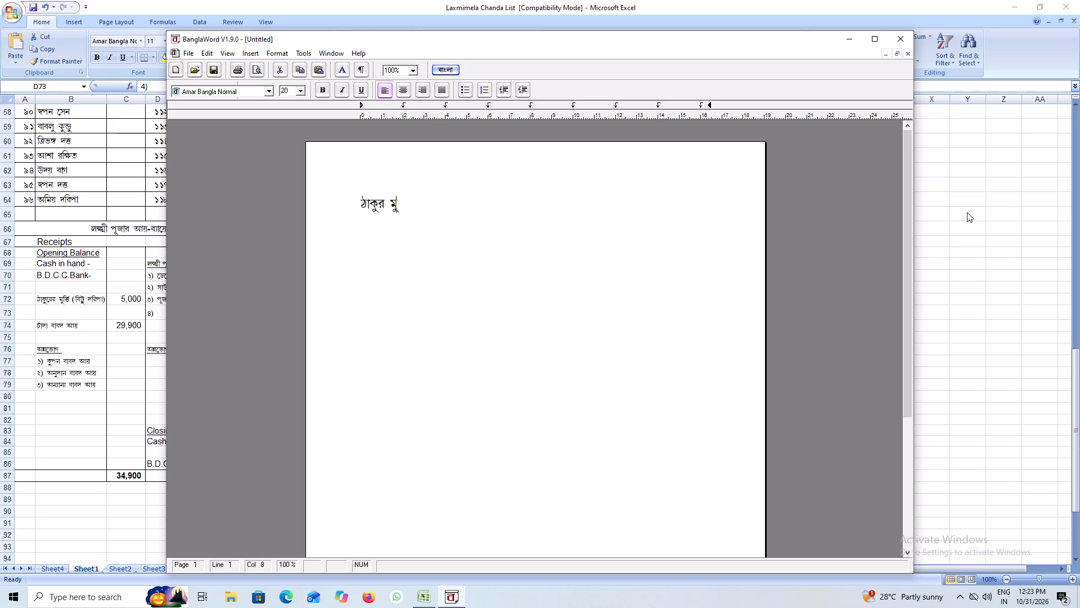
{"action": "key", "text": "s"}
{"action": "key", "text": "BackSpace"}
{"action": "type", "text": "xx"}
{"action": "key", "text": "F1"}
{"action": "type", "text": "iR"}
{"action": "key", "text": "F1"}
Add the word "নির্মান" after "ঠাকুর মুর্ত্তি" in the BanglaWord document.
{"action": "key", "text": "space"}
{"action": "type", "text": "ni"}
{"action": "key", "text": "BackSpace"}
{"action": "key", "text": "BackSpace"}
{"action": "key", "text": "shift+k"}
{"action": "type", "text": "rca"}
{"action": "key", "text": "BackSpace"}
{"action": "key", "text": "BackSpace"}
{"action": "key", "text": "BackSpace"}
{"action": "key", "text": "BackSpace"}
{"action": "key", "text": "BackSpace"}
{"action": "key", "text": "space"}
{"action": "type", "text": "nimR"}
{"action": "key", "text": "F1"}
{"action": "type", "text": "an"}
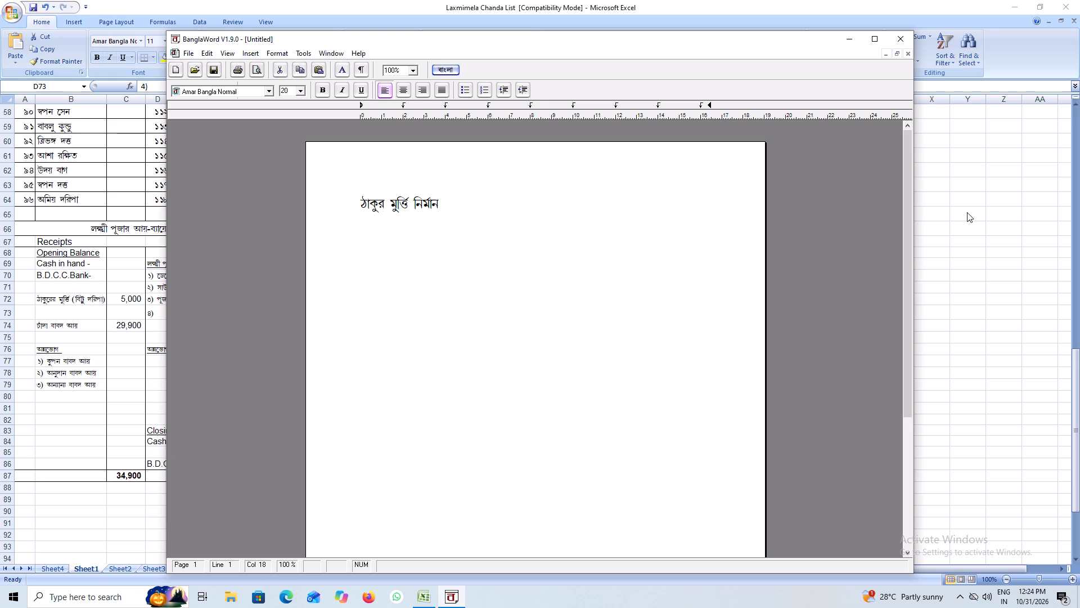
Cut "ঠাকুর মুর্ত্তি নির্মান" from BanglaWord and paste it after "4)" in cell D73 of the Excel sheet.
{"action": "left_click", "coordinate": [947, 271]}
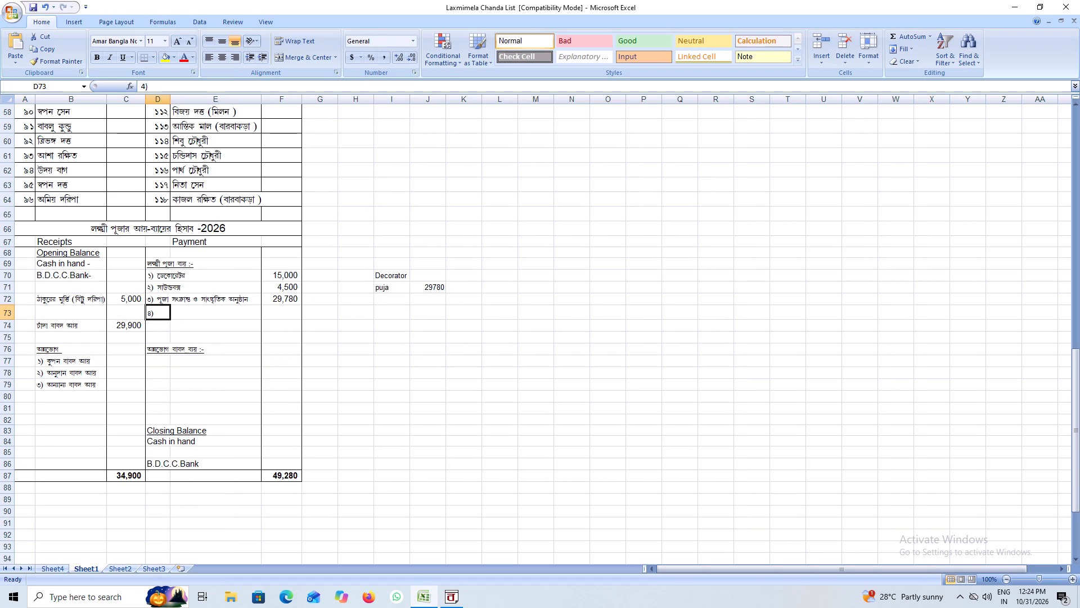
{"action": "left_click", "coordinate": [454, 592]}
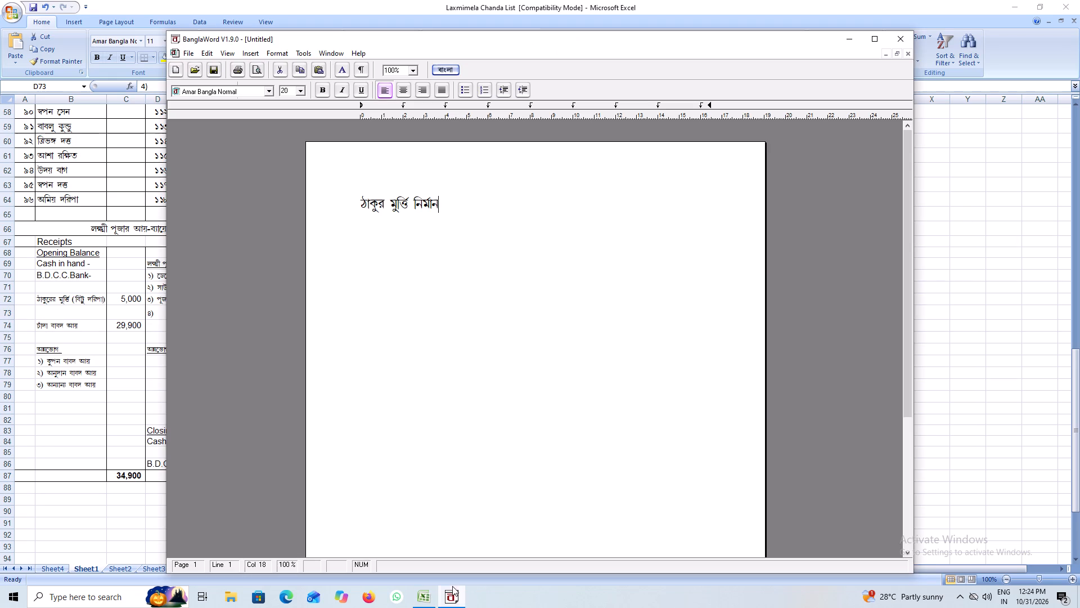
{"action": "left_click_drag", "start_coordinate": [359, 204], "coordinate": [435, 202]}
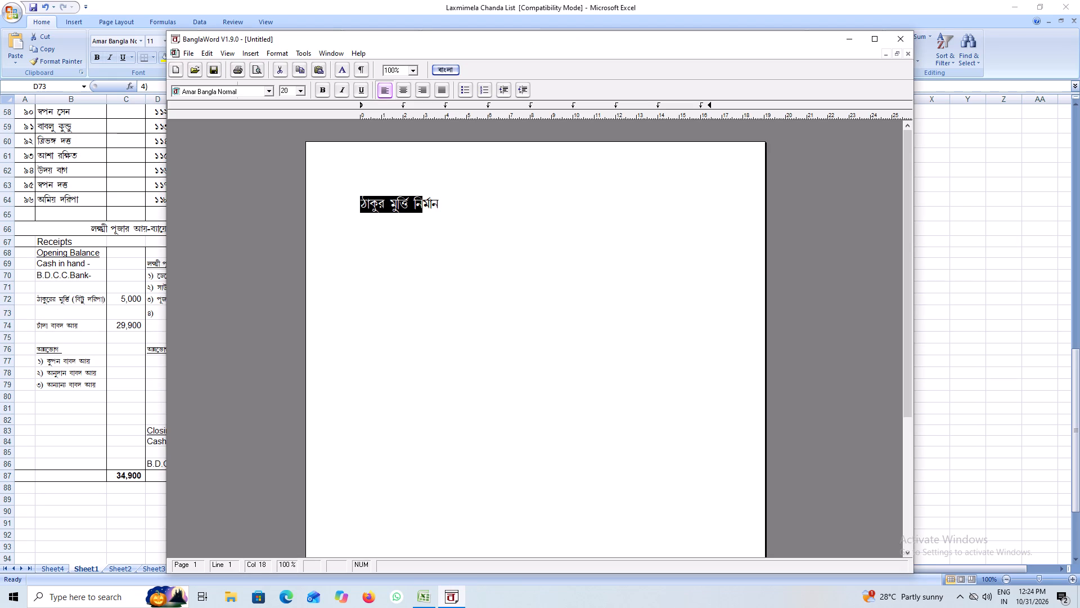
{"action": "left_click_drag", "start_coordinate": [435, 202], "coordinate": [463, 202]}
{"action": "key", "text": "ctrl+x"}
{"action": "left_click", "coordinate": [121, 388]}
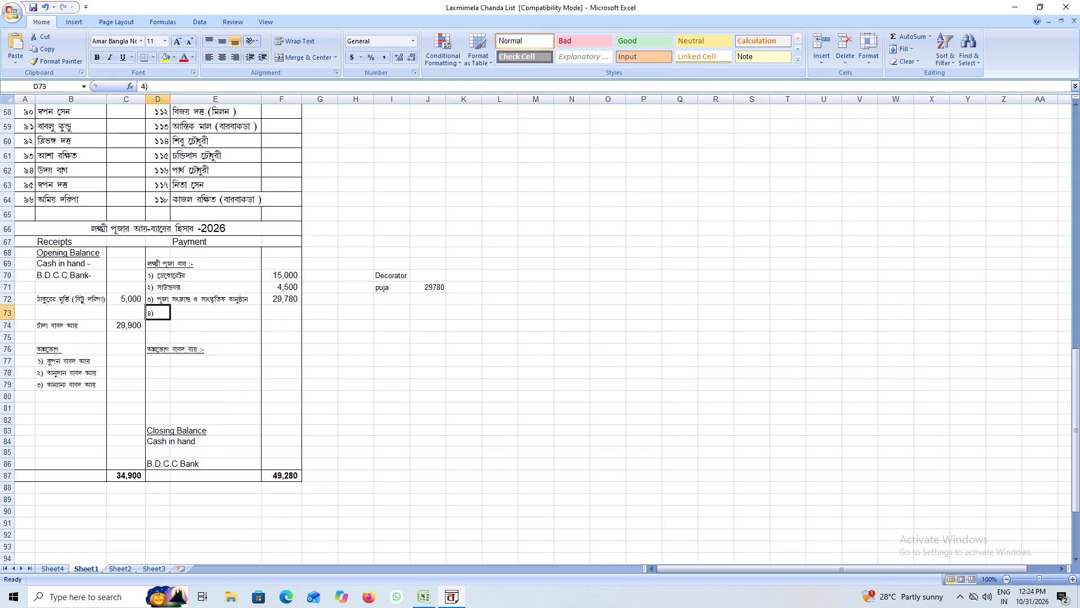
{"action": "double_click", "coordinate": [157, 83]}
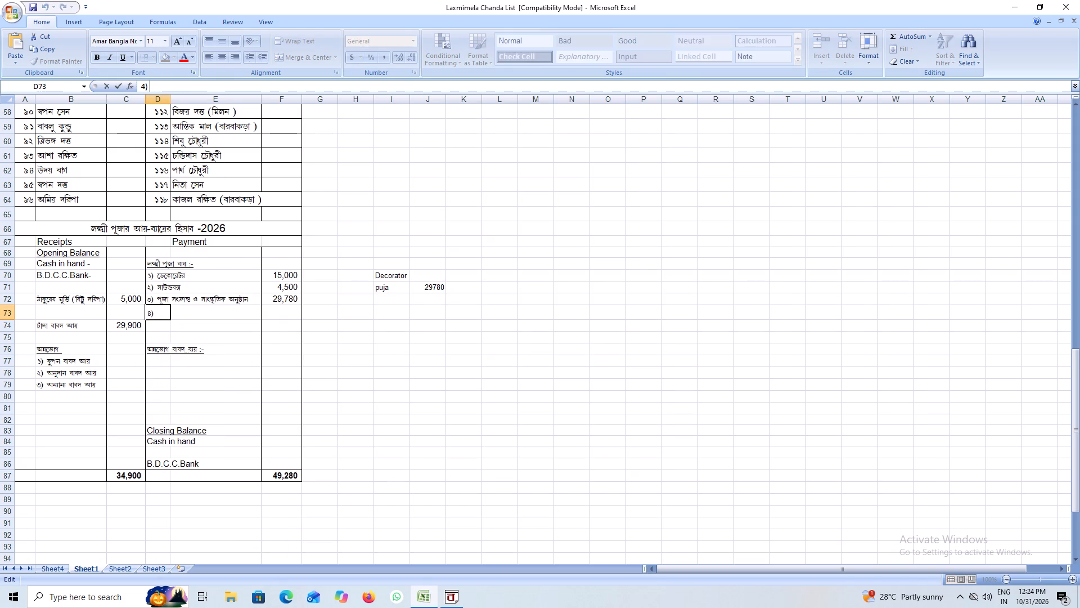
{"action": "key", "text": "ctrl+v"}
{"action": "left_click", "coordinate": [209, 389]}
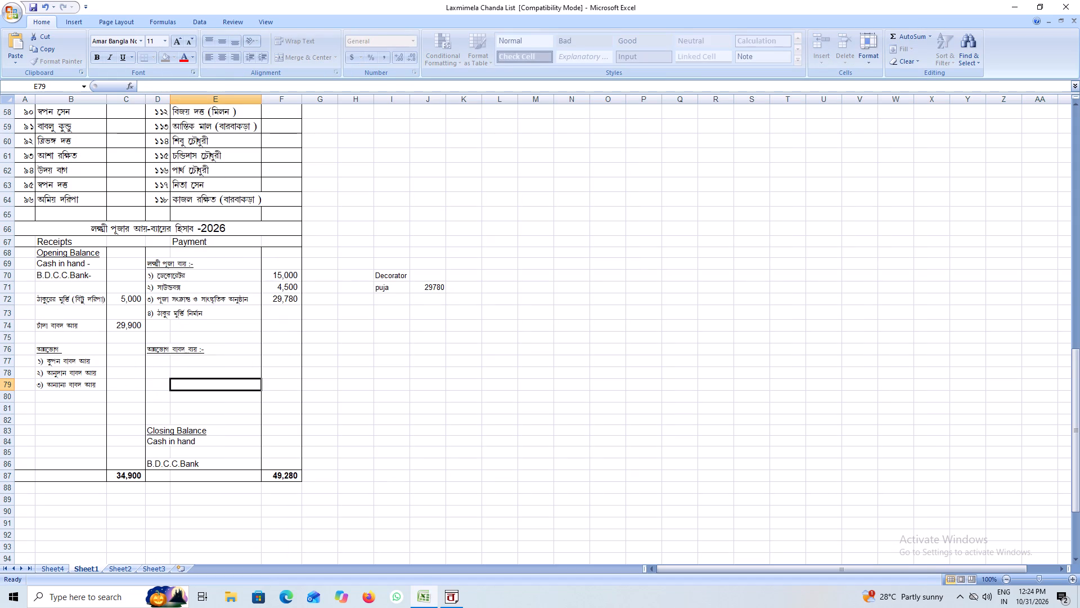
Enter 5000 in F73 as the payment amount for item 4.
{"action": "left_click", "coordinate": [281, 314]}
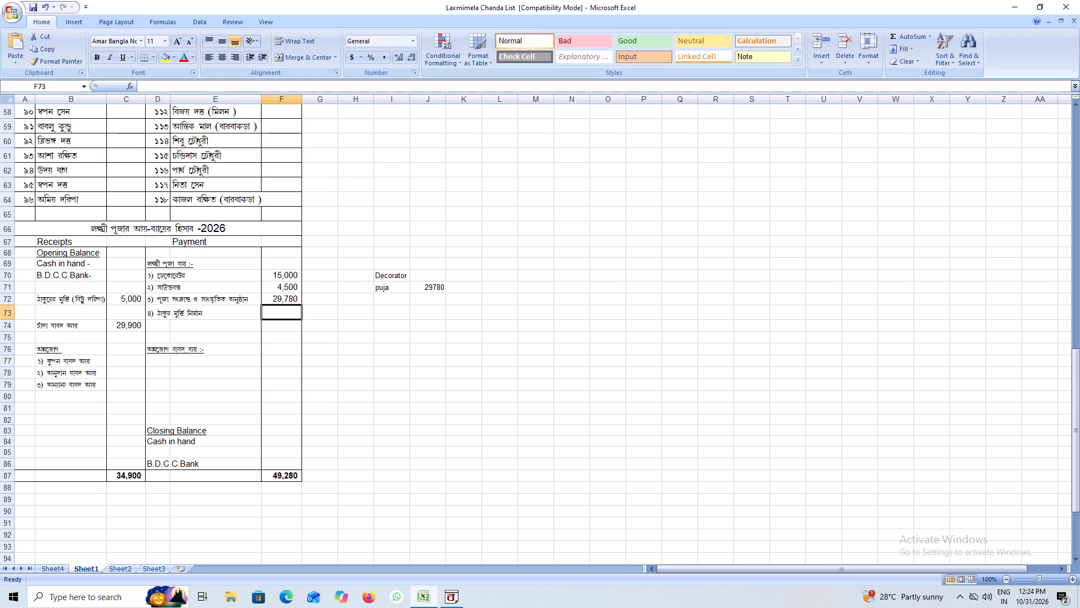
{"action": "type", "text": "5000"}
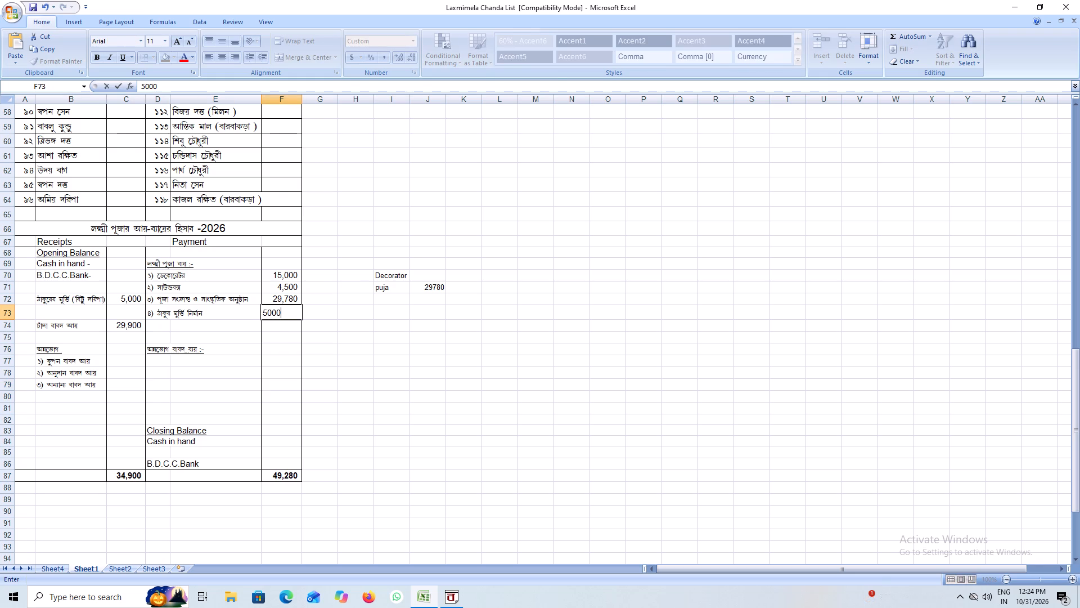
{"action": "key", "text": "Return"}
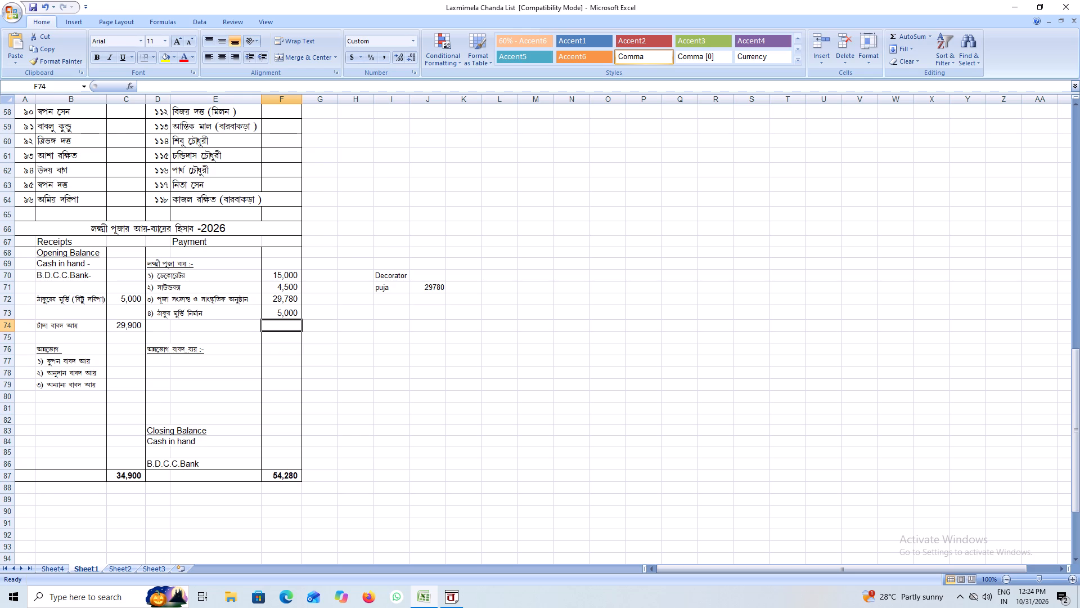
Review the sheet from the chanda name list down to the receipts and payments account.
{"action": "scroll", "coordinate": [122, 345], "scroll_direction": "up", "scroll_amount": 19}
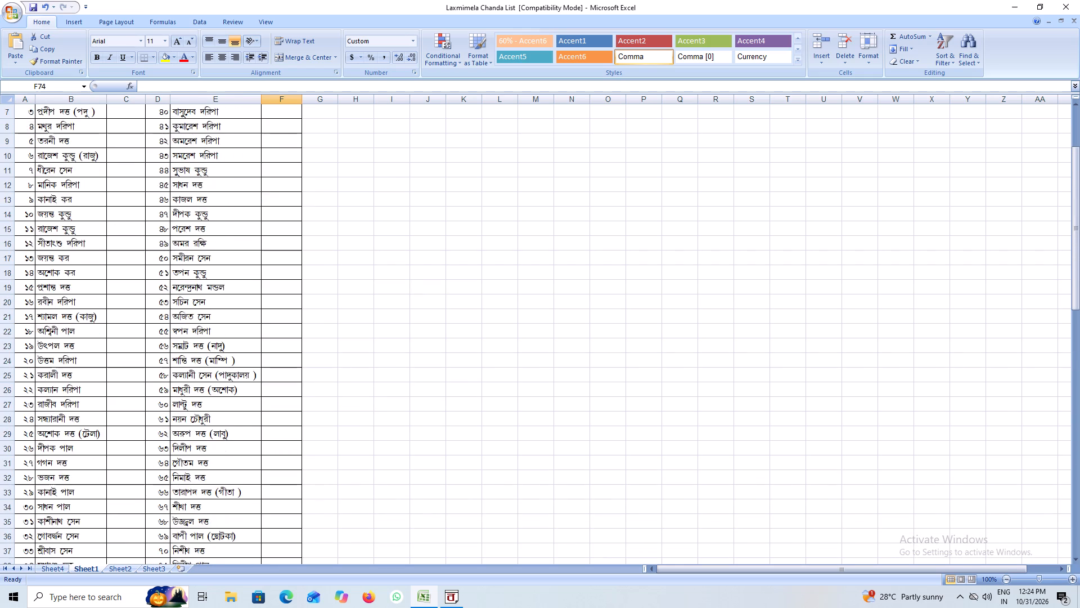
{"action": "scroll", "coordinate": [122, 342], "scroll_direction": "up", "scroll_amount": 2}
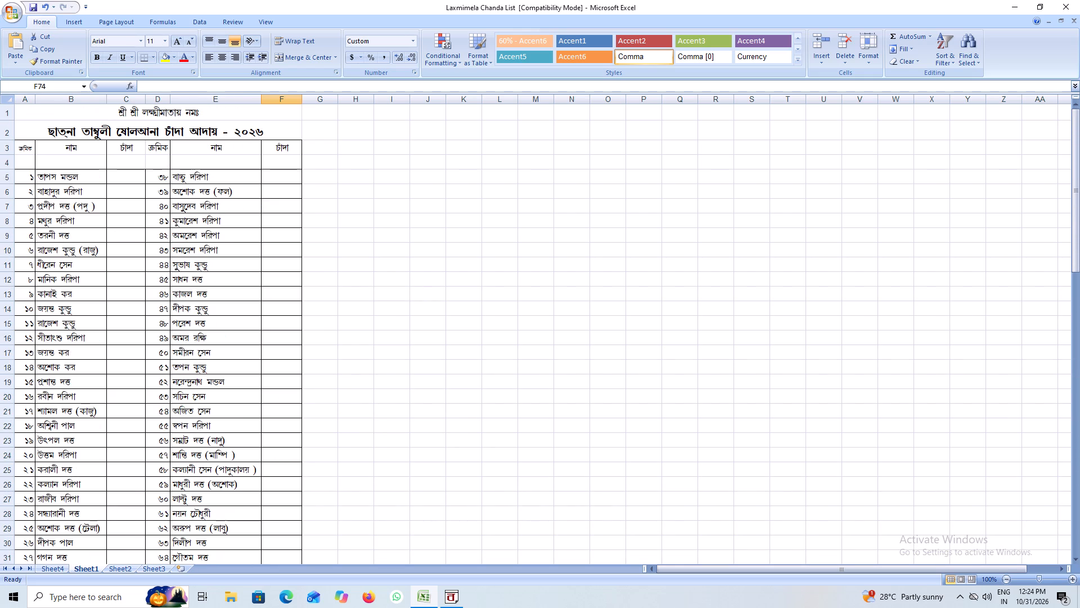
{"action": "scroll", "coordinate": [112, 296], "scroll_direction": "down", "scroll_amount": 14}
{"action": "scroll", "coordinate": [133, 370], "scroll_direction": "down", "scroll_amount": 3}
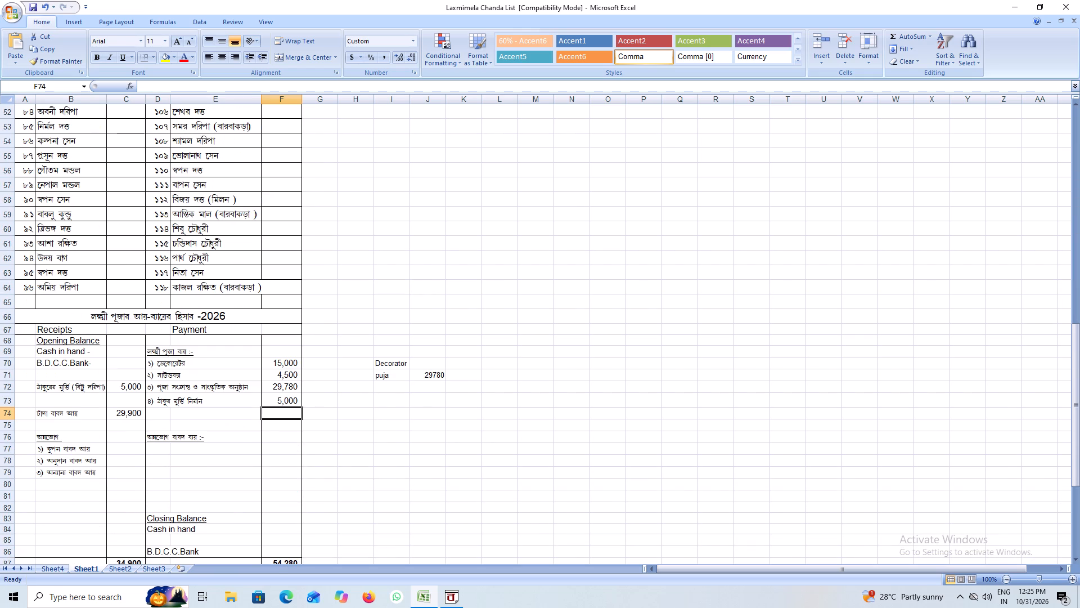
{"action": "scroll", "coordinate": [133, 372], "scroll_direction": "up", "scroll_amount": 19}
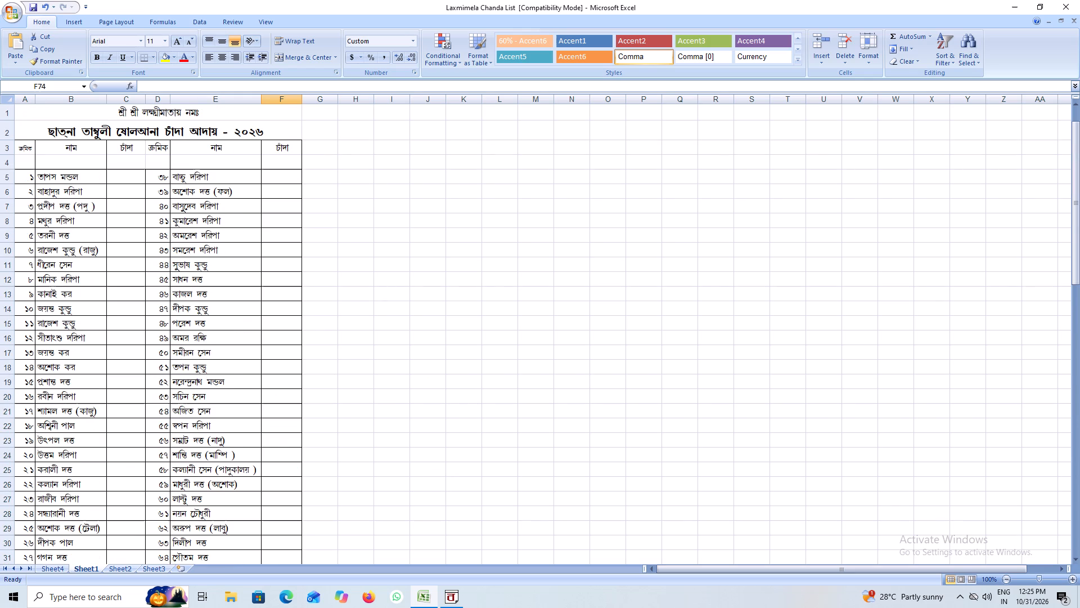
{"action": "scroll", "coordinate": [127, 349], "scroll_direction": "down", "scroll_amount": 5}
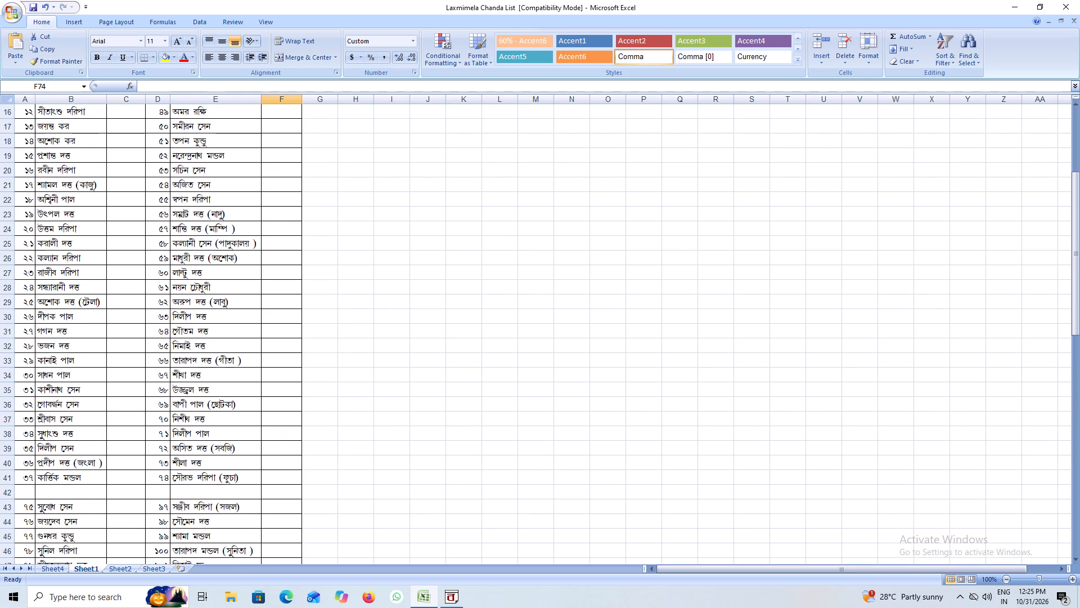
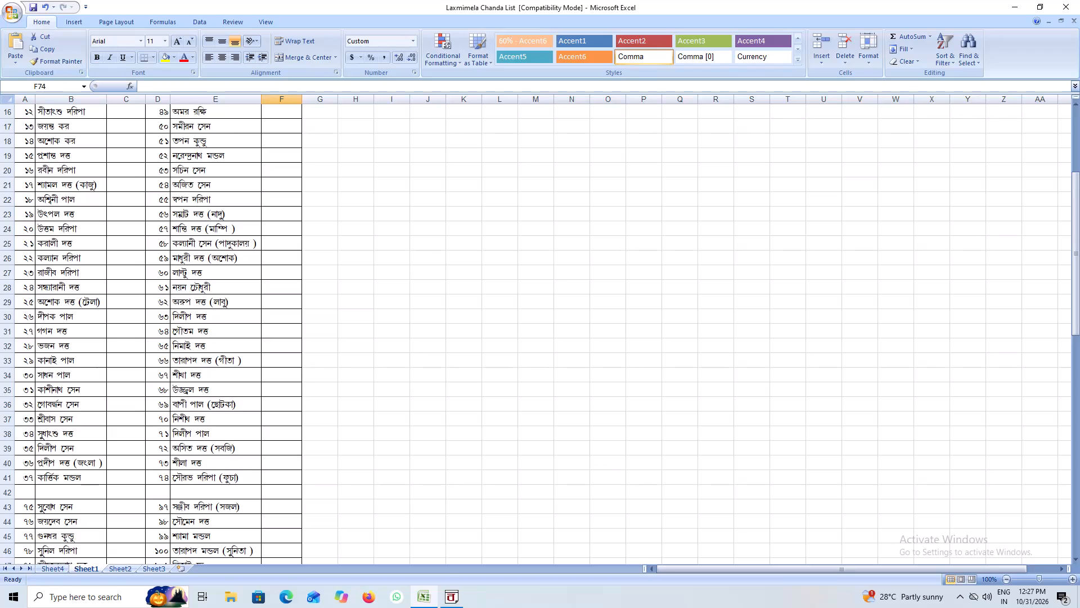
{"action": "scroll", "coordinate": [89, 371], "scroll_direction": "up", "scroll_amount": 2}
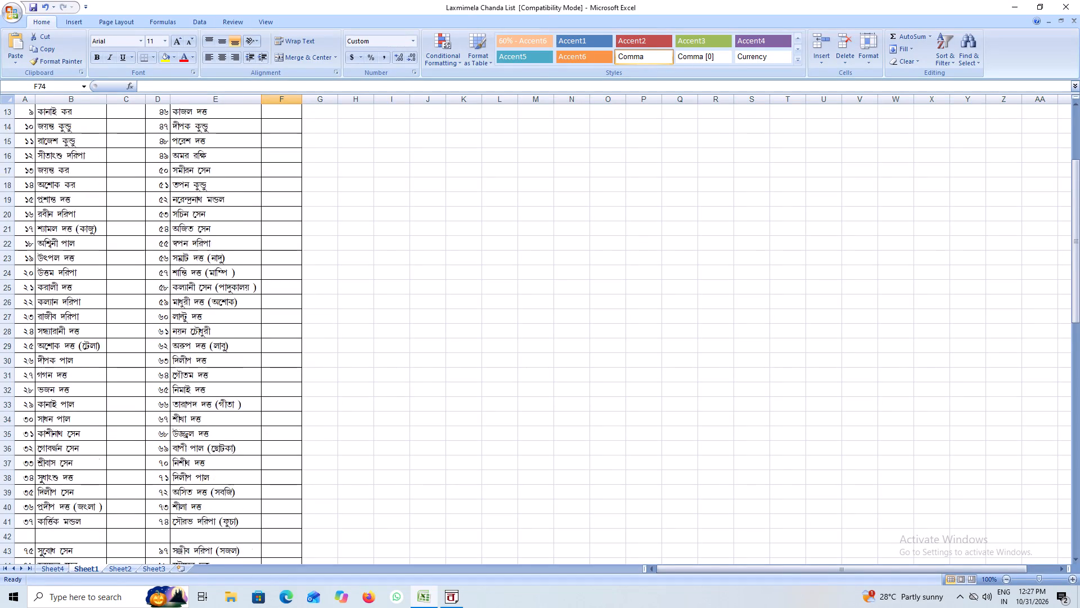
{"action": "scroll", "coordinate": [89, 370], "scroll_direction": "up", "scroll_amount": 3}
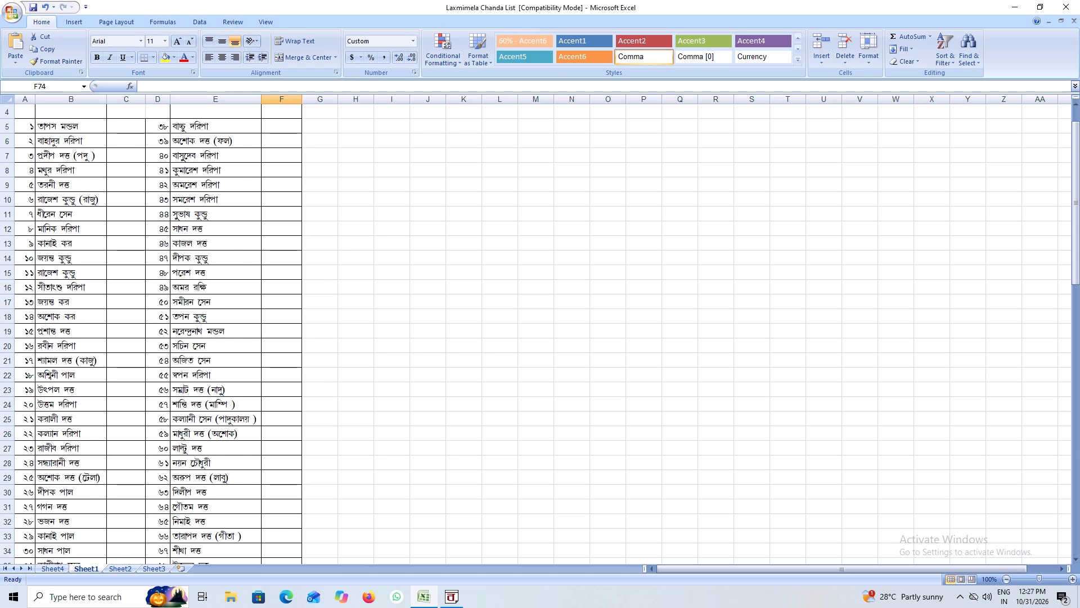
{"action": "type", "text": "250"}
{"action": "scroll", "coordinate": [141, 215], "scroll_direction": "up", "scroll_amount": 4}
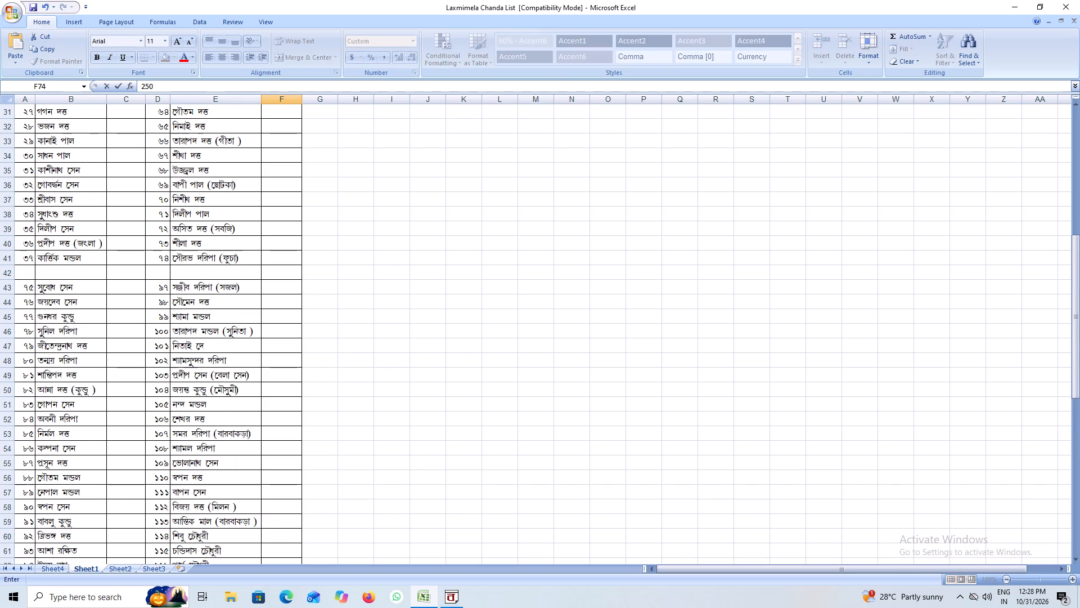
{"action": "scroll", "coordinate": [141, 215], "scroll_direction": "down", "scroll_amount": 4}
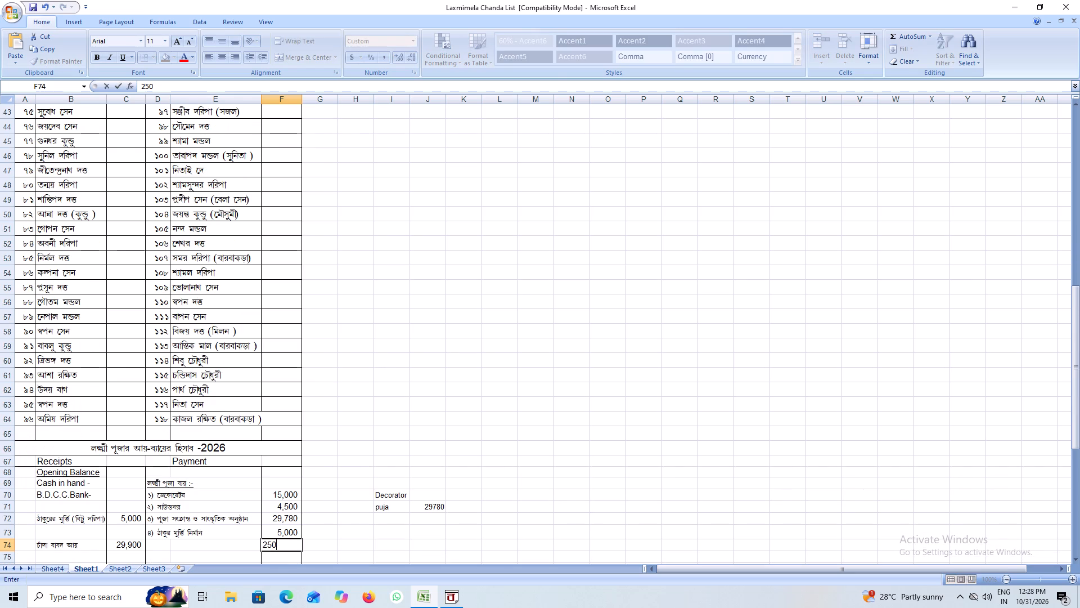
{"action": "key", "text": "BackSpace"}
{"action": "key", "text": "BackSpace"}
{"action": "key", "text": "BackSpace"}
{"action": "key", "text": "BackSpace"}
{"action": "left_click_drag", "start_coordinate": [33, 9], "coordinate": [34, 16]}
Enter a chanda amount of 250 for each of serial numbers 1 to 5, in cells C5 to C9.
{"action": "scroll", "coordinate": [137, 290], "scroll_direction": "up", "scroll_amount": 9}
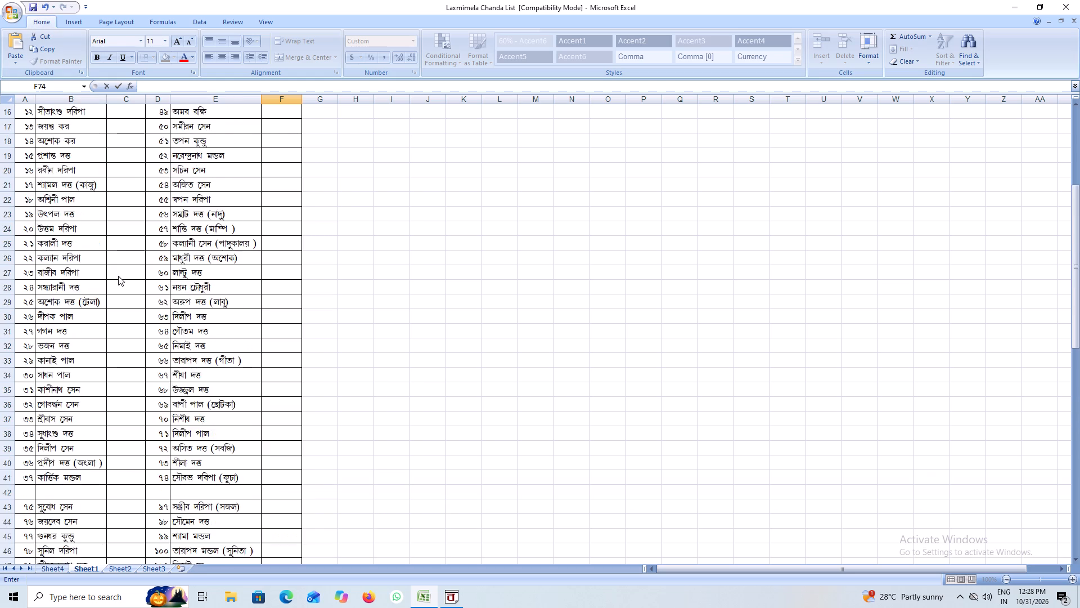
{"action": "scroll", "coordinate": [118, 276], "scroll_direction": "up", "scroll_amount": 8}
{"action": "left_click", "coordinate": [128, 176]}
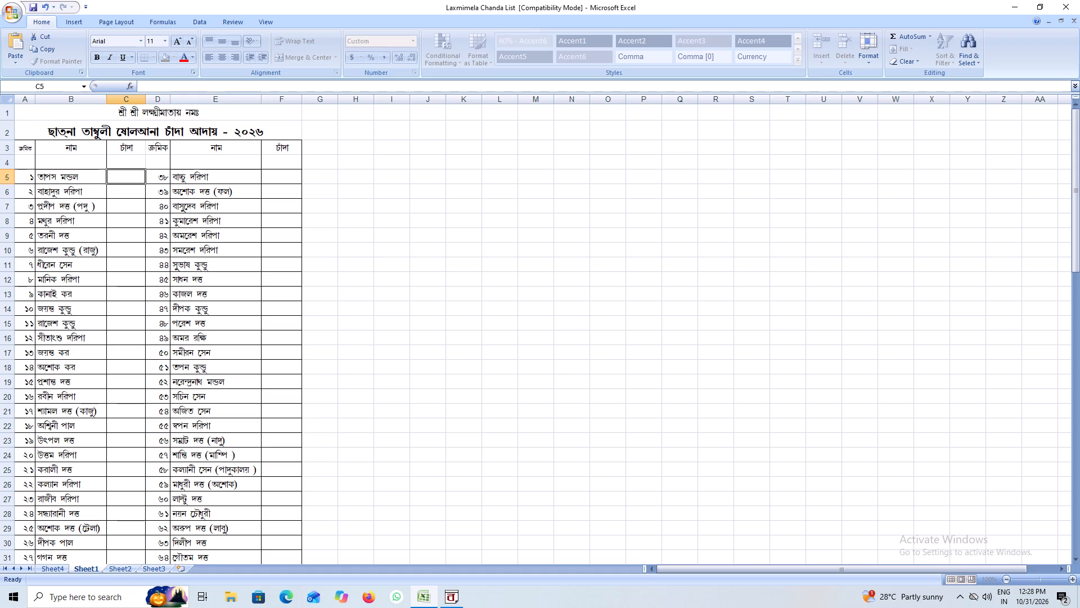
{"action": "type", "text": "250"}
{"action": "key", "text": "Return"}
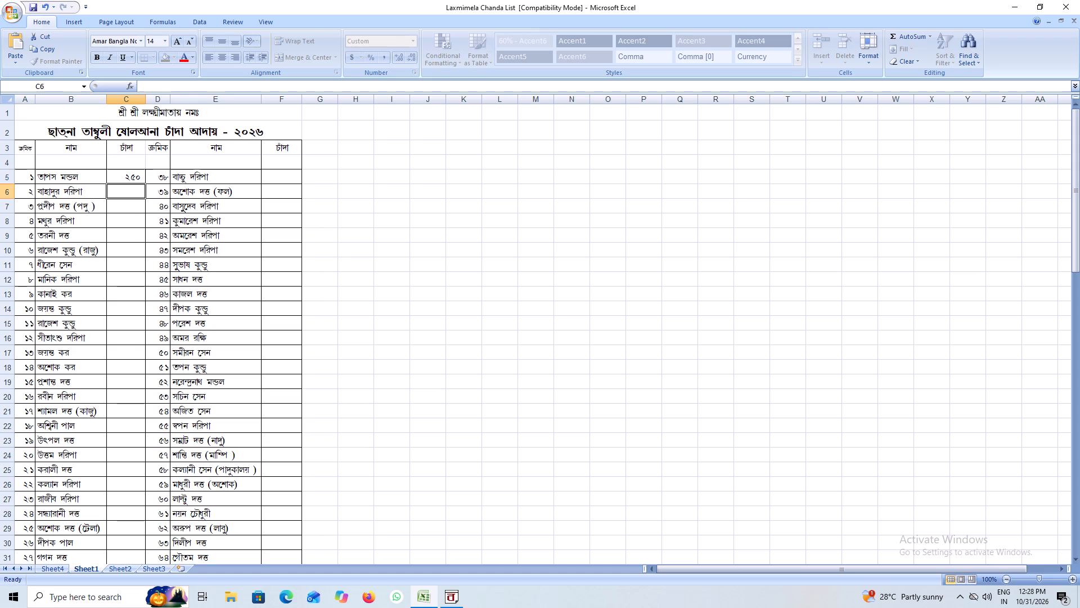
{"action": "type", "text": "250"}
{"action": "key", "text": "Return"}
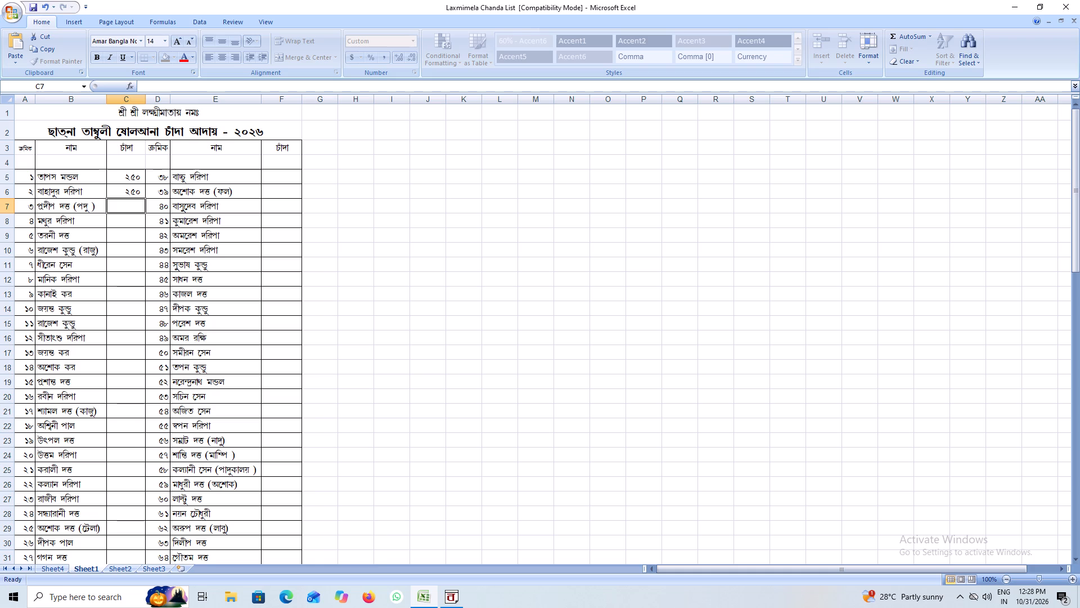
{"action": "type", "text": "250"}
{"action": "key", "text": "Return"}
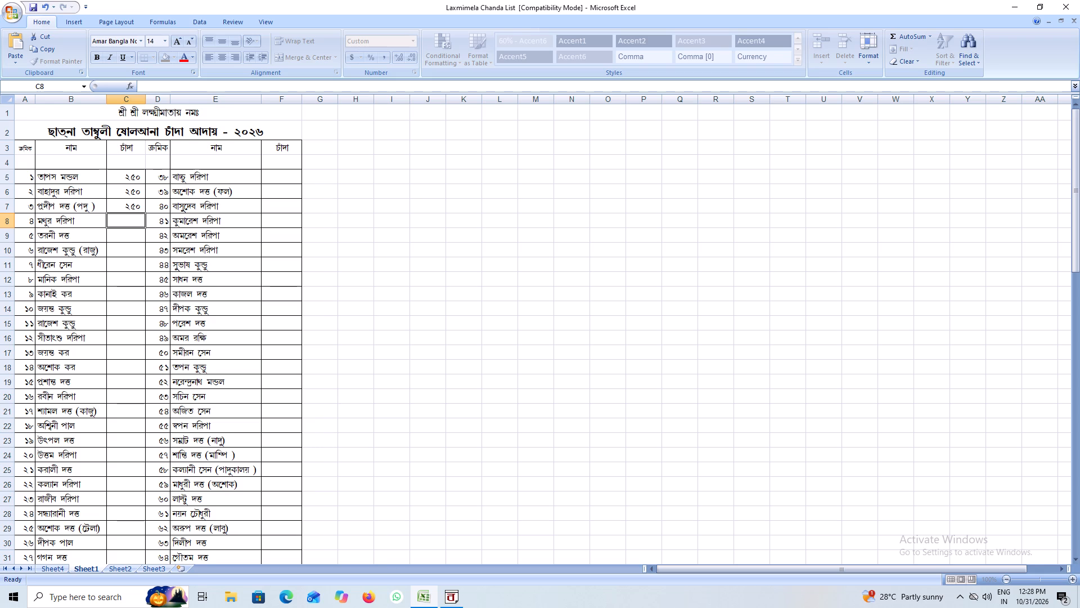
{"action": "type", "text": "250"}
{"action": "key", "text": "Return"}
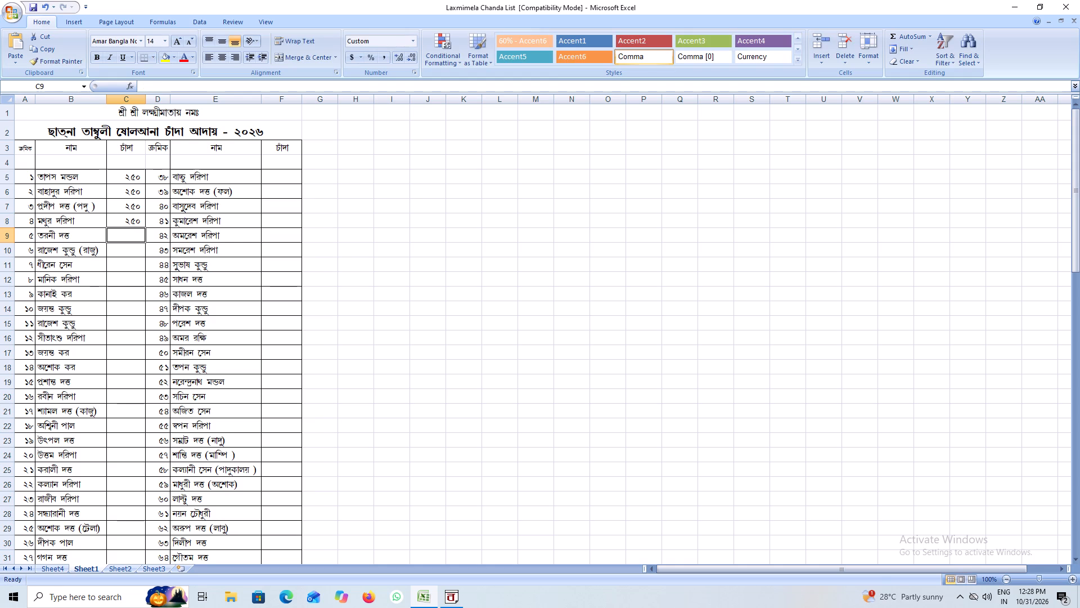
{"action": "type", "text": "250"}
{"action": "key", "text": "Return"}
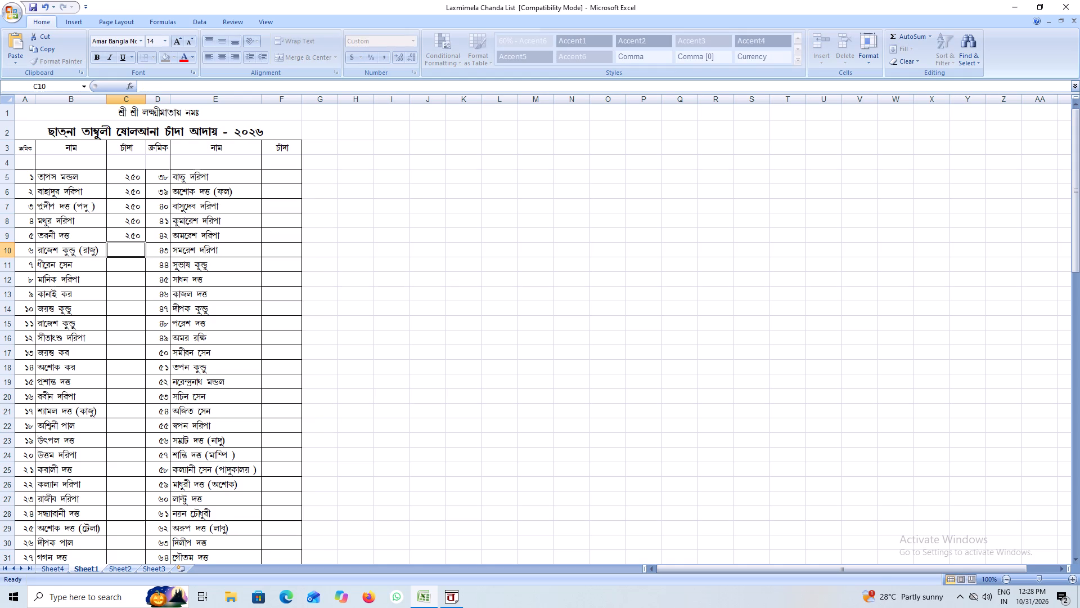
Enter a chanda amount of 250 for each of serial numbers 6 to 12, in cells C10 to C16.
{"action": "type", "text": "250"}
{"action": "key", "text": "Return"}
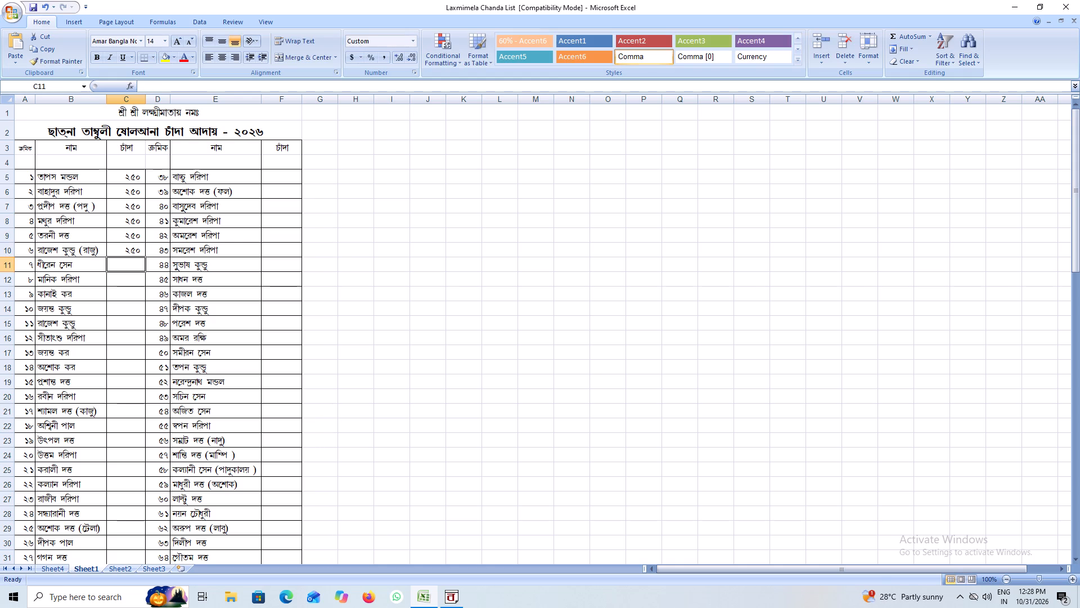
{"action": "type", "text": "250"}
{"action": "key", "text": "Return"}
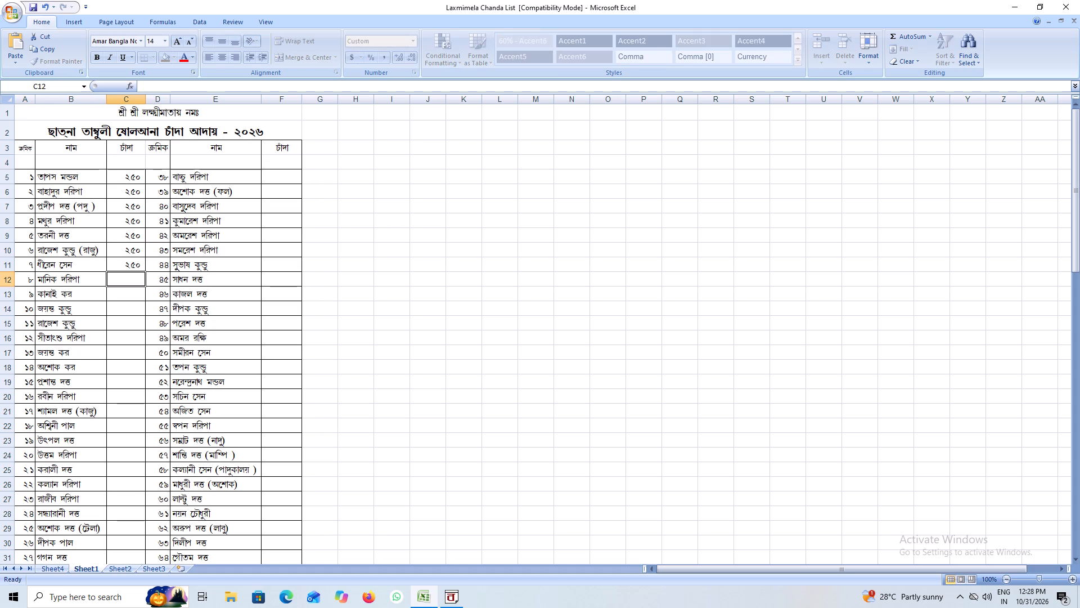
{"action": "type", "text": "250"}
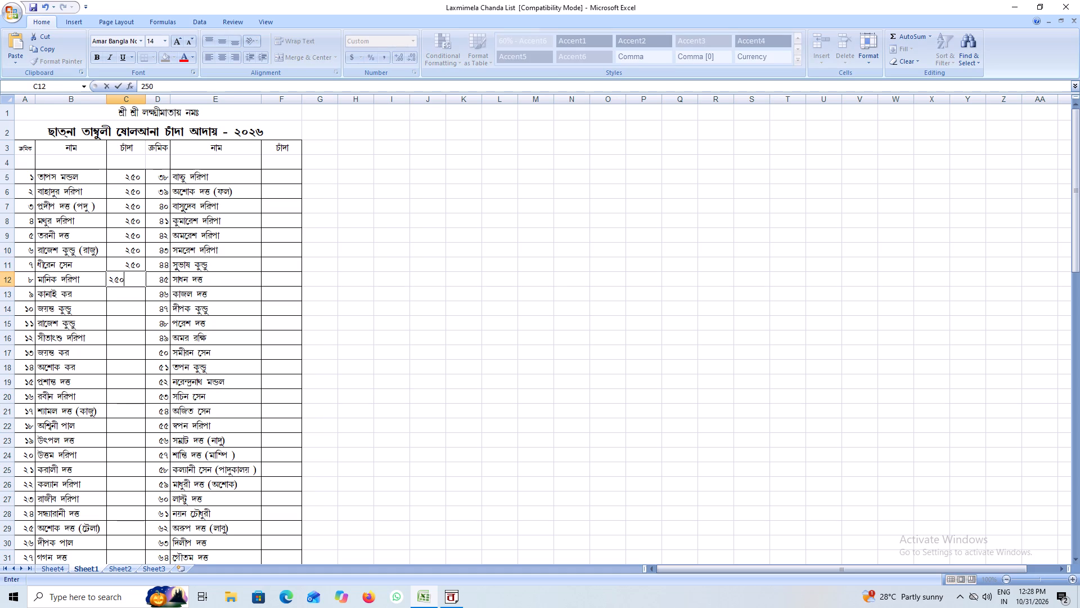
{"action": "key", "text": "Return"}
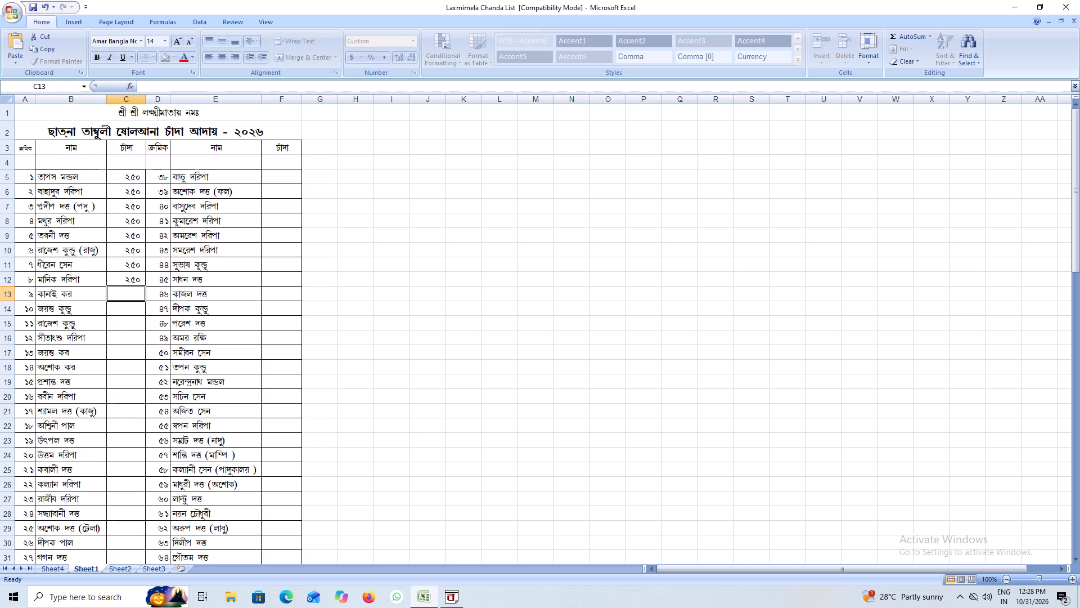
{"action": "type", "text": "250"}
{"action": "key", "text": "Return"}
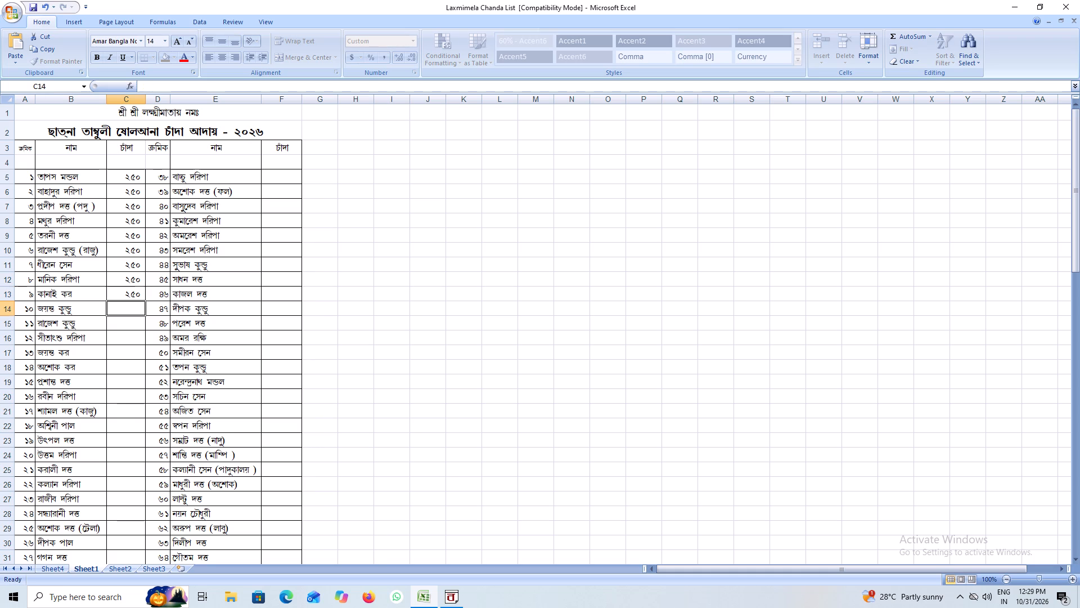
{"action": "type", "text": "250"}
{"action": "key", "text": "Return"}
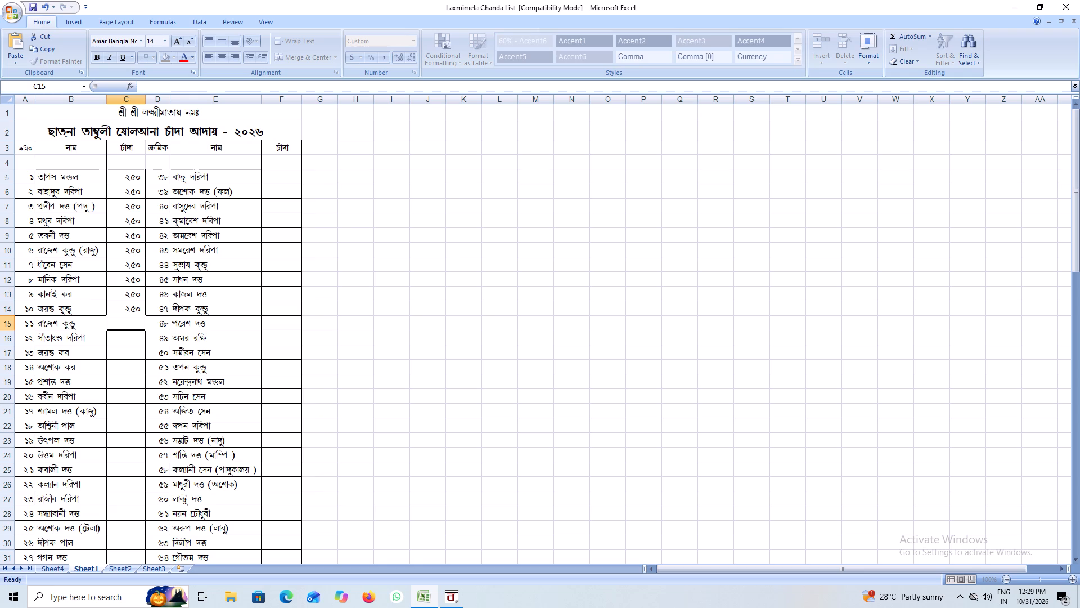
{"action": "type", "text": "250"}
{"action": "key", "text": "Return"}
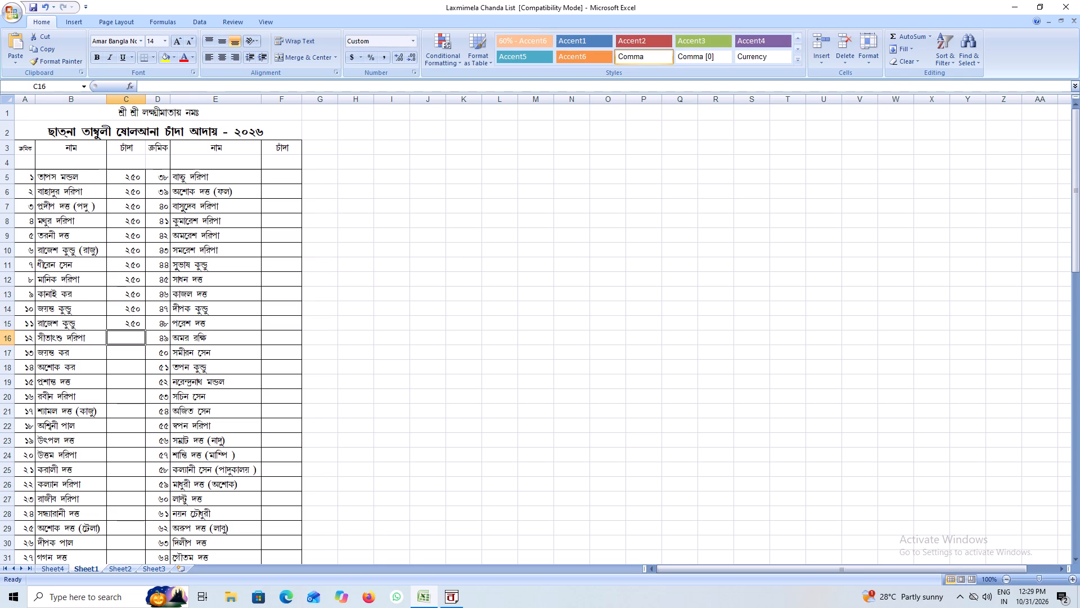
{"action": "type", "text": "250"}
{"action": "key", "text": "Return"}
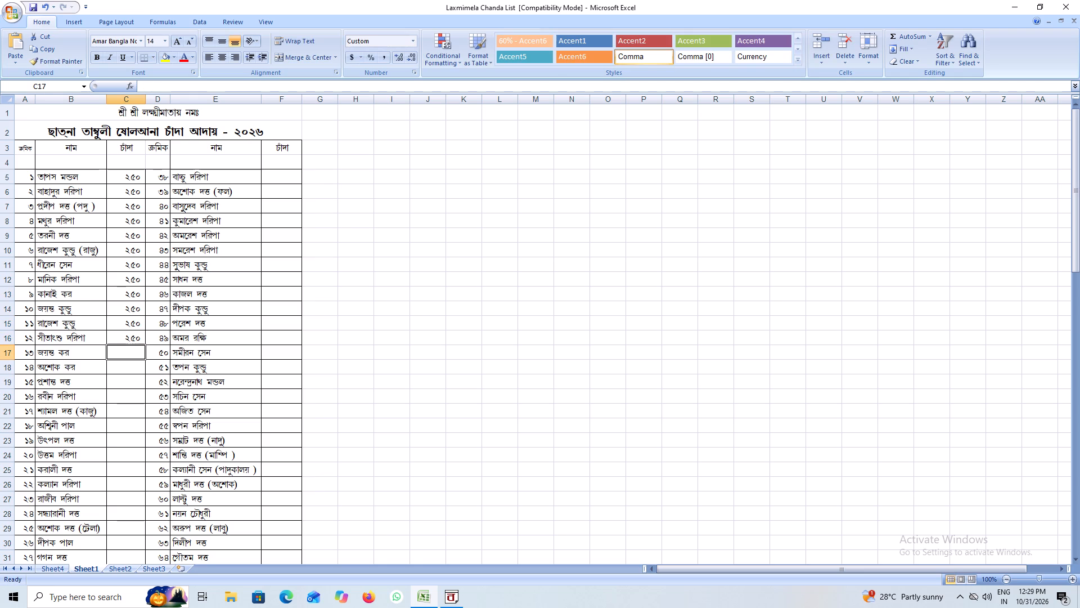
Enter a chanda amount of 250 for each of serial numbers 13 to 19, in cells C17 to C23.
{"action": "type", "text": "250"}
{"action": "key", "text": "Return"}
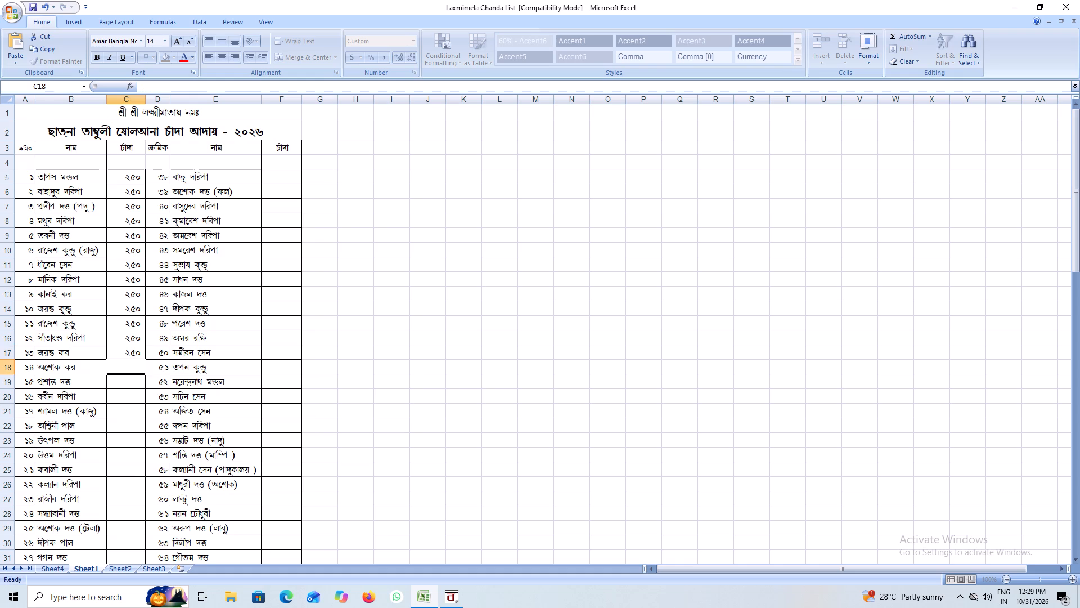
{"action": "type", "text": "250"}
{"action": "key", "text": "Return"}
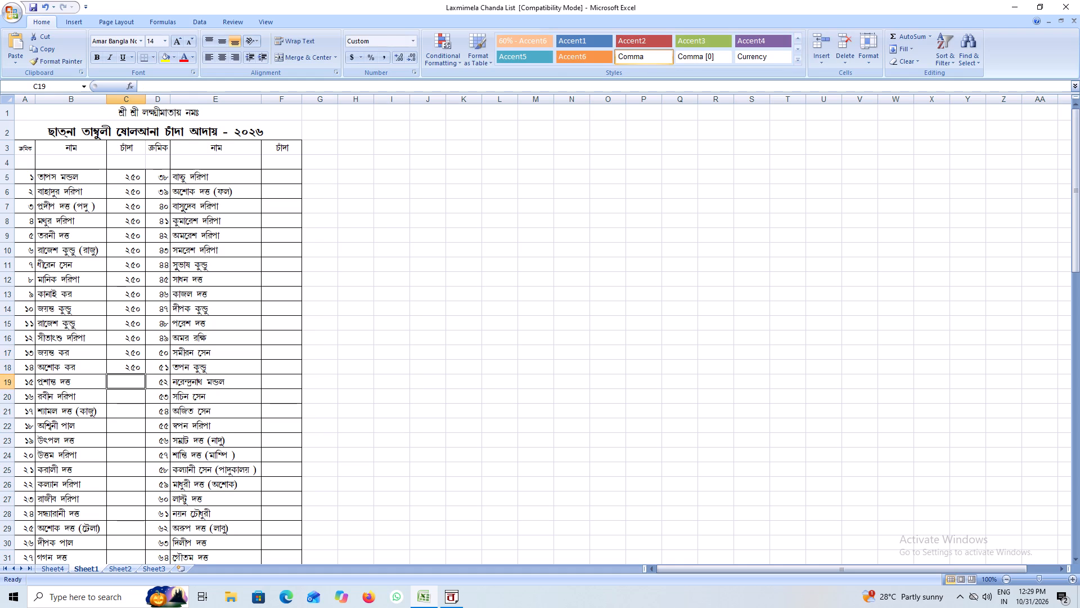
{"action": "type", "text": "250"}
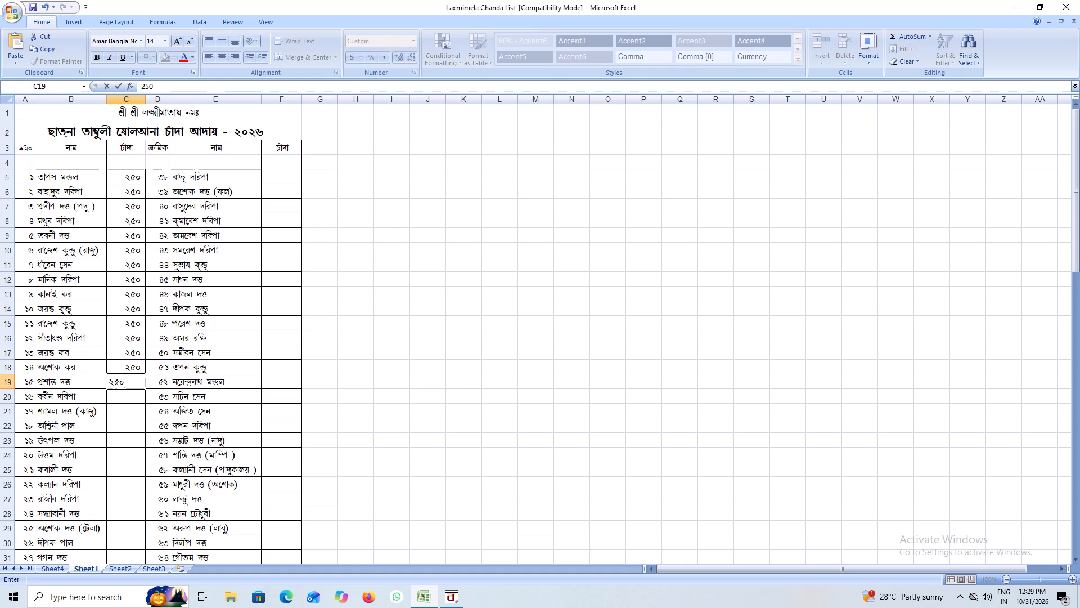
{"action": "key", "text": "Return"}
{"action": "type", "text": "250"}
{"action": "key", "text": "Return"}
{"action": "type", "text": "250"}
{"action": "key", "text": "Return"}
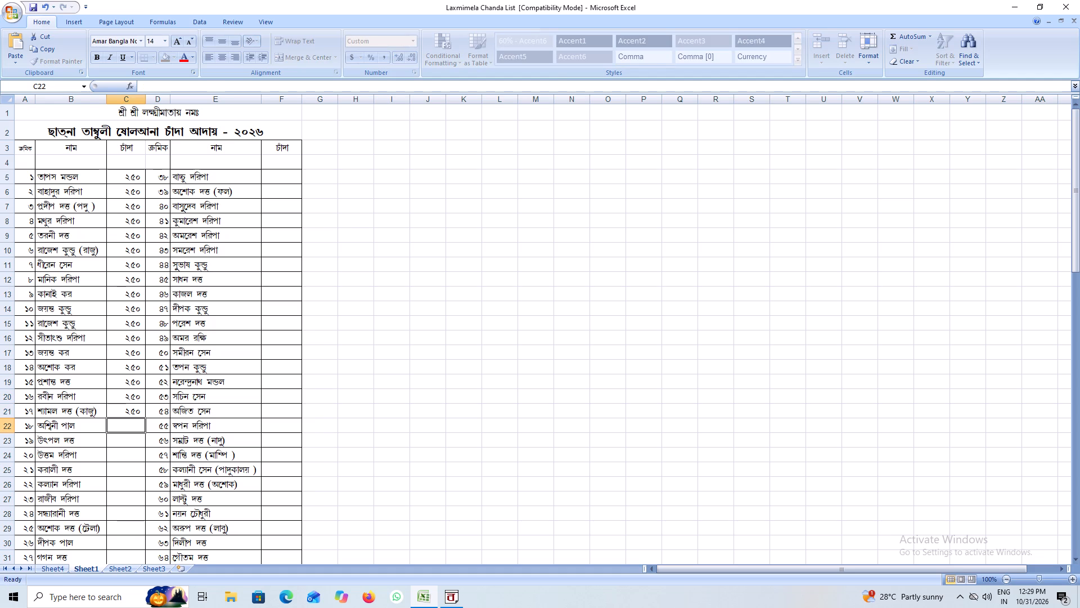
{"action": "type", "text": "250"}
{"action": "key", "text": "Return"}
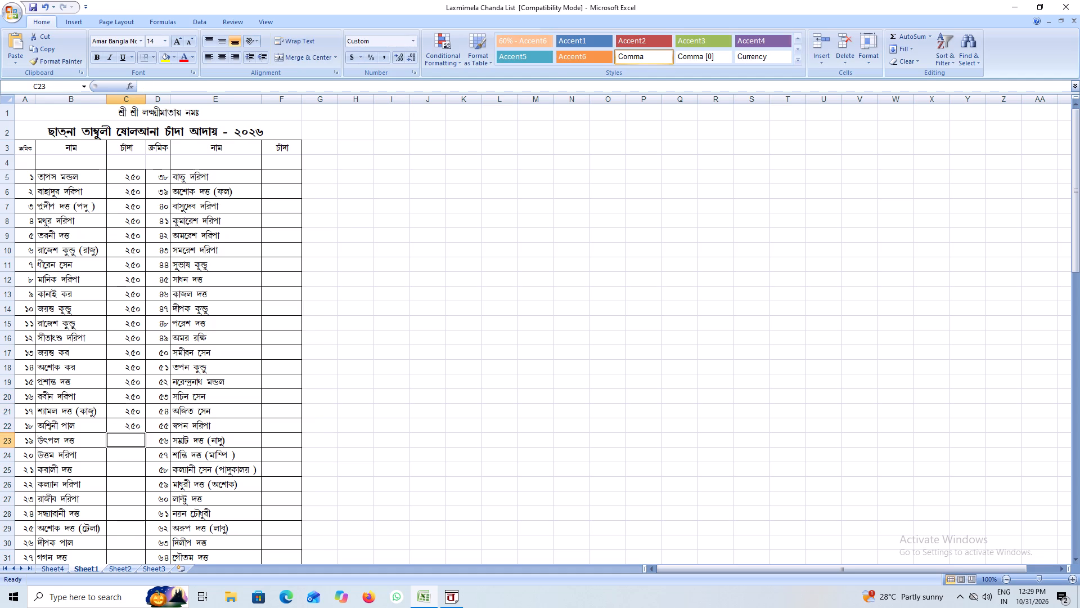
{"action": "type", "text": "250"}
{"action": "key", "text": "Return"}
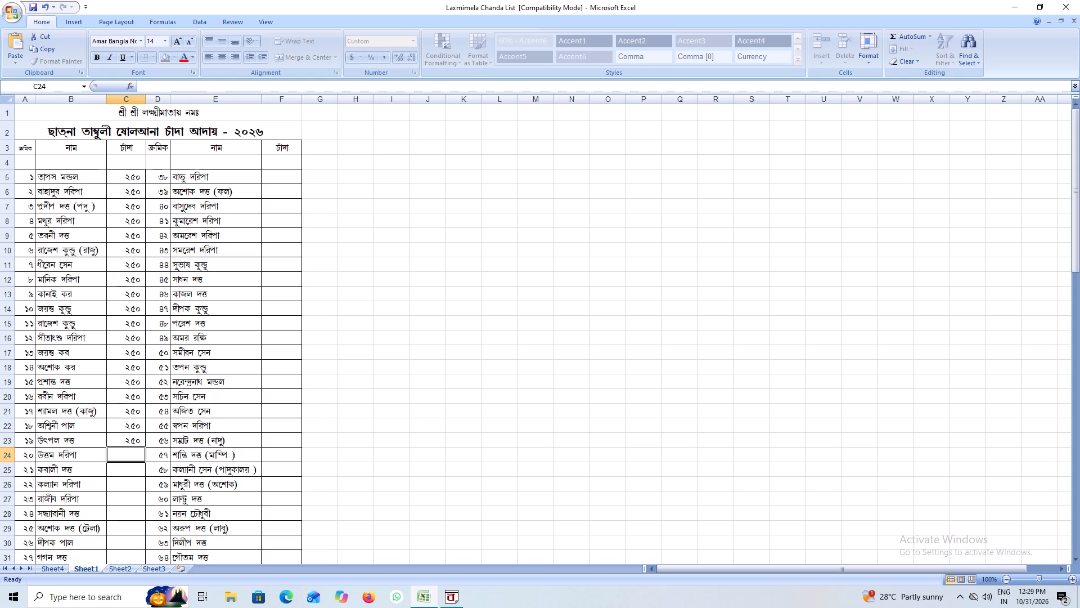
Enter a chanda amount of 250 for each of serial numbers 20 to 25, in cells C24 to C29.
{"action": "type", "text": "250"}
{"action": "key", "text": "Return"}
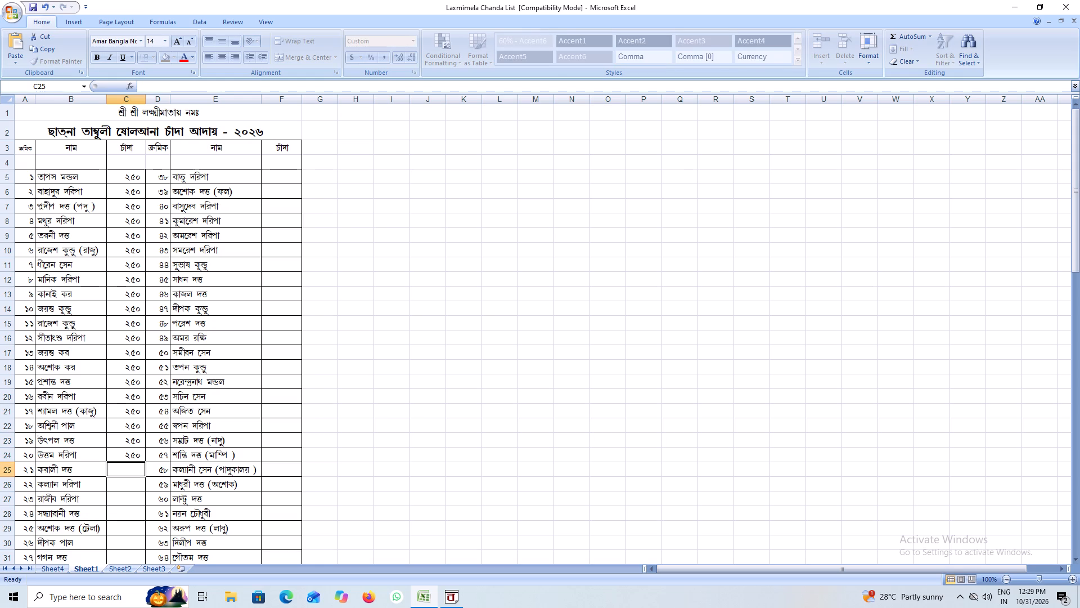
{"action": "key", "text": "2"}
{"action": "type", "text": "50"}
{"action": "key", "text": "Return"}
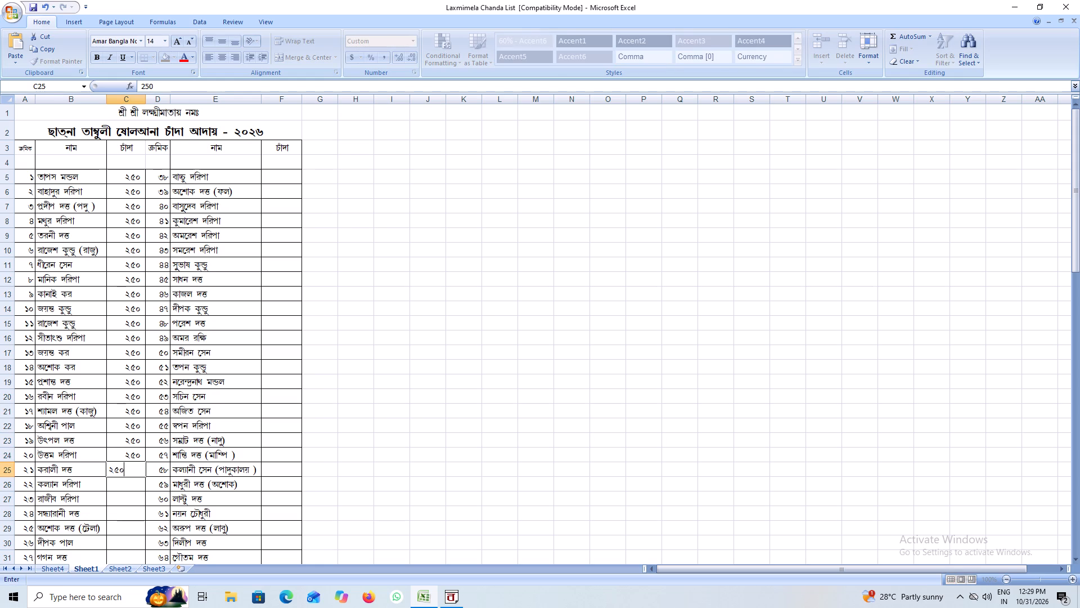
{"action": "type", "text": "250"}
{"action": "key", "text": "Return"}
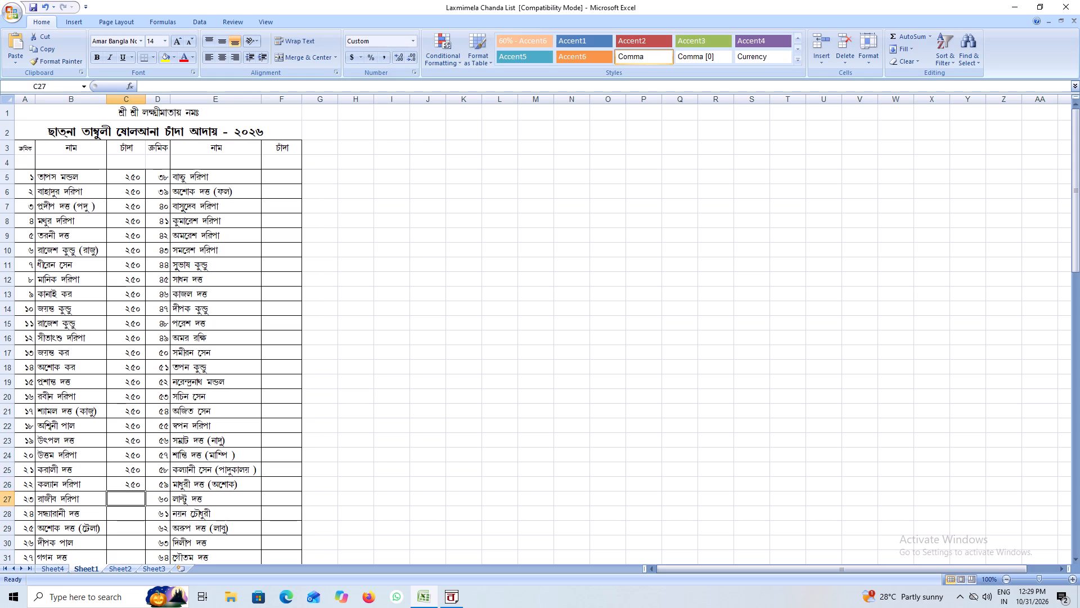
{"action": "type", "text": "250"}
{"action": "key", "text": "Return"}
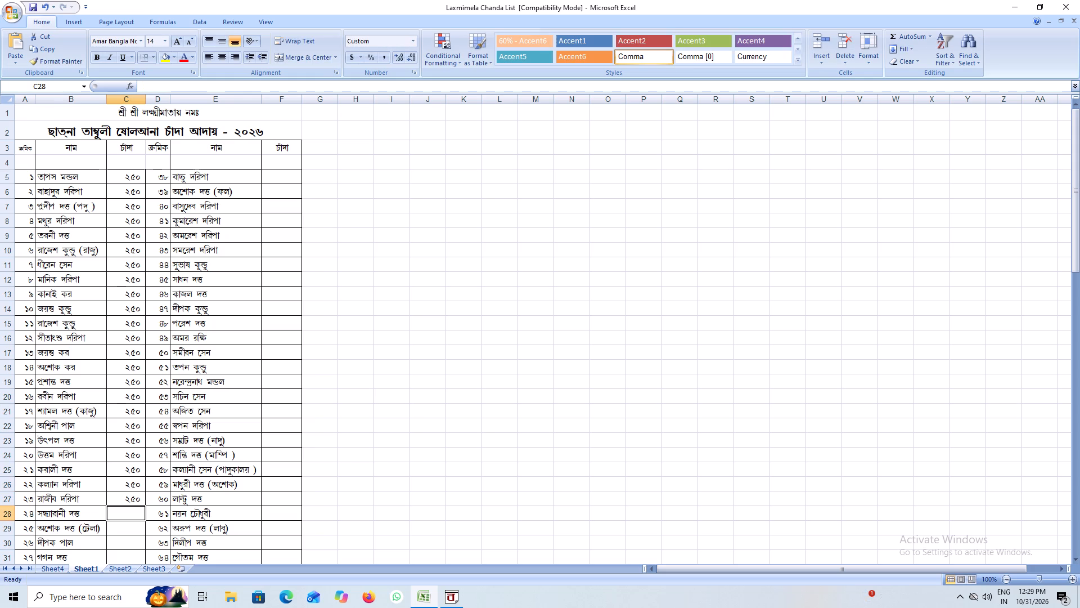
{"action": "type", "text": "250"}
{"action": "key", "text": "Return"}
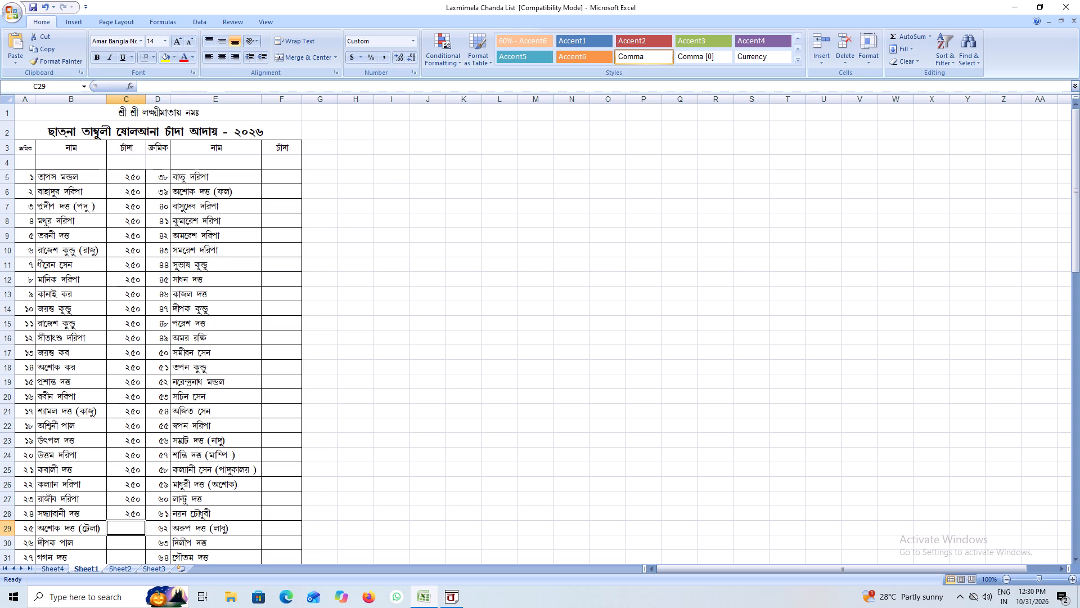
{"action": "type", "text": "250"}
{"action": "key", "text": "Return"}
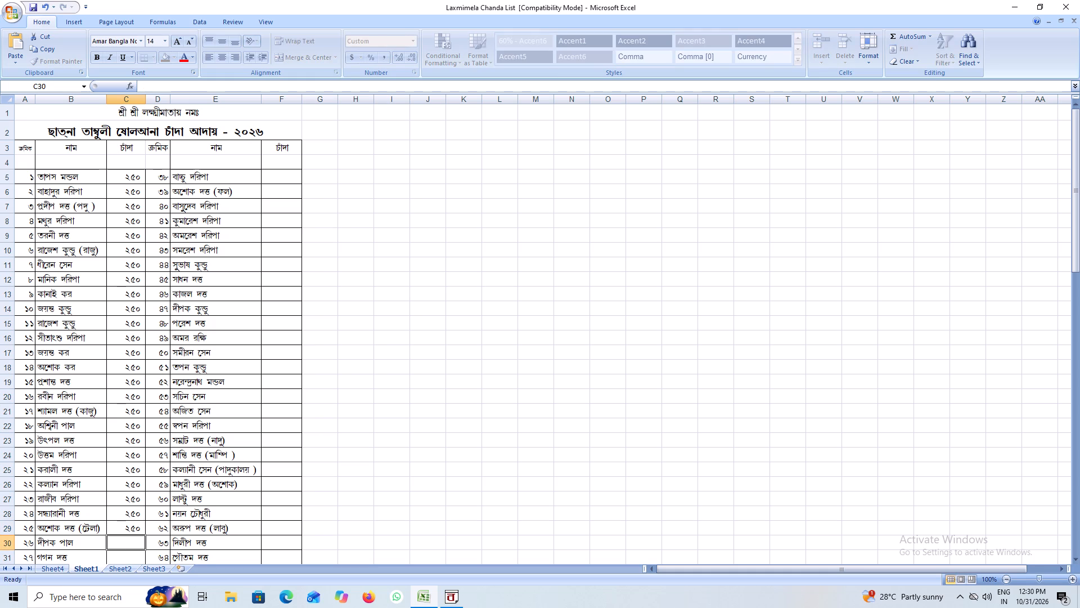
Enter a chanda amount of 300 in C30 for serial number 26 and 250 in C31 for serial number 27.
{"action": "type", "text": "300"}
{"action": "key", "text": "Return"}
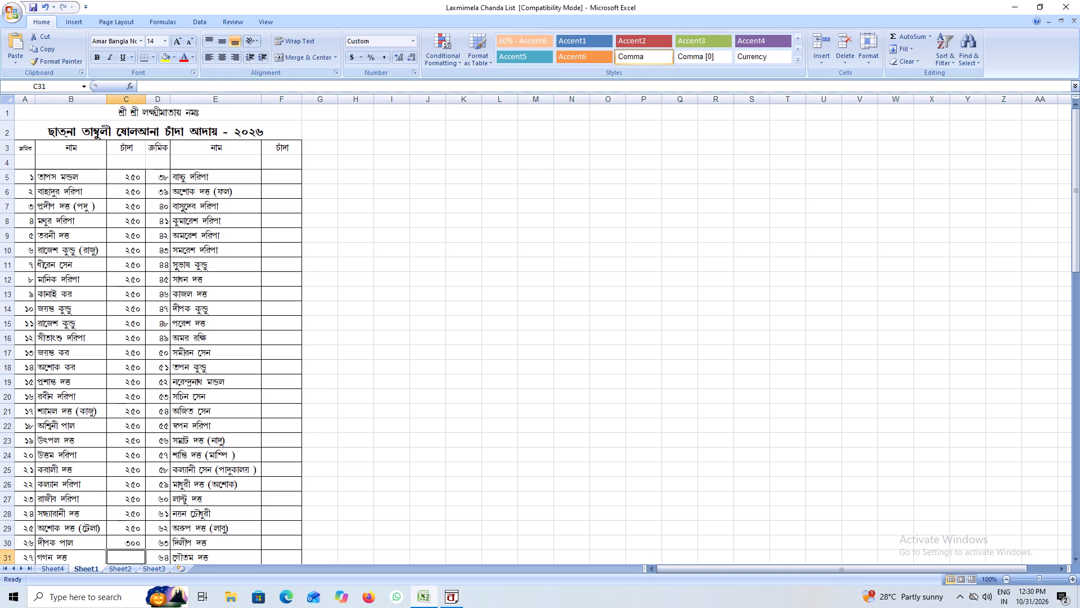
{"action": "type", "text": "250"}
{"action": "key", "text": "Return"}
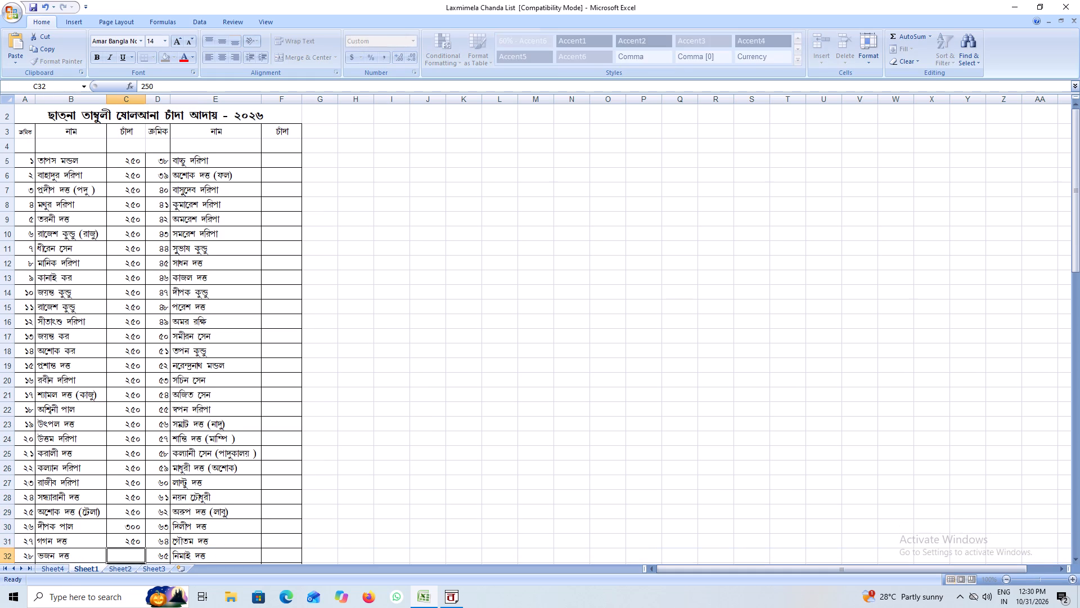
{"action": "scroll", "coordinate": [119, 105], "scroll_direction": "down", "scroll_amount": 2}
{"action": "scroll", "coordinate": [98, 168], "scroll_direction": "down", "scroll_amount": 2}
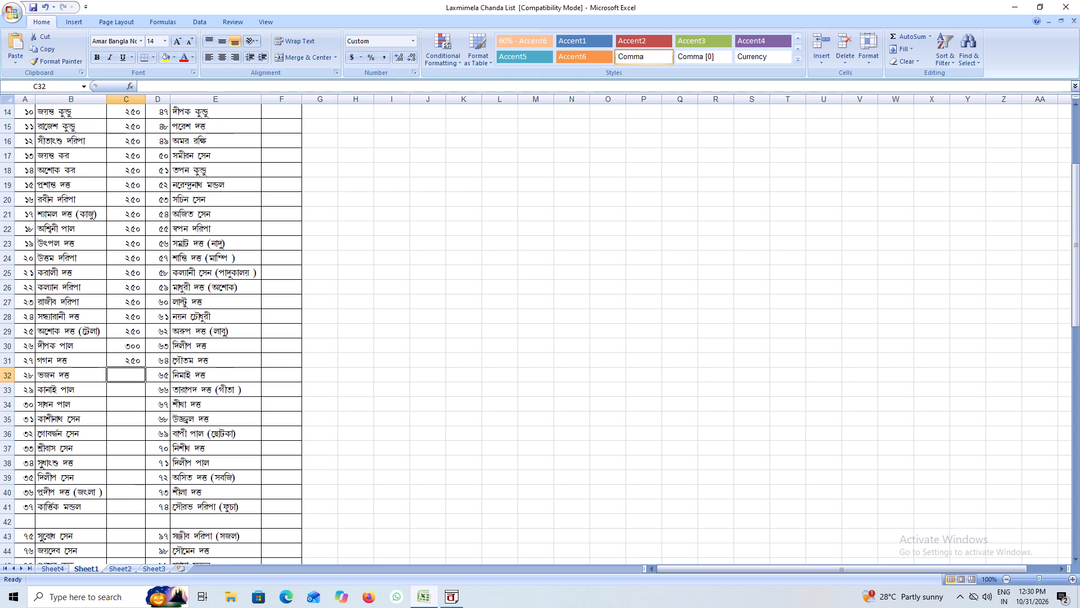
Enter a chanda amount of 250 for each of serial numbers 28 to 34, in cells C32 to C38.
{"action": "type", "text": "250"}
{"action": "key", "text": "Return"}
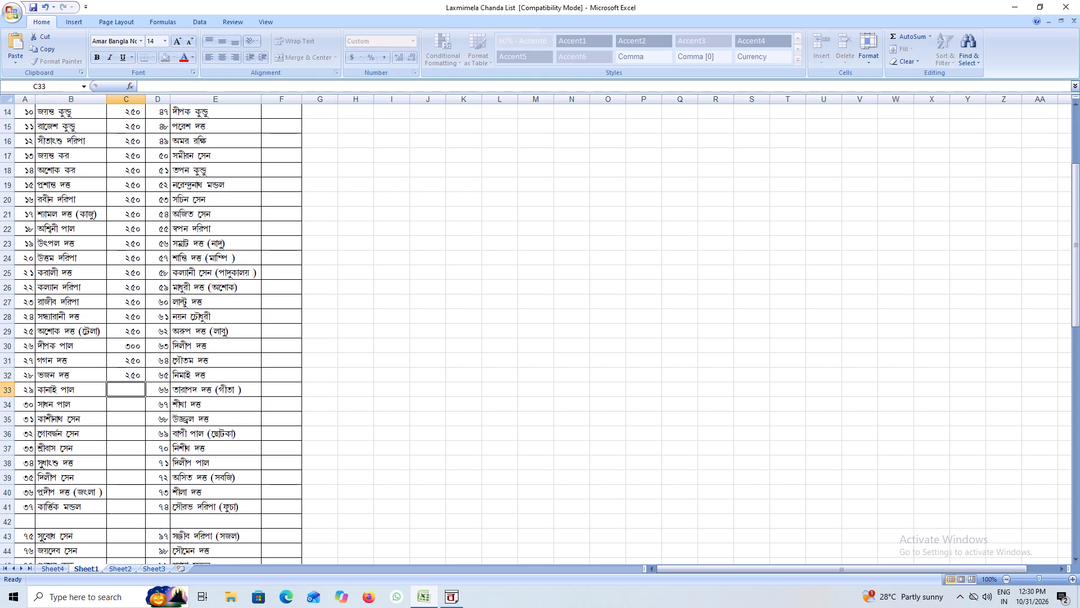
{"action": "type", "text": "250"}
{"action": "key", "text": "Return"}
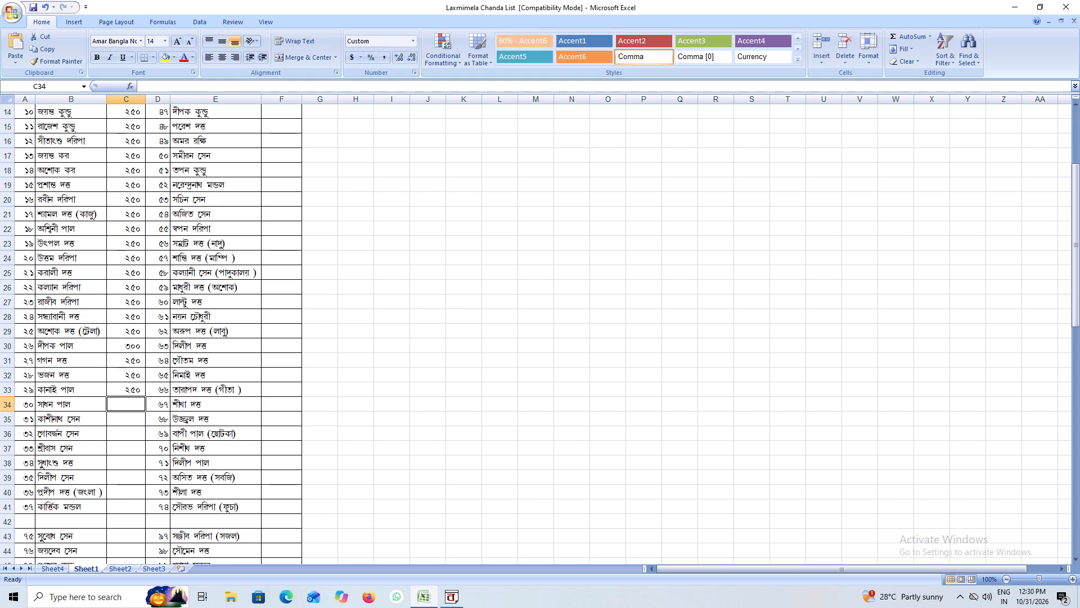
{"action": "type", "text": "250"}
{"action": "key", "text": "Return"}
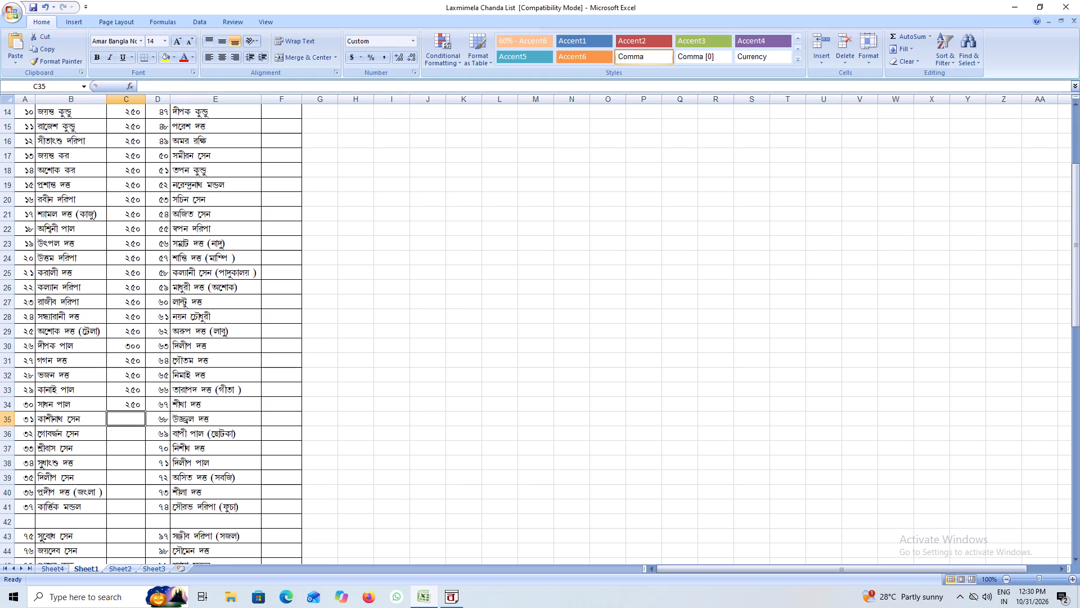
{"action": "type", "text": "250"}
{"action": "key", "text": "Return"}
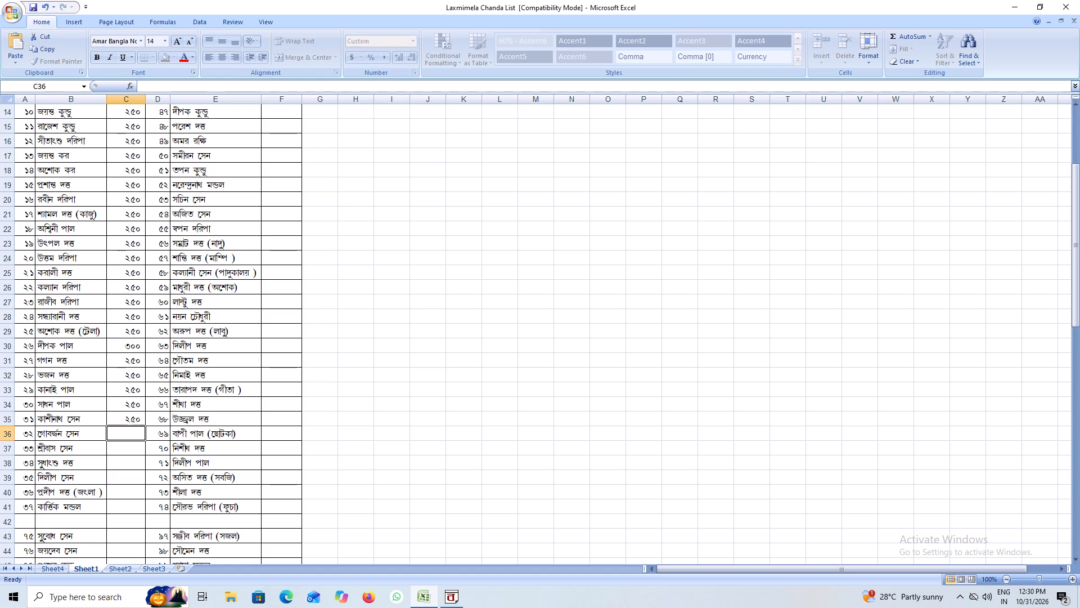
{"action": "type", "text": "250"}
{"action": "key", "text": "Return"}
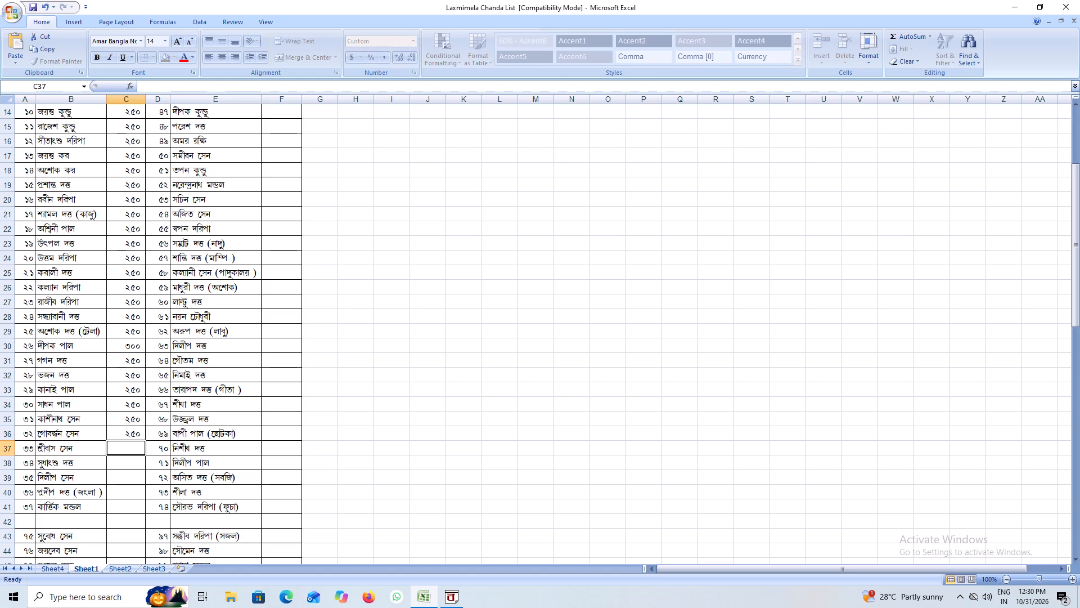
{"action": "type", "text": "250"}
{"action": "key", "text": "Return"}
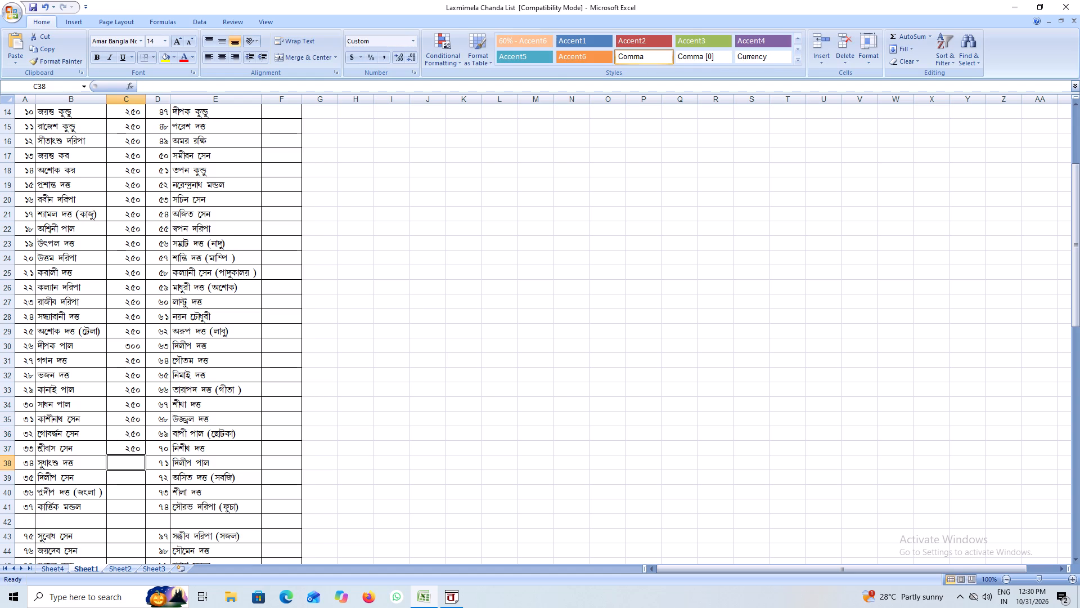
{"action": "type", "text": "250"}
{"action": "key", "text": "Return"}
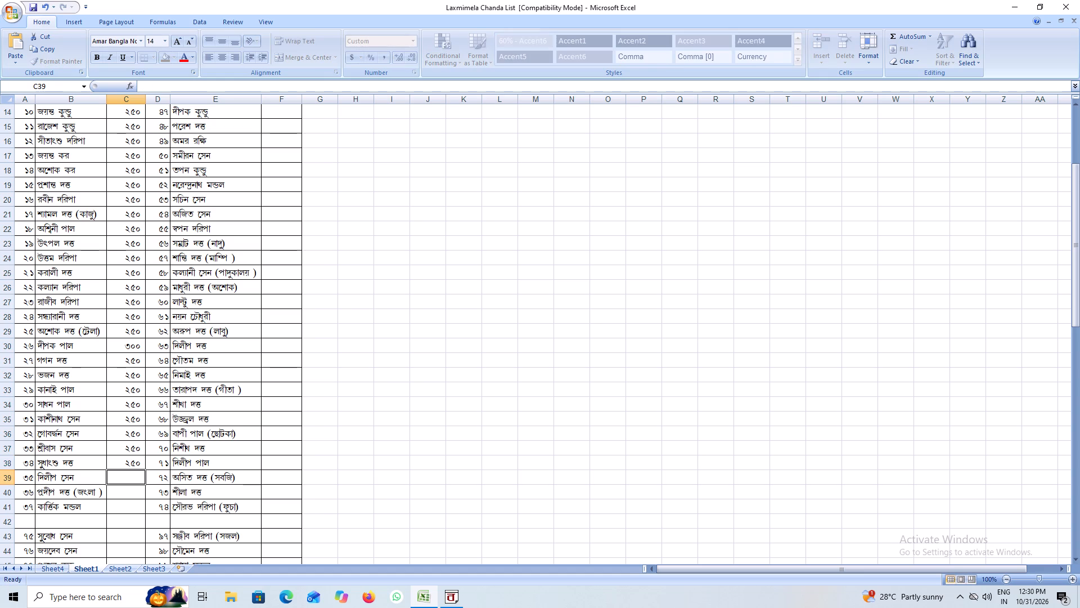
Enter a chanda amount of 300 in C39 for serial number 35 and 250 in C40 and C41 for serial numbers 36 and 37.
{"action": "type", "text": "300"}
{"action": "key", "text": "Return"}
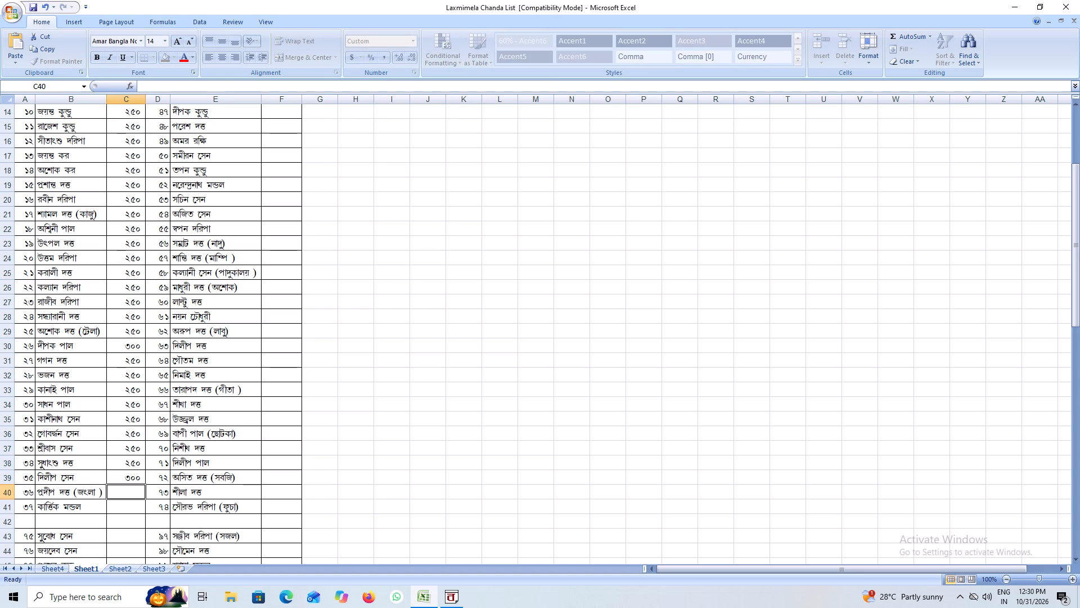
{"action": "type", "text": "25"}
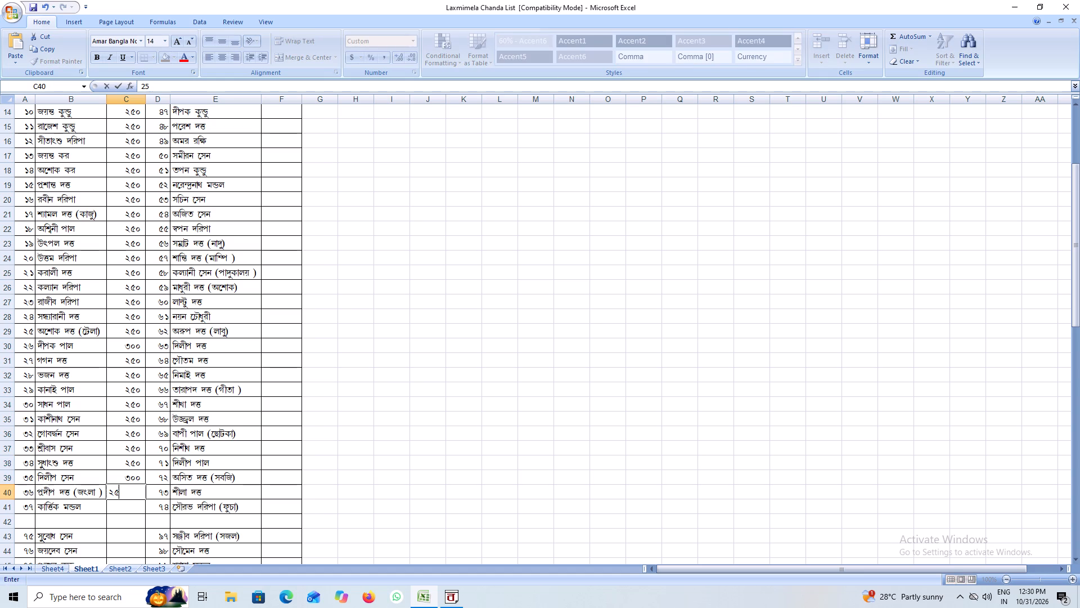
{"action": "key", "text": "0"}
{"action": "key", "text": "Return"}
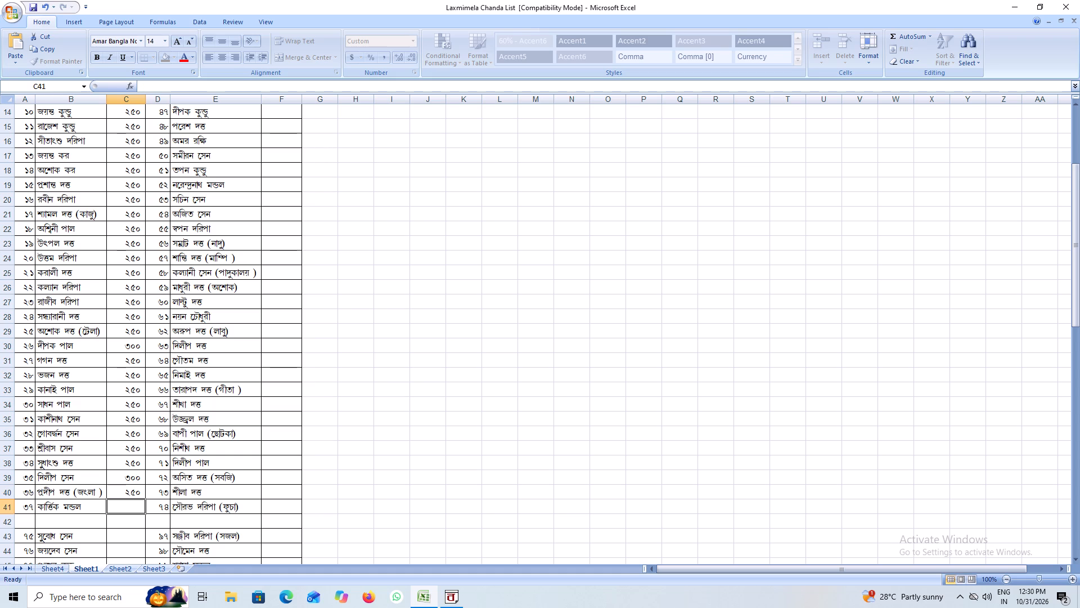
{"action": "type", "text": "250"}
{"action": "key", "text": "Return"}
Enter chanda amounts of 250 in F5 and F6 for serial numbers 38 and 39, and 300 in F7 for serial number 40.
{"action": "scroll", "coordinate": [97, 171], "scroll_direction": "down", "scroll_amount": 2}
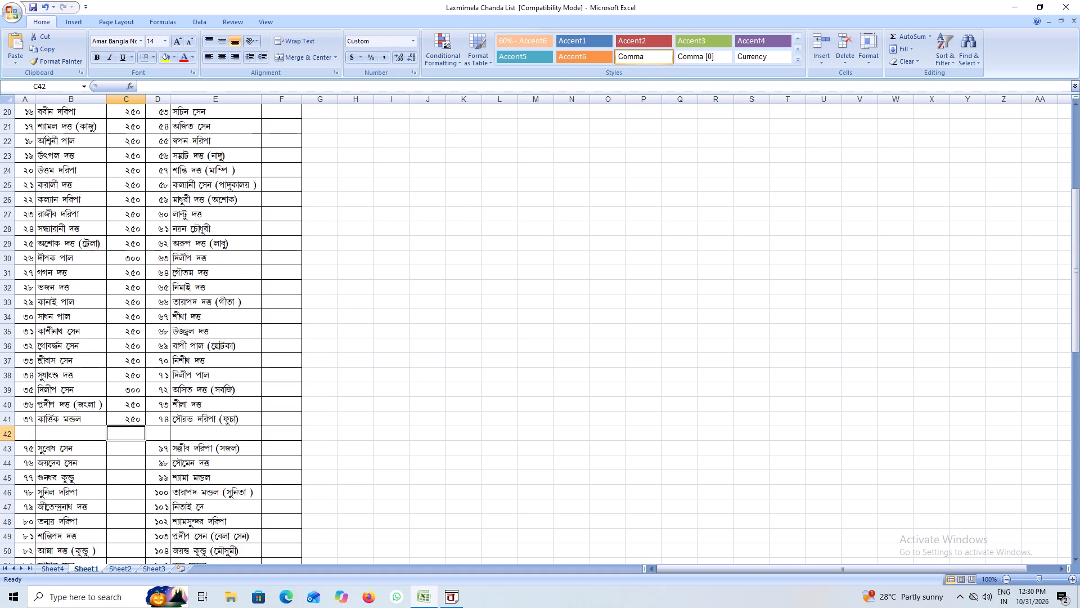
{"action": "scroll", "coordinate": [83, 194], "scroll_direction": "down", "scroll_amount": 1}
{"action": "scroll", "coordinate": [181, 331], "scroll_direction": "up", "scroll_amount": 10}
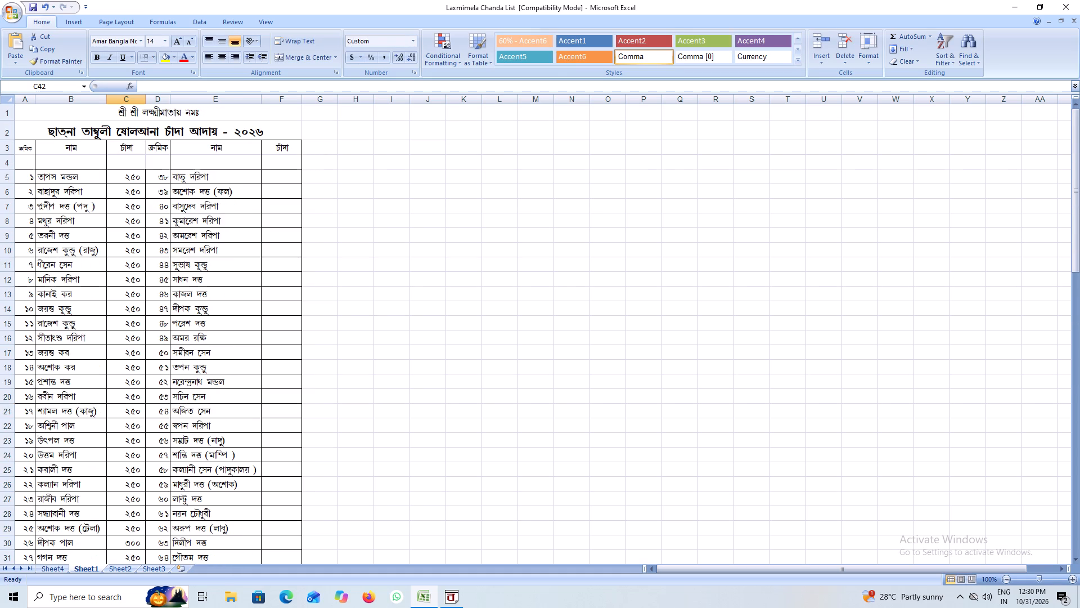
{"action": "left_click", "coordinate": [281, 177]}
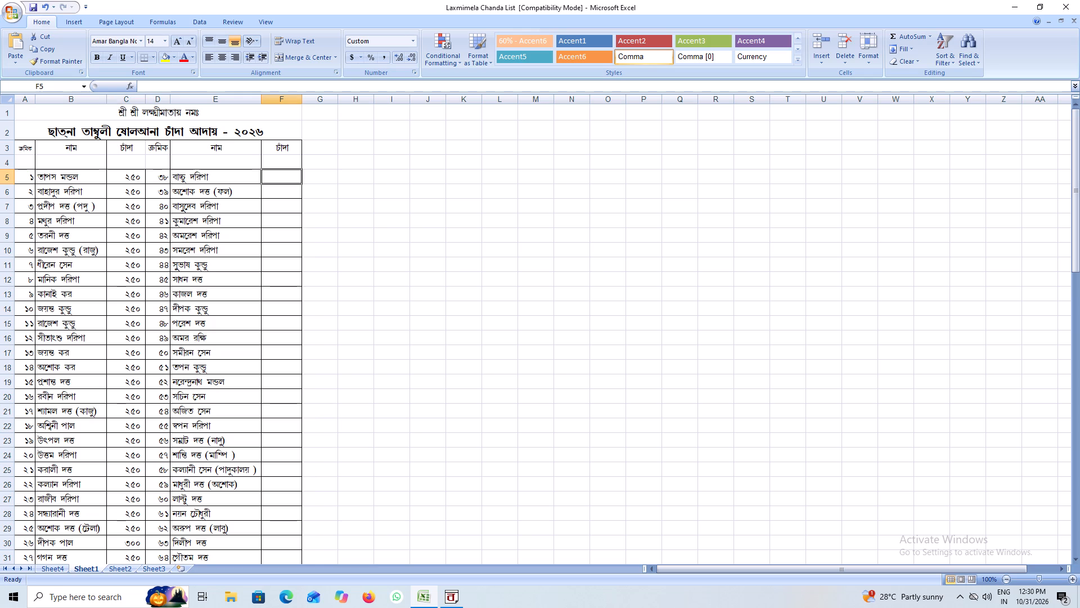
{"action": "type", "text": "250"}
{"action": "key", "text": "Return"}
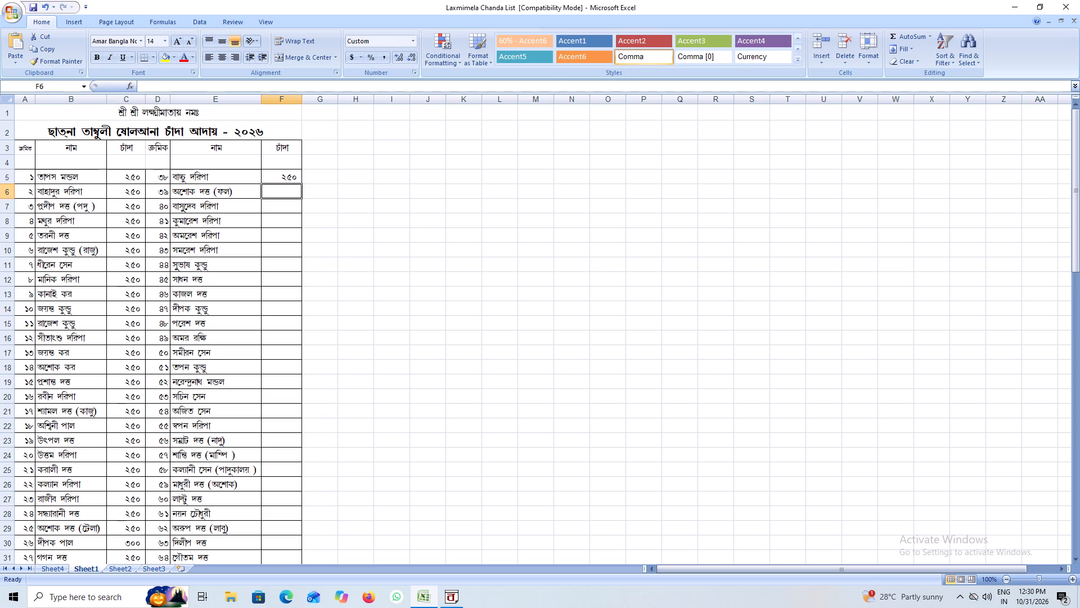
{"action": "type", "text": "02"}
{"action": "key", "text": "BackSpace"}
{"action": "key", "text": "BackSpace"}
{"action": "type", "text": "250"}
{"action": "key", "text": "Return"}
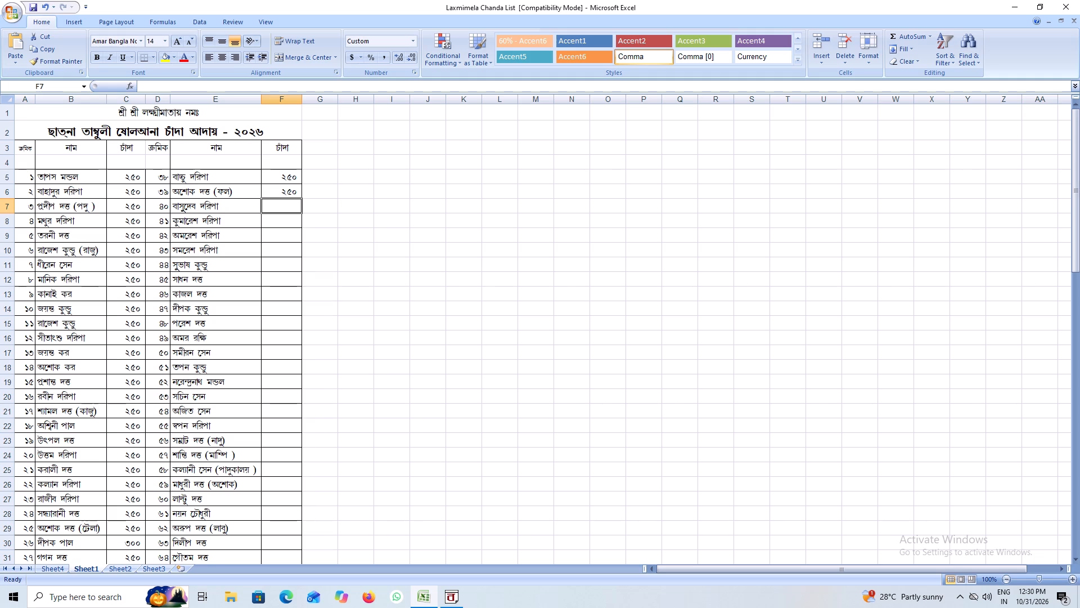
{"action": "type", "text": "300"}
{"action": "key", "text": "Return"}
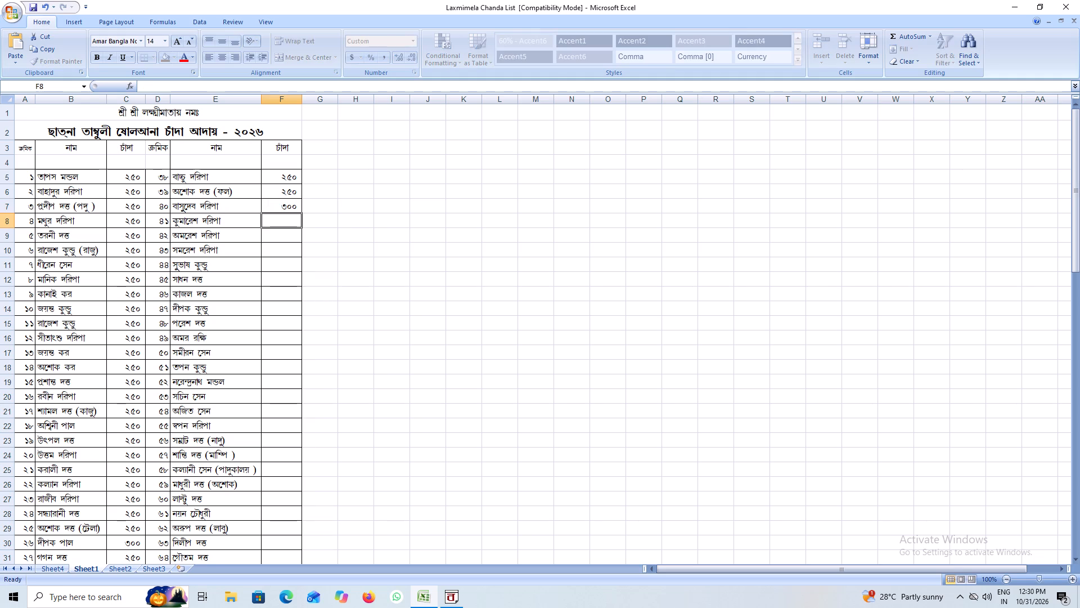
Enter a chanda amount of 250 for each of serial numbers 41 to 44, in cells F8 to F11.
{"action": "type", "text": "250"}
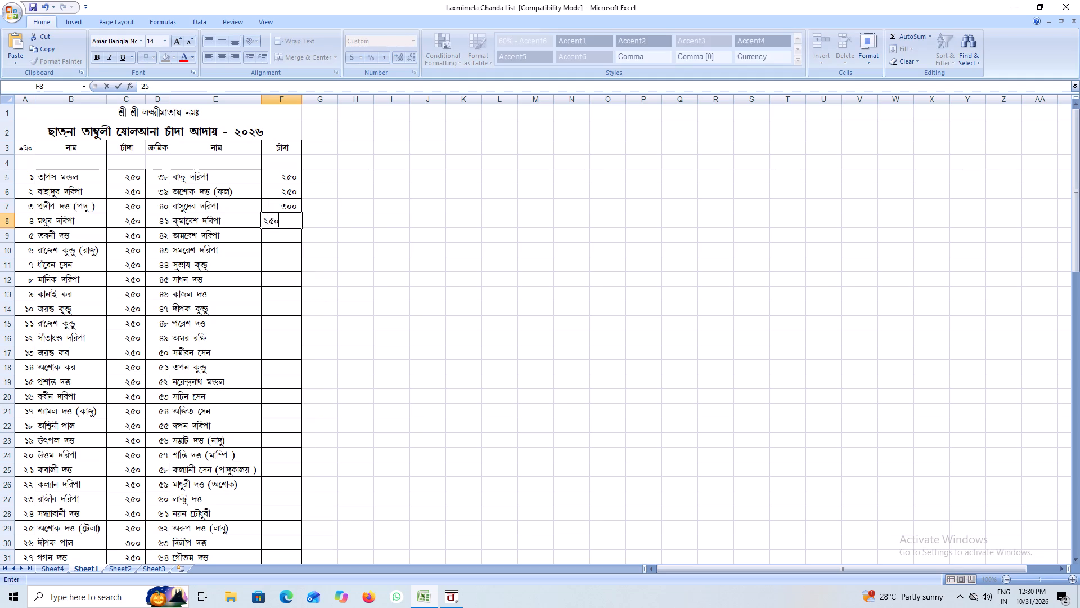
{"action": "key", "text": "Return"}
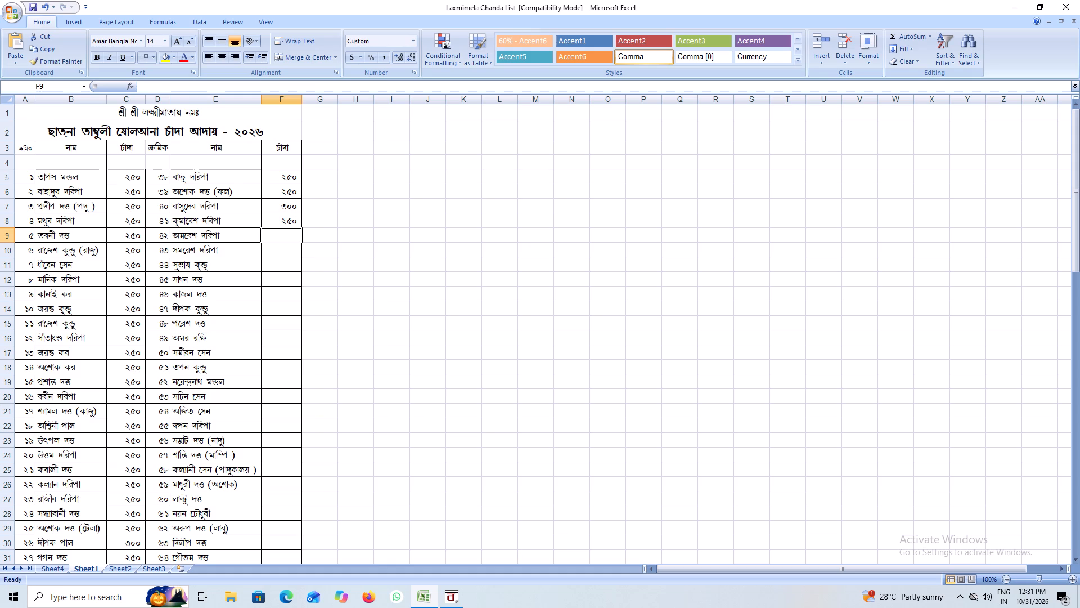
{"action": "scroll", "coordinate": [66, 347], "scroll_direction": "down", "scroll_amount": 4}
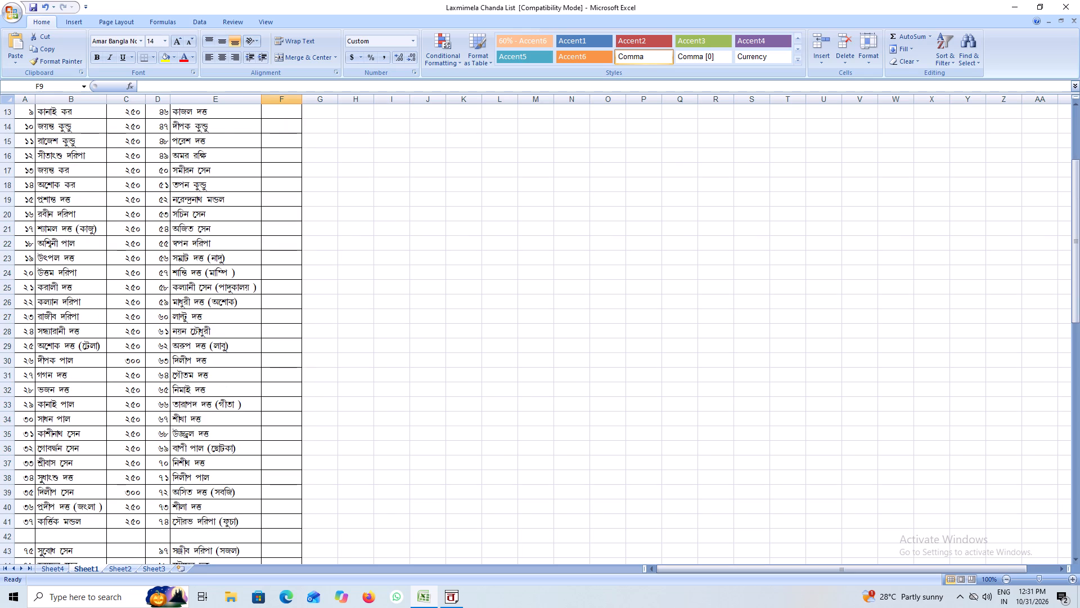
{"action": "scroll", "coordinate": [186, 247], "scroll_direction": "up", "scroll_amount": 4}
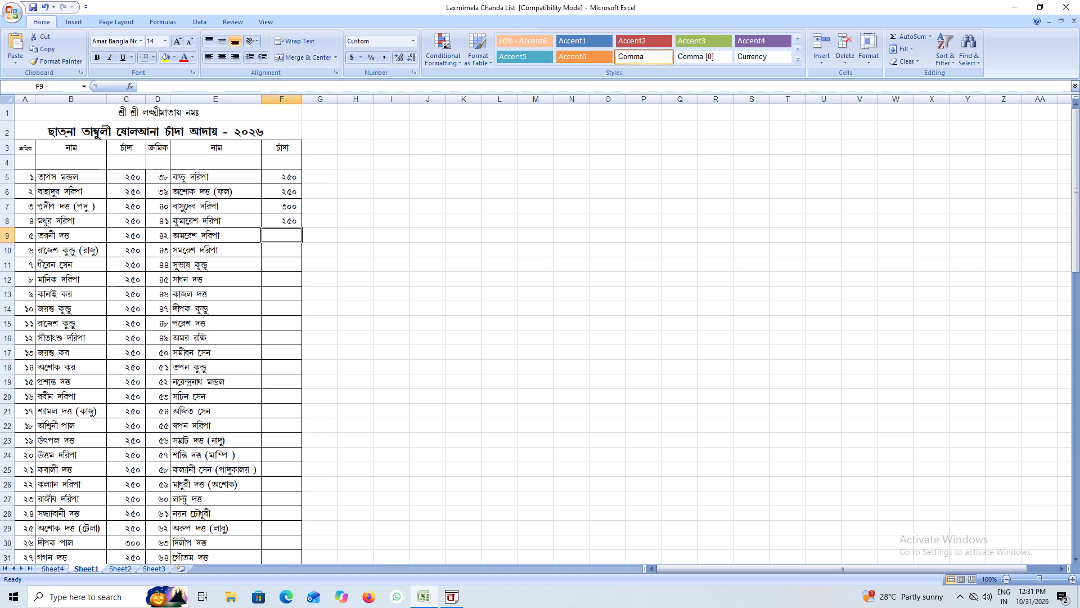
{"action": "type", "text": "250"}
{"action": "key", "text": "Return"}
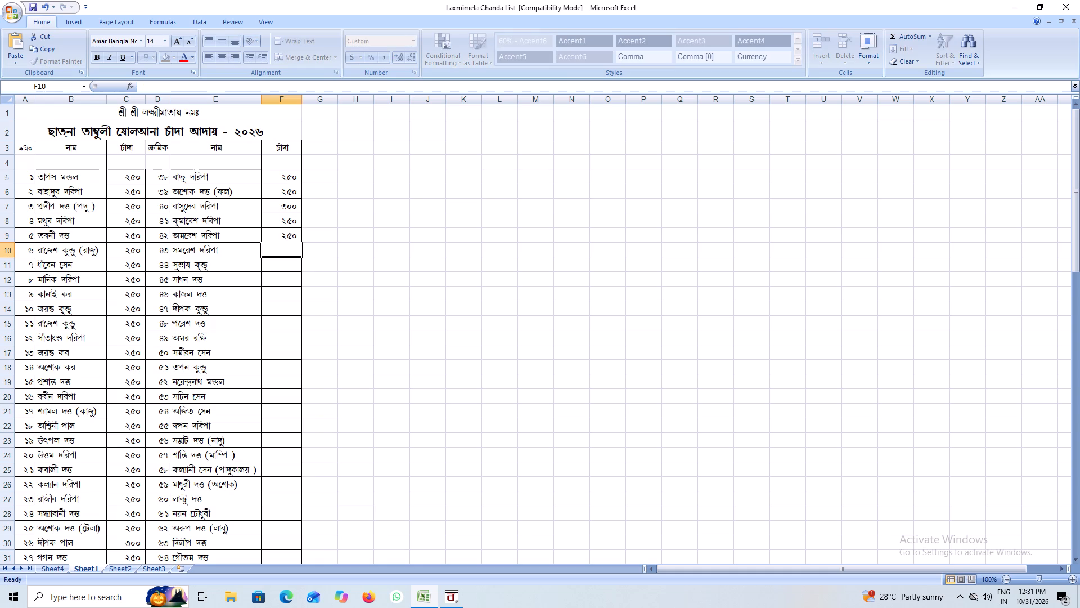
{"action": "type", "text": "250"}
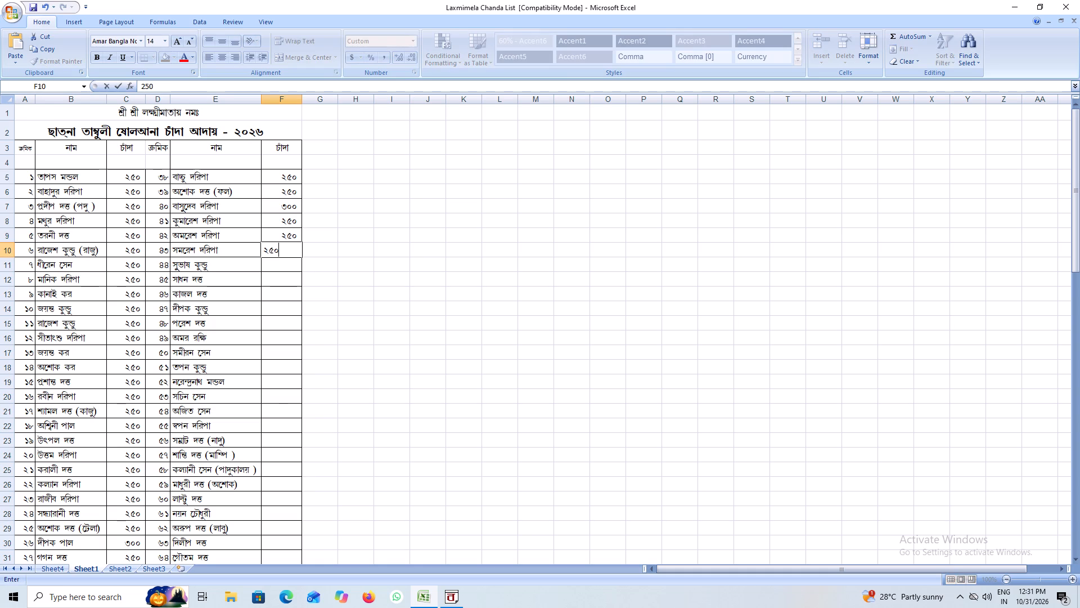
{"action": "key", "text": "Return"}
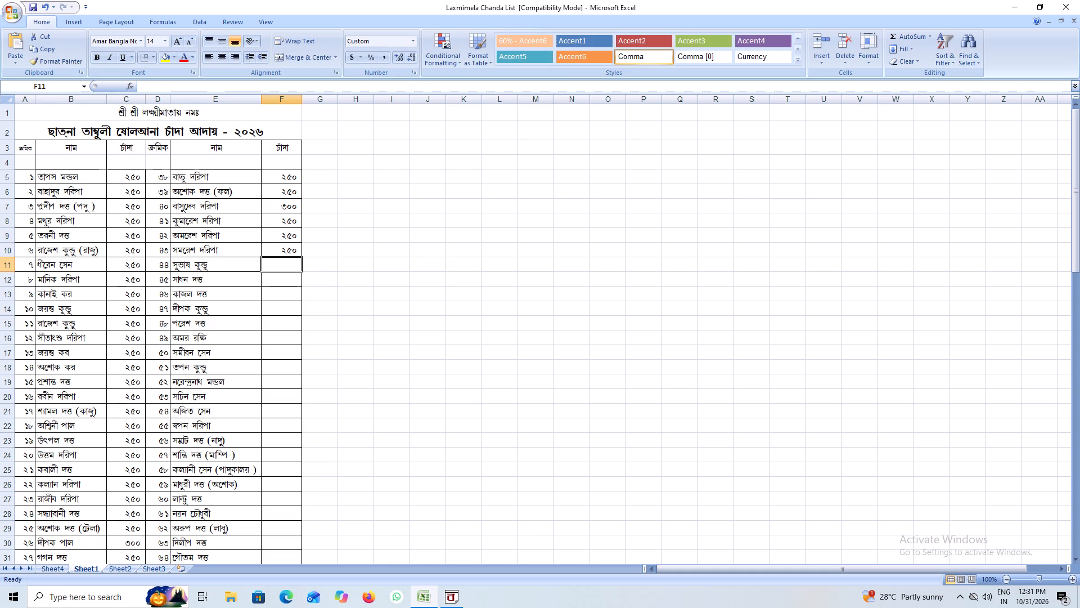
{"action": "type", "text": "250"}
{"action": "key", "text": "Return"}
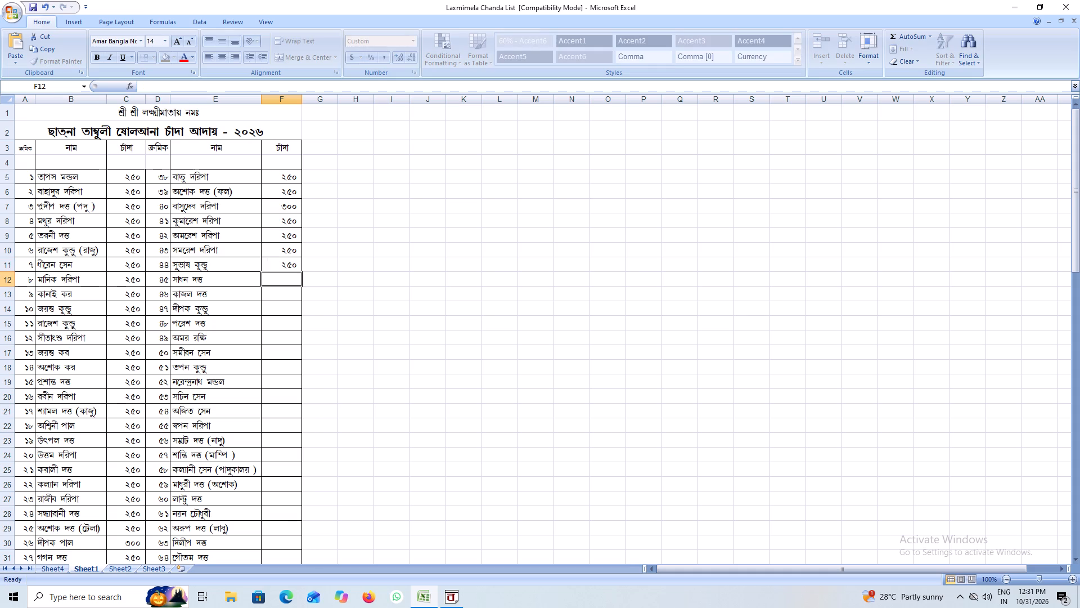
Enter a chanda amount of 300 in F12 for serial number 45 and 250 in F13 and F14 for serial numbers 46 and 47.
{"action": "type", "text": "300"}
{"action": "key", "text": "Return"}
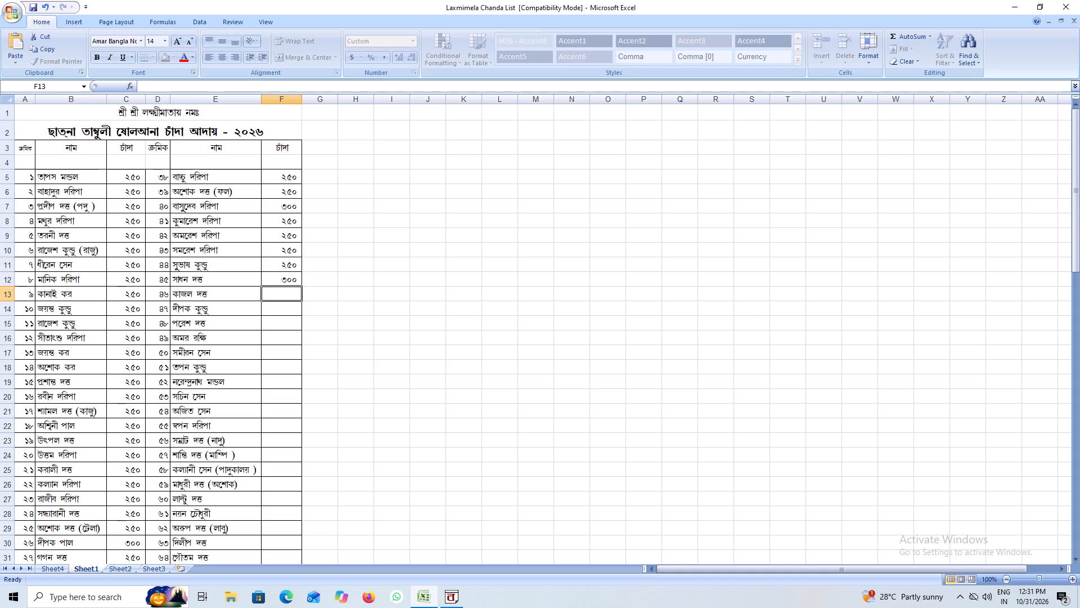
{"action": "type", "text": "250"}
{"action": "key", "text": "Return"}
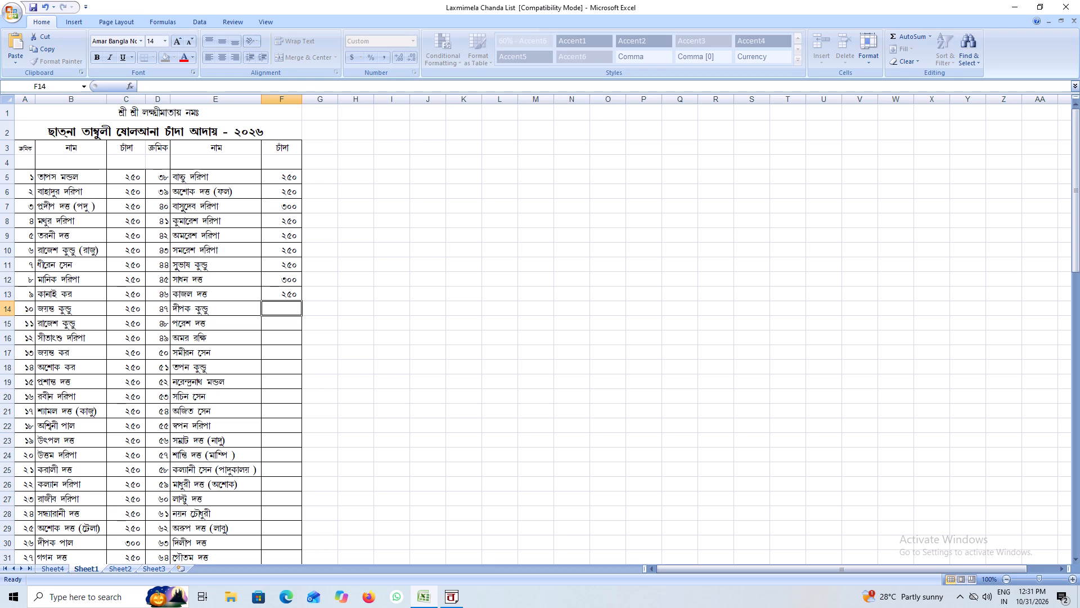
{"action": "type", "text": "250"}
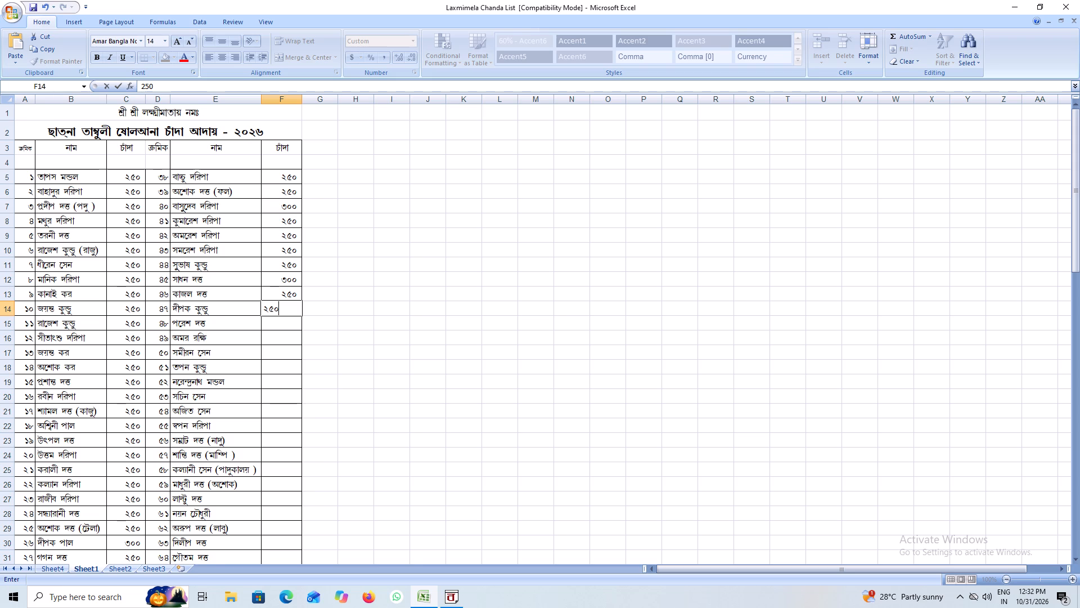
{"action": "scroll", "coordinate": [83, 430], "scroll_direction": "down", "scroll_amount": 4}
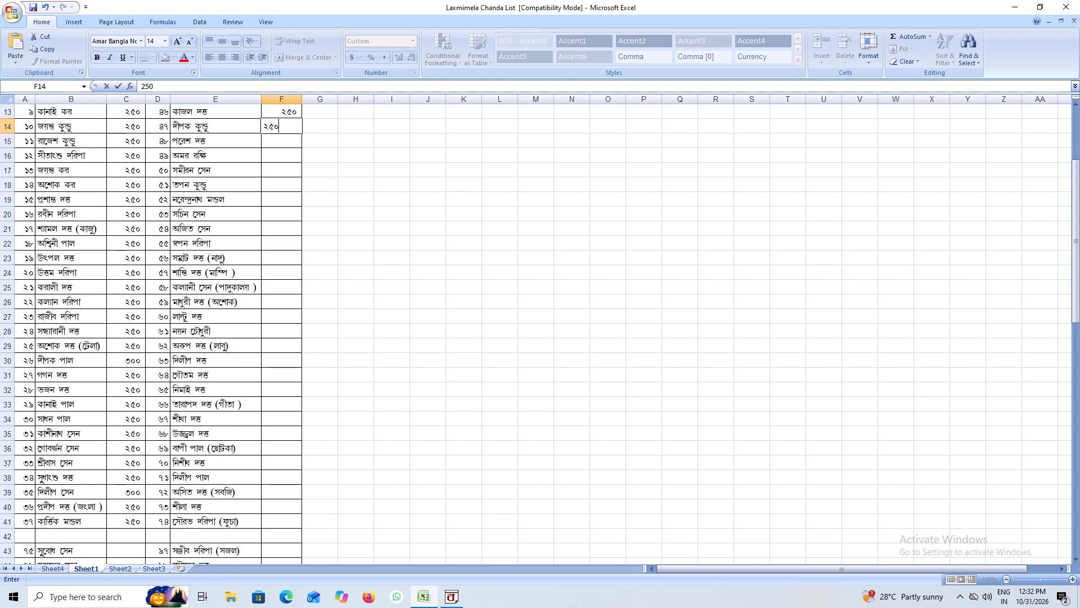
{"action": "scroll", "coordinate": [120, 424], "scroll_direction": "up", "scroll_amount": 5}
{"action": "key", "text": "Return"}
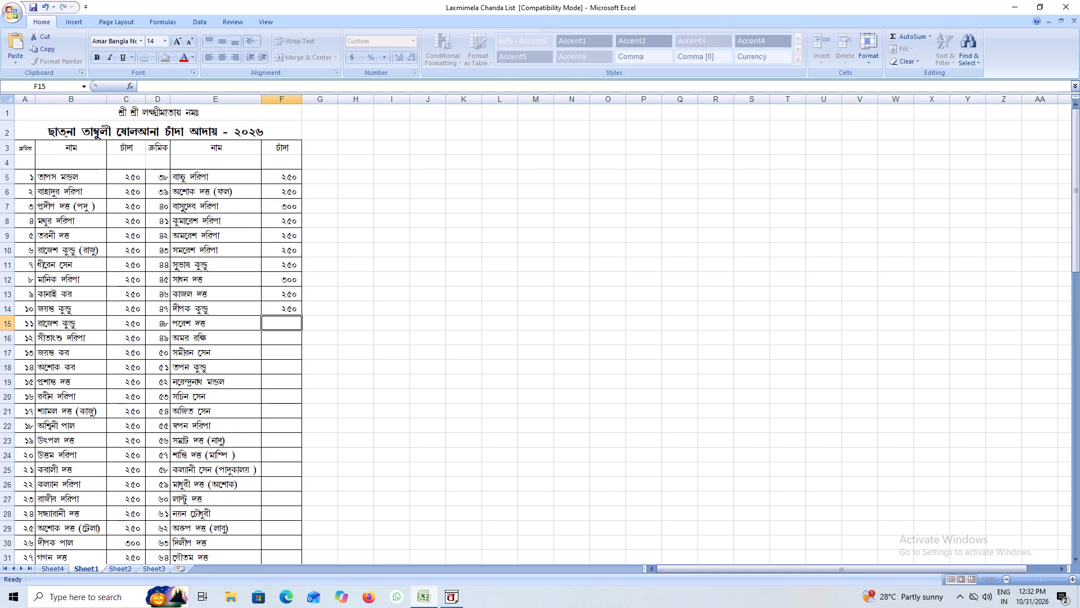
Enter a chanda amount of 250 for each of serial numbers 48 to 51, in cells F15 to F18.
{"action": "type", "text": "250"}
{"action": "key", "text": "Return"}
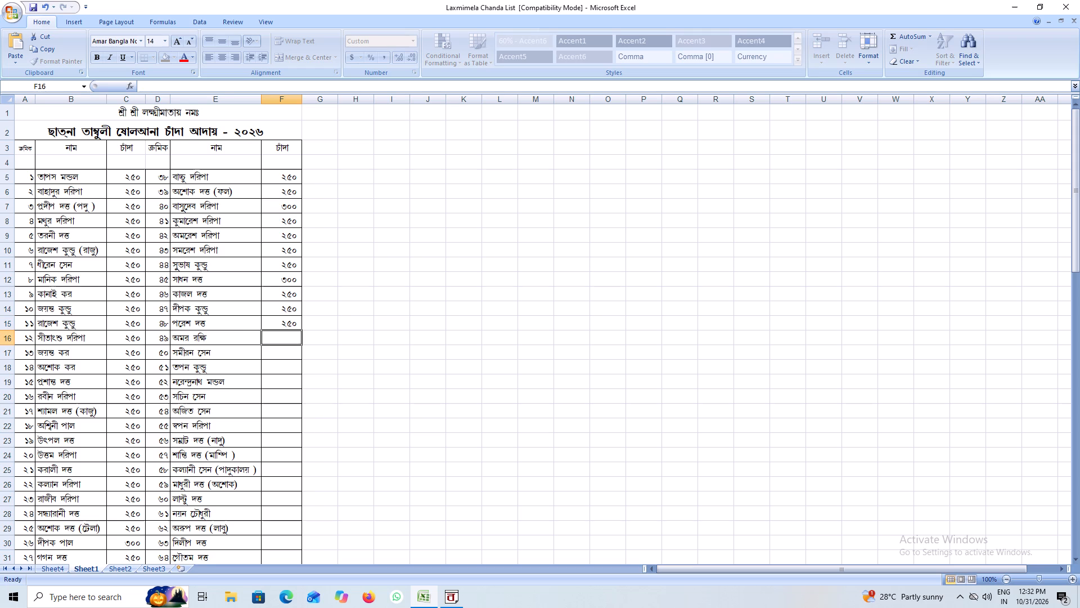
{"action": "type", "text": "250"}
{"action": "key", "text": "Return"}
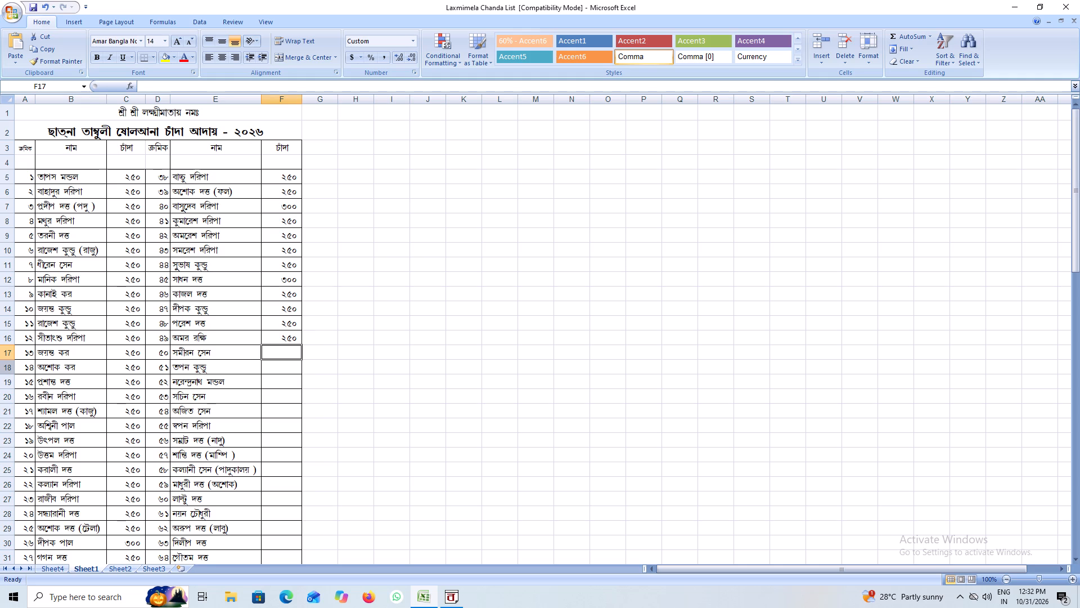
{"action": "double_click", "coordinate": [47, 236]}
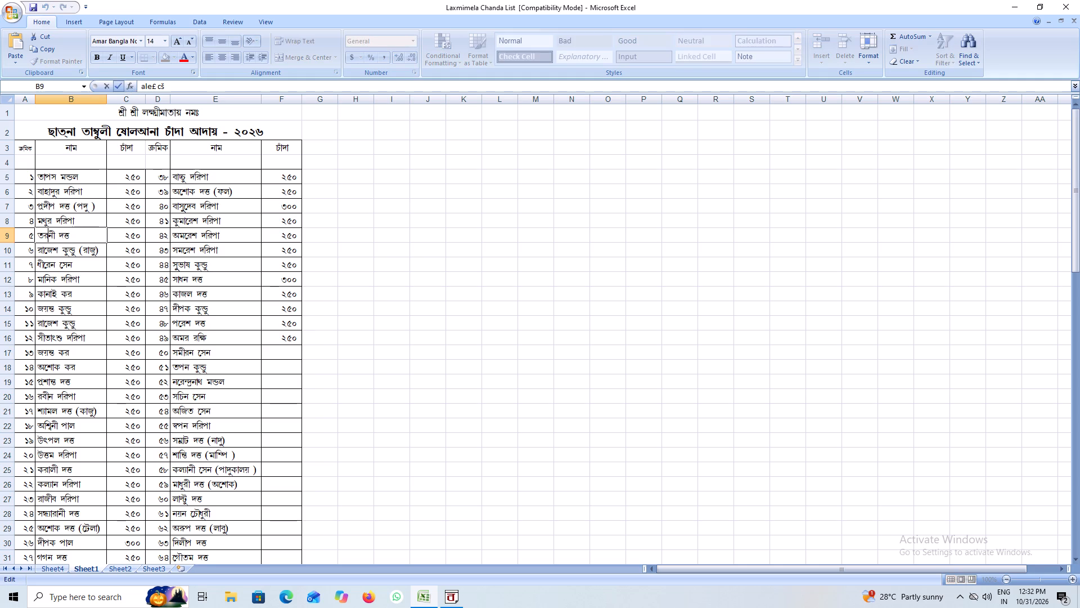
{"action": "left_click", "coordinate": [276, 355]}
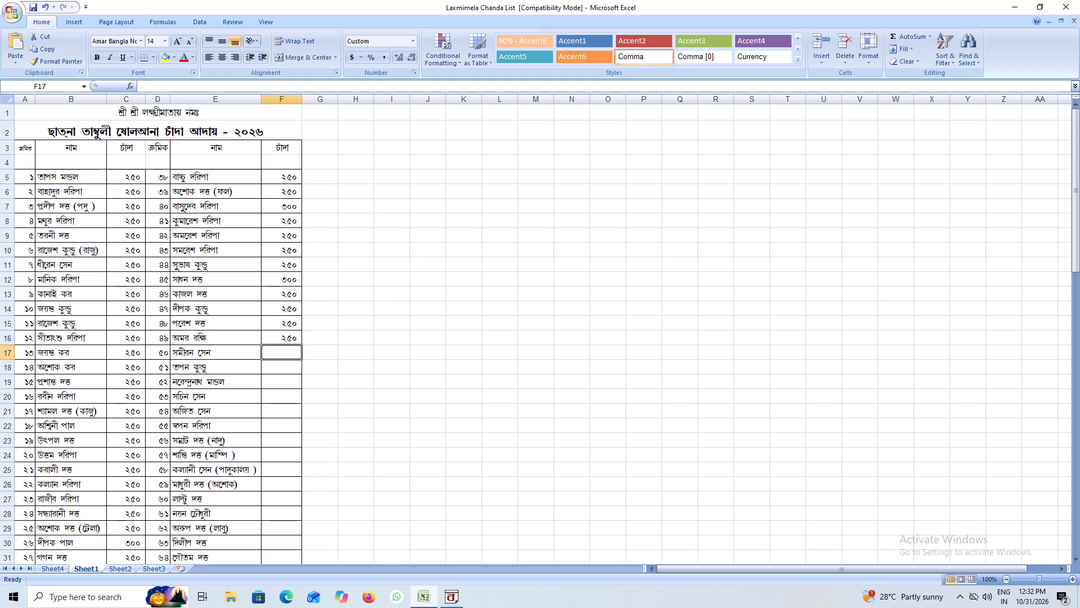
{"action": "type", "text": "250"}
{"action": "key", "text": "Return"}
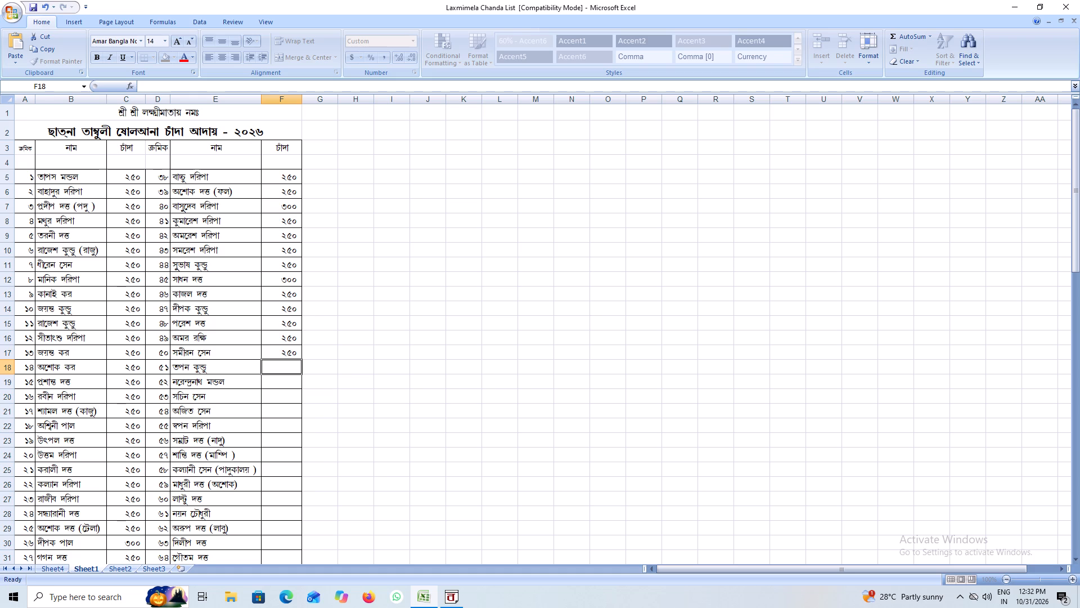
{"action": "type", "text": "250"}
{"action": "key", "text": "Return"}
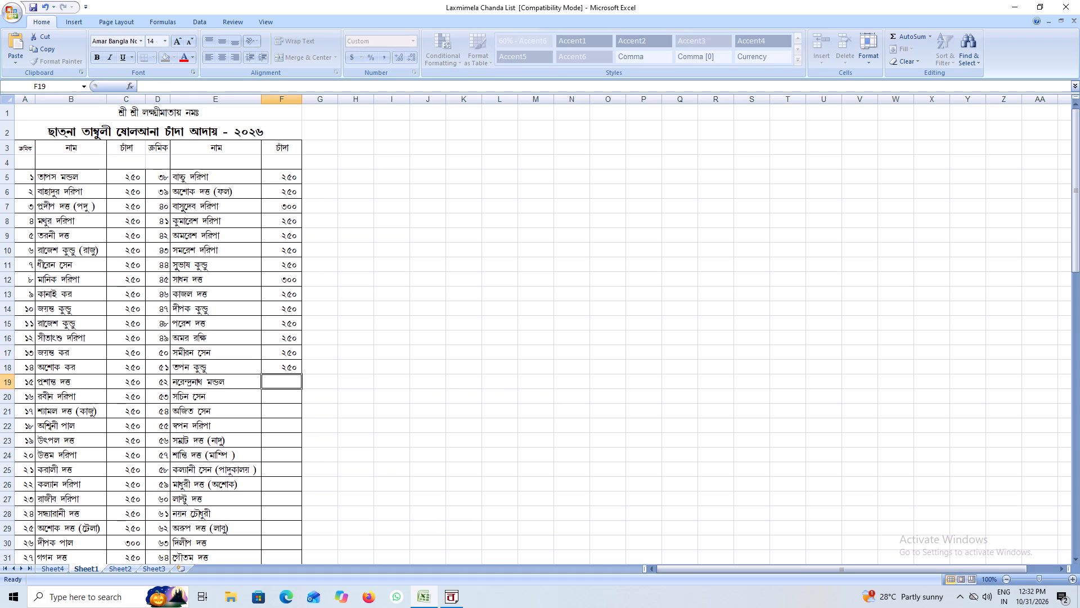
Enter a chanda amount of 300 in F19 for serial number 52 and 250 in F20 to F22 for serial numbers 53 to 55.
{"action": "type", "text": "300"}
{"action": "key", "text": "Return"}
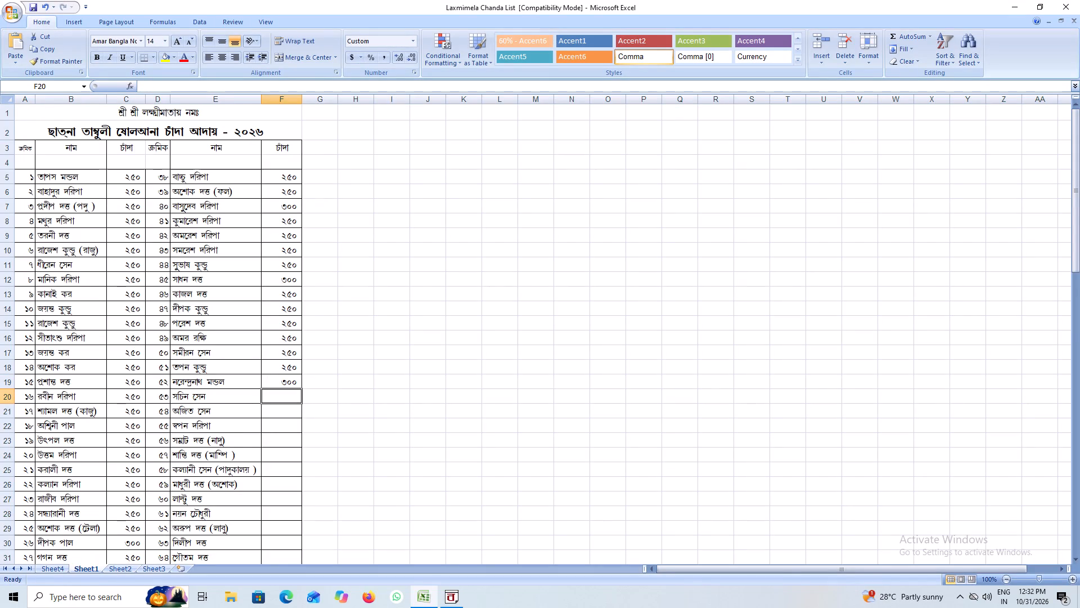
{"action": "type", "text": "250"}
{"action": "key", "text": "Return"}
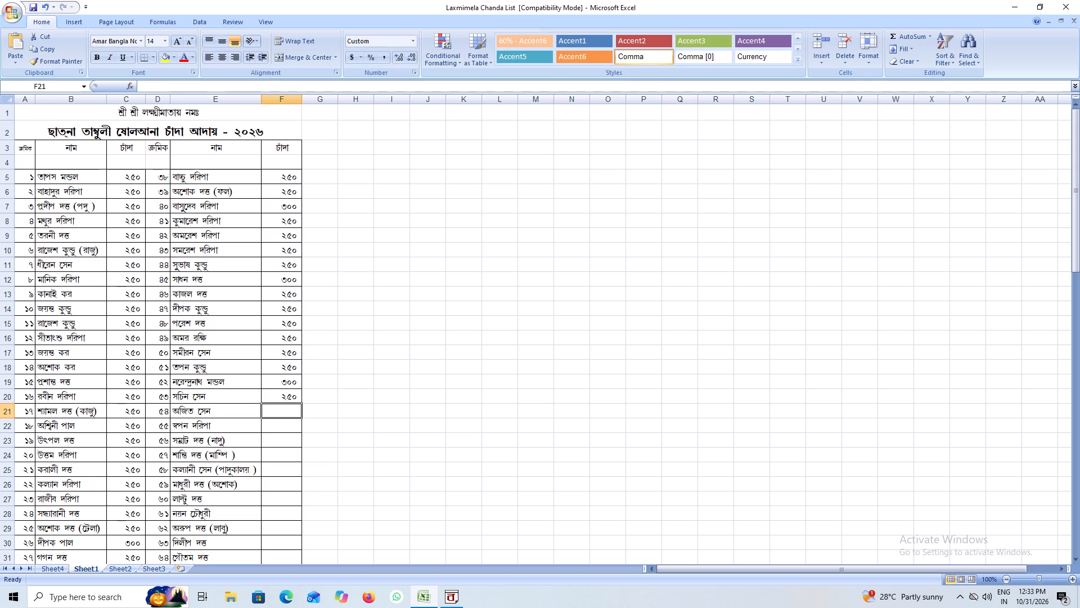
{"action": "type", "text": "250"}
{"action": "key", "text": "Return"}
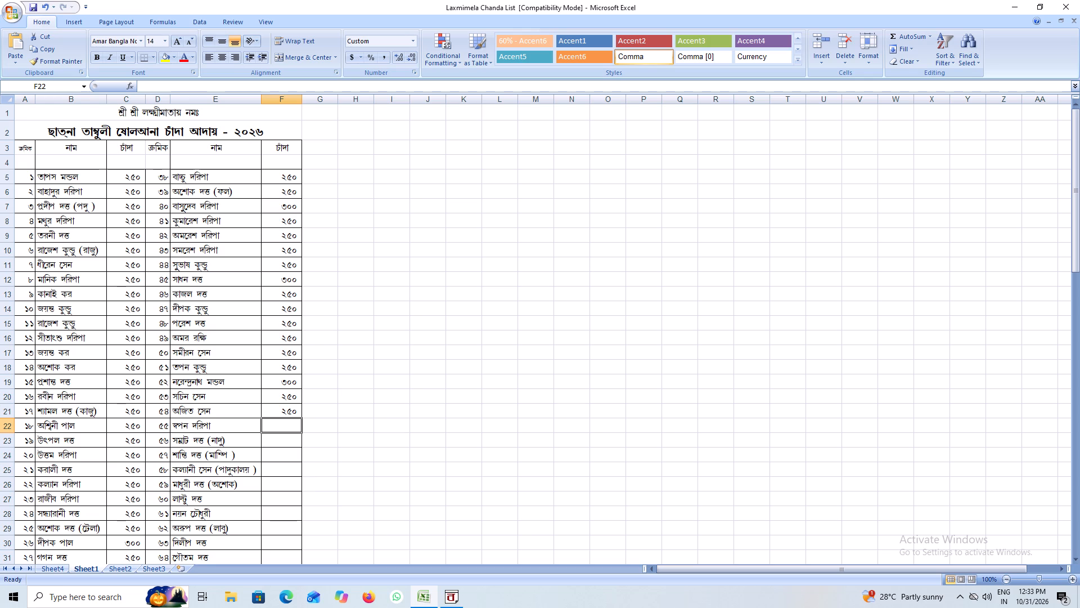
{"action": "type", "text": "250"}
{"action": "key", "text": "Return"}
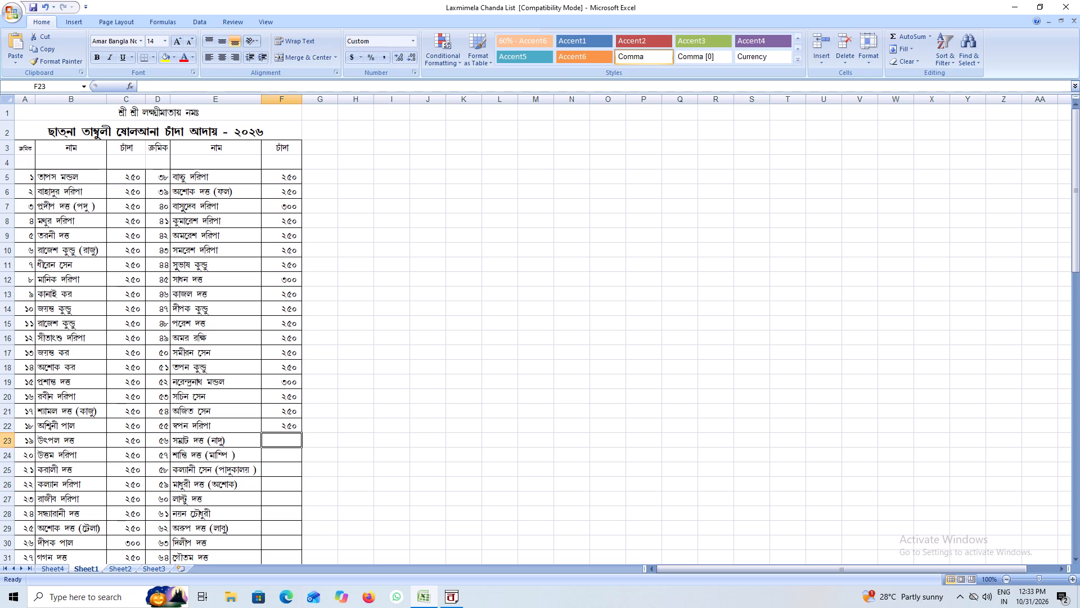
Enter chanda amounts of 300 in F23 for serial number 56, 250 in F24 for 57, and 0 in F25 for 58.
{"action": "type", "text": "300"}
{"action": "key", "text": "Return"}
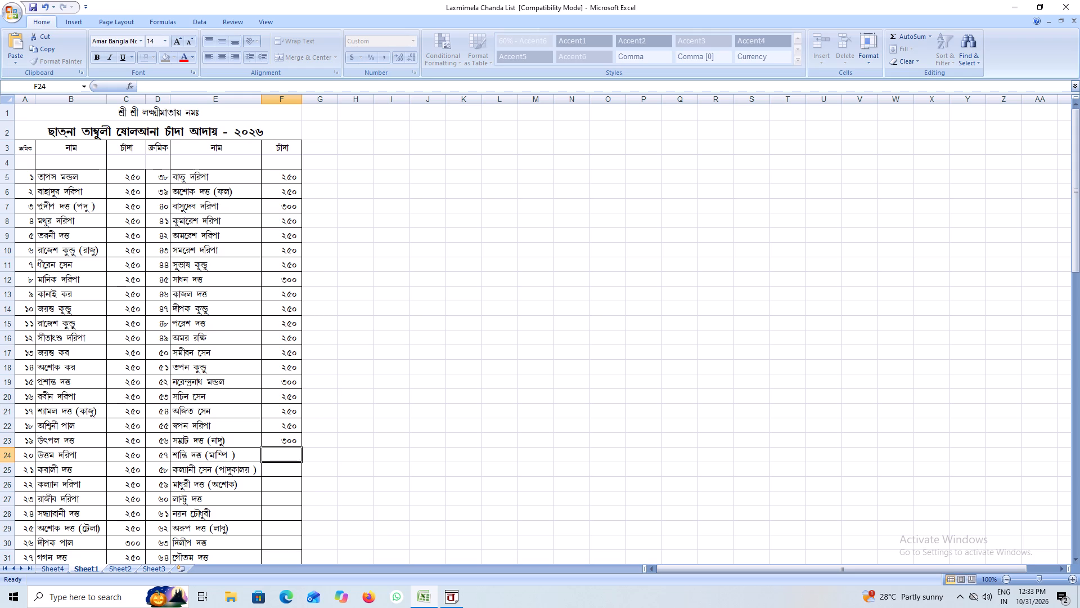
{"action": "type", "text": "250"}
{"action": "key", "text": "Return"}
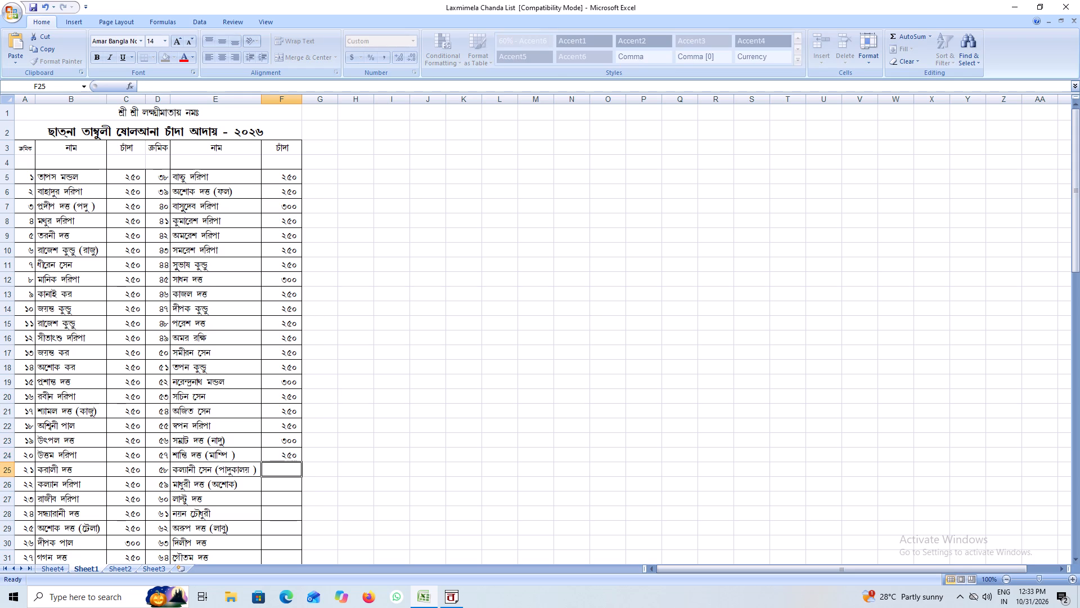
{"action": "key", "text": "0"}
{"action": "key", "text": "Return"}
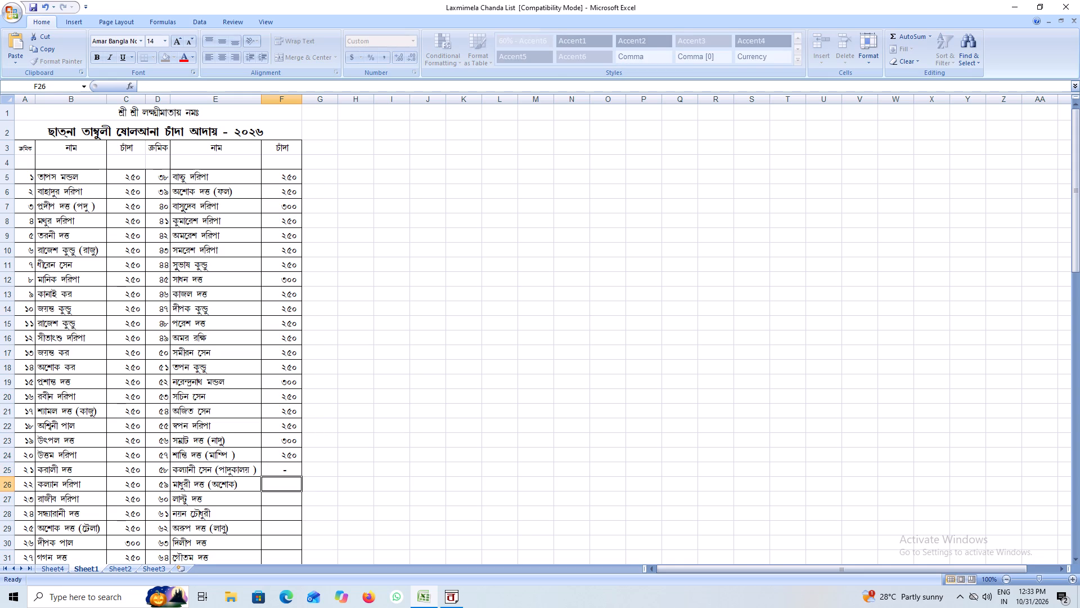
Enter a chanda amount of 250 for each of serial numbers 59 to 64, in cells F26 to F31.
{"action": "type", "text": "250"}
{"action": "key", "text": "Return"}
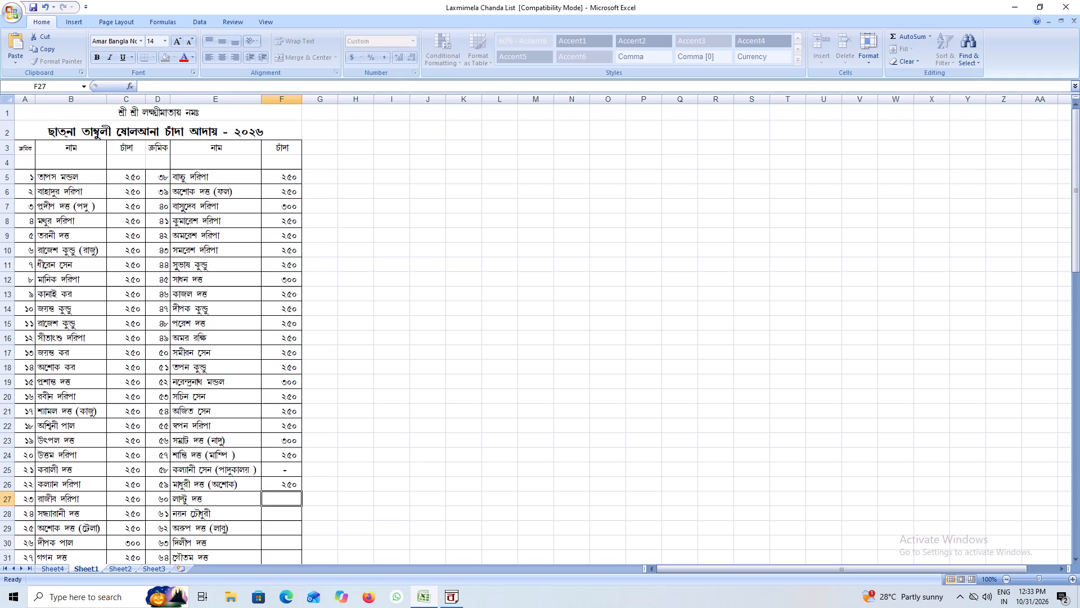
{"action": "type", "text": "250"}
{"action": "key", "text": "Return"}
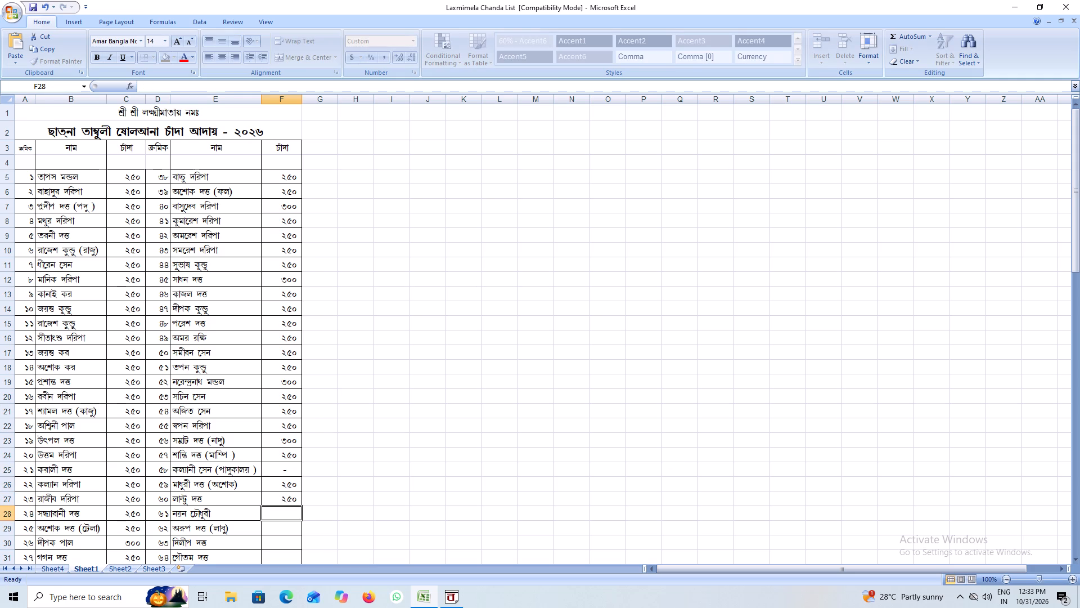
{"action": "type", "text": "250"}
{"action": "key", "text": "Return"}
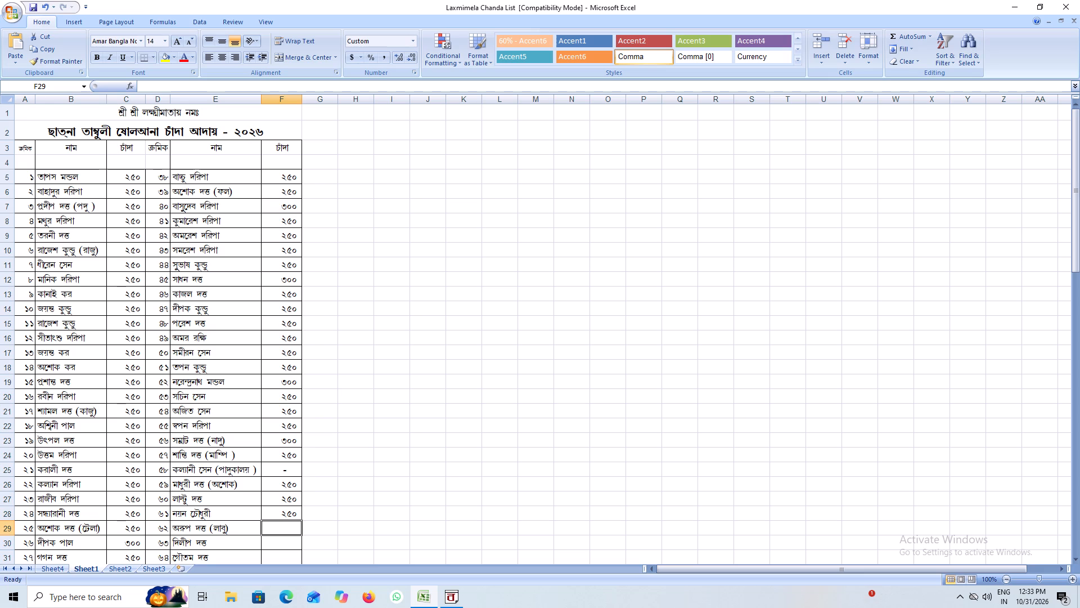
{"action": "type", "text": "250"}
{"action": "key", "text": "Return"}
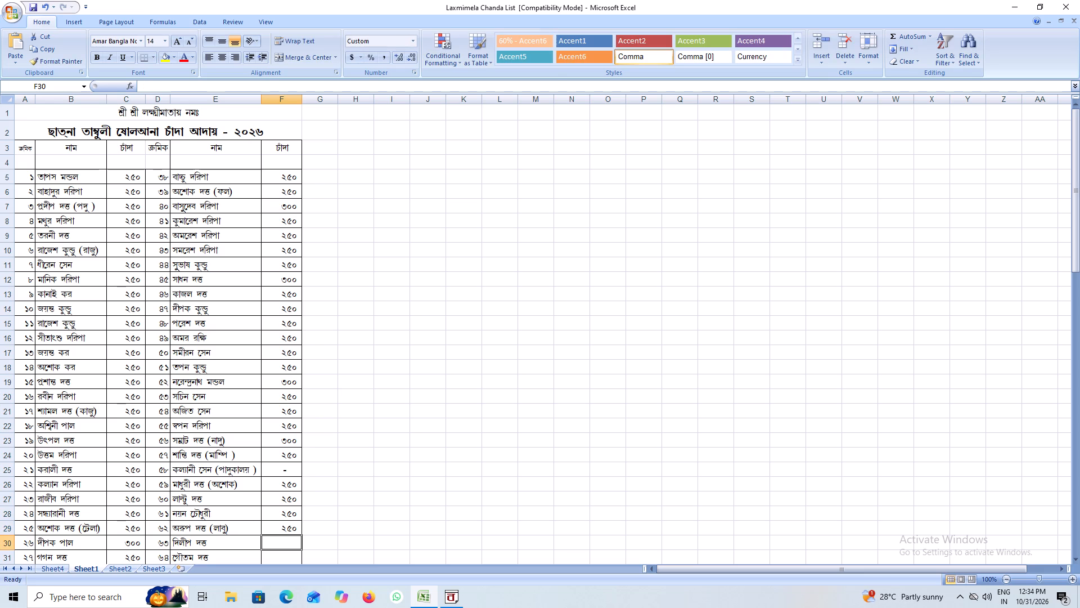
{"action": "type", "text": "250"}
{"action": "key", "text": "Return"}
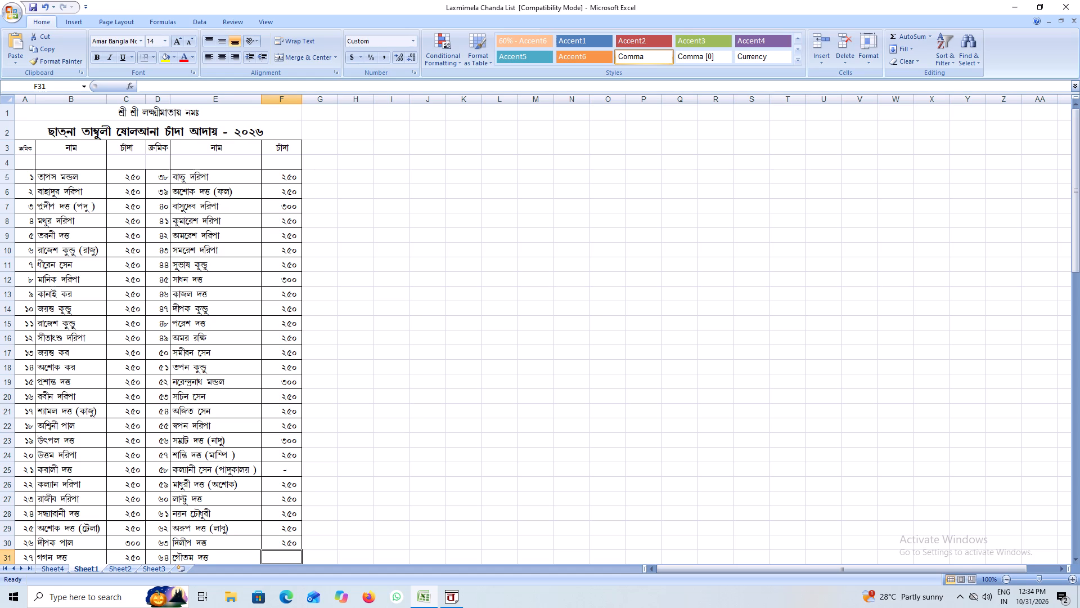
{"action": "type", "text": "250"}
{"action": "key", "text": "Return"}
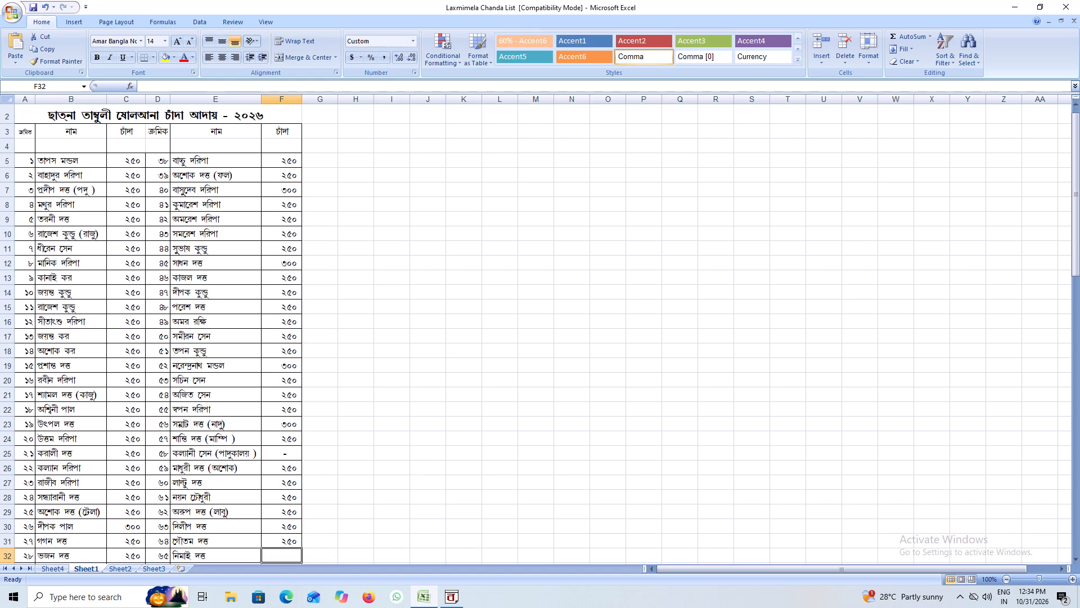
Enter 0 in F32 for serial number 65 and a dash in F33 for serial number 66.
{"action": "scroll", "coordinate": [636, 464], "scroll_direction": "down", "scroll_amount": 5}
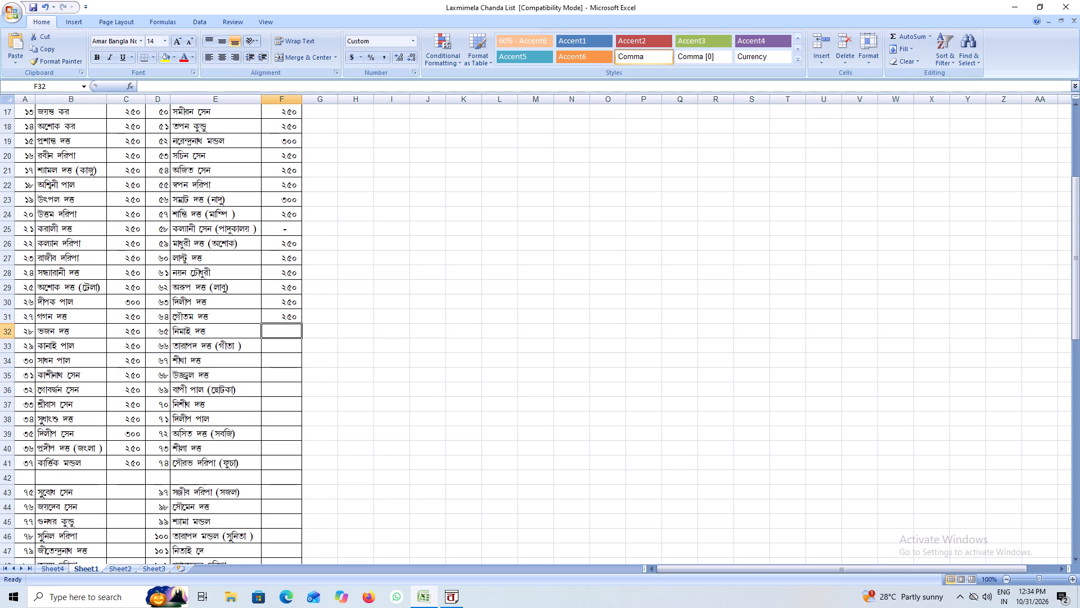
{"action": "key", "text": "0"}
{"action": "key", "text": "Return"}
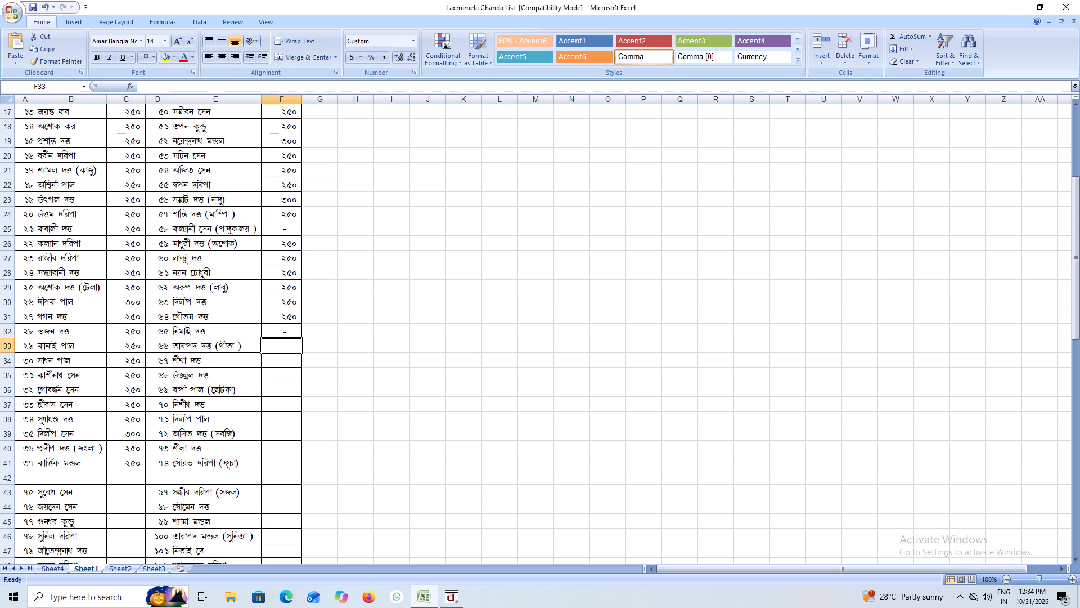
{"action": "key", "text": "minus"}
{"action": "key", "text": "Return"}
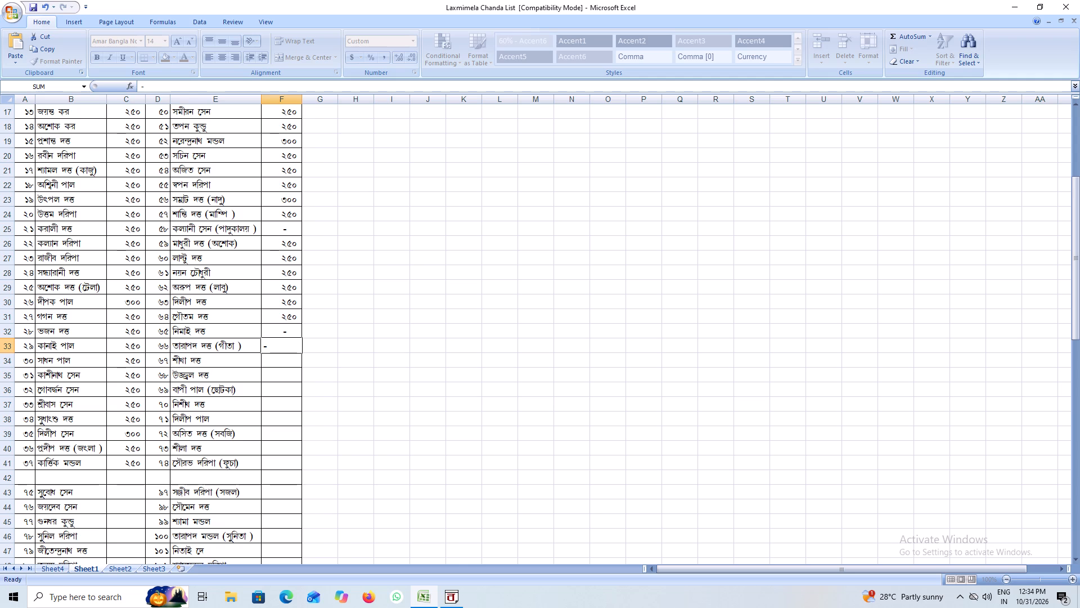
Enter a chanda amount of 250 for each of serial numbers 67 to 70, in cells F34 to F37.
{"action": "type", "text": "250"}
{"action": "key", "text": "Return"}
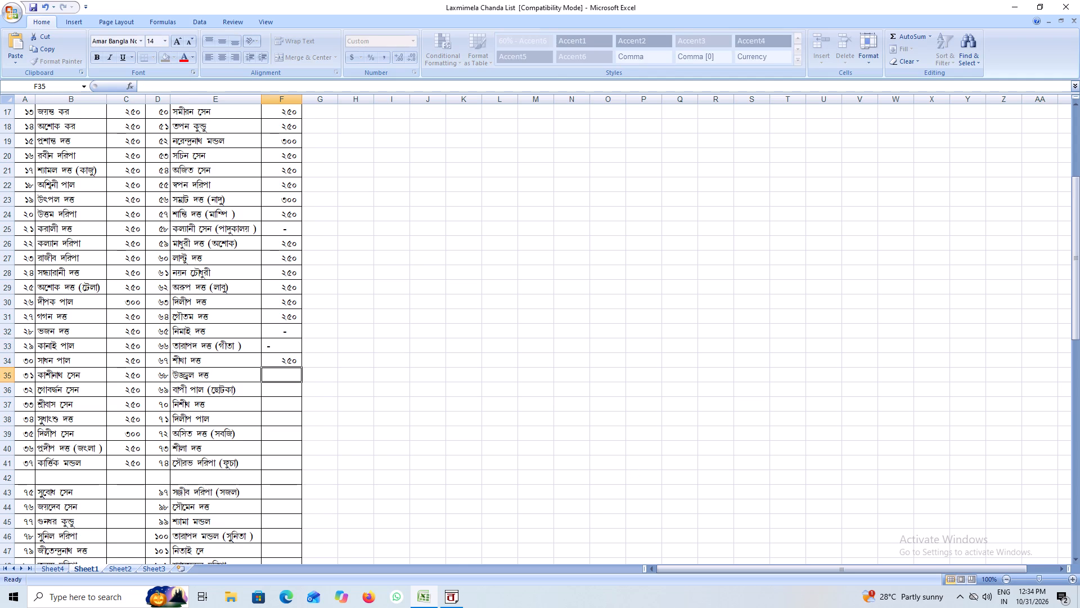
{"action": "type", "text": "250"}
{"action": "key", "text": "Return"}
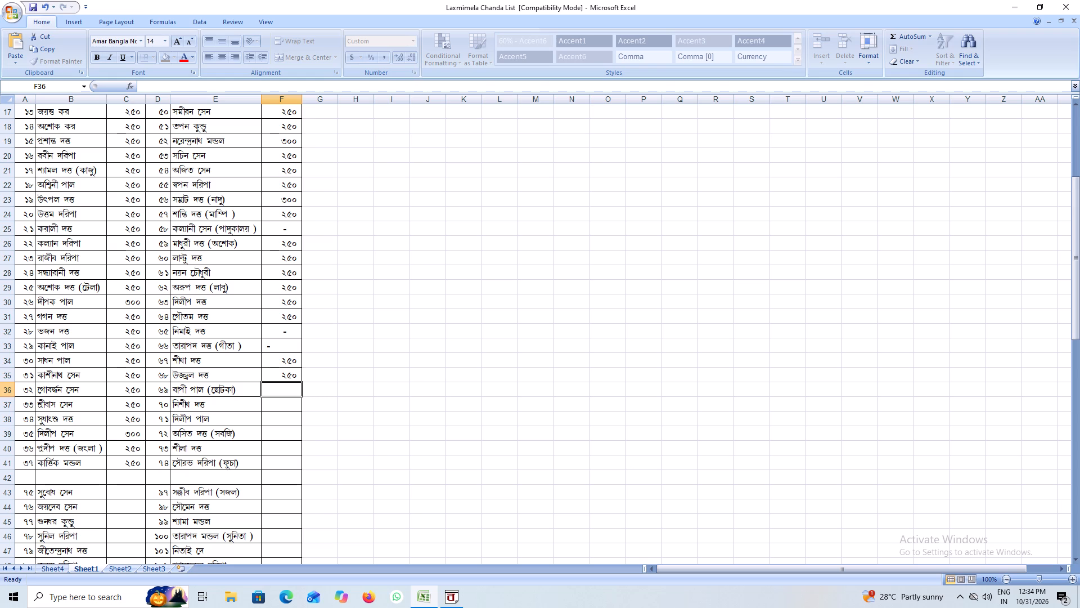
{"action": "key", "text": "2"}
{"action": "type", "text": "50"}
{"action": "key", "text": "Return"}
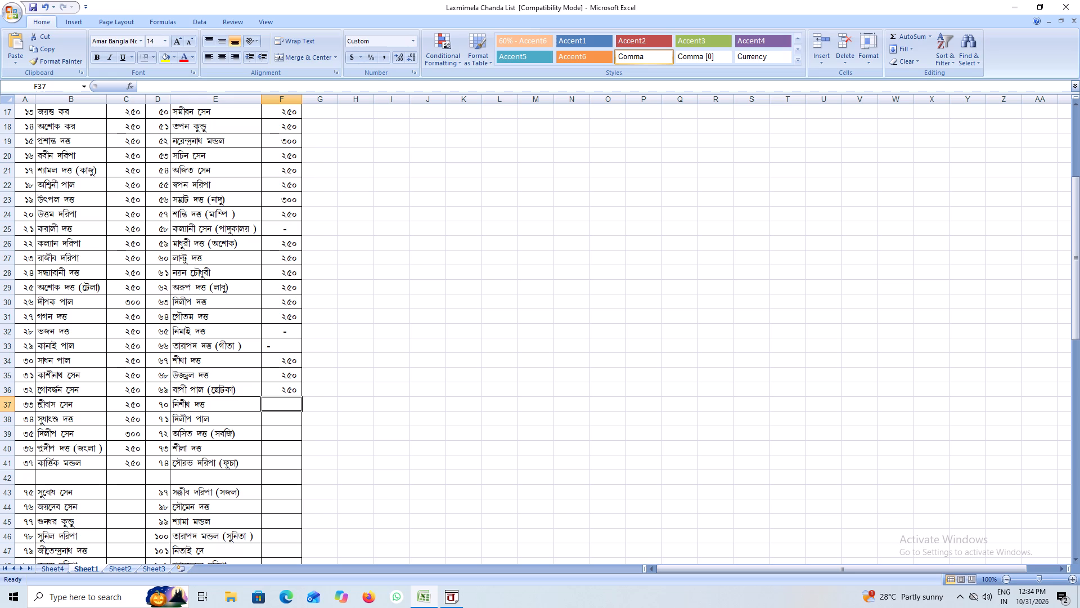
{"action": "type", "text": "250"}
{"action": "key", "text": "Return"}
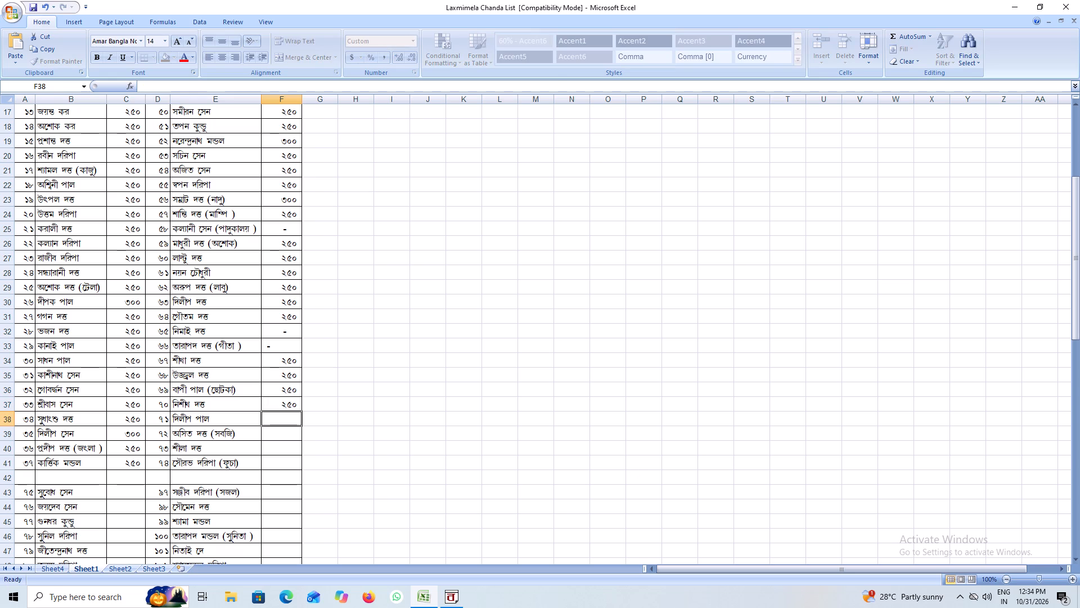
Enter a chanda amount of 250 for each of serial numbers 71 to 74, in cells F38 to F41.
{"action": "type", "text": "250"}
{"action": "key", "text": "Return"}
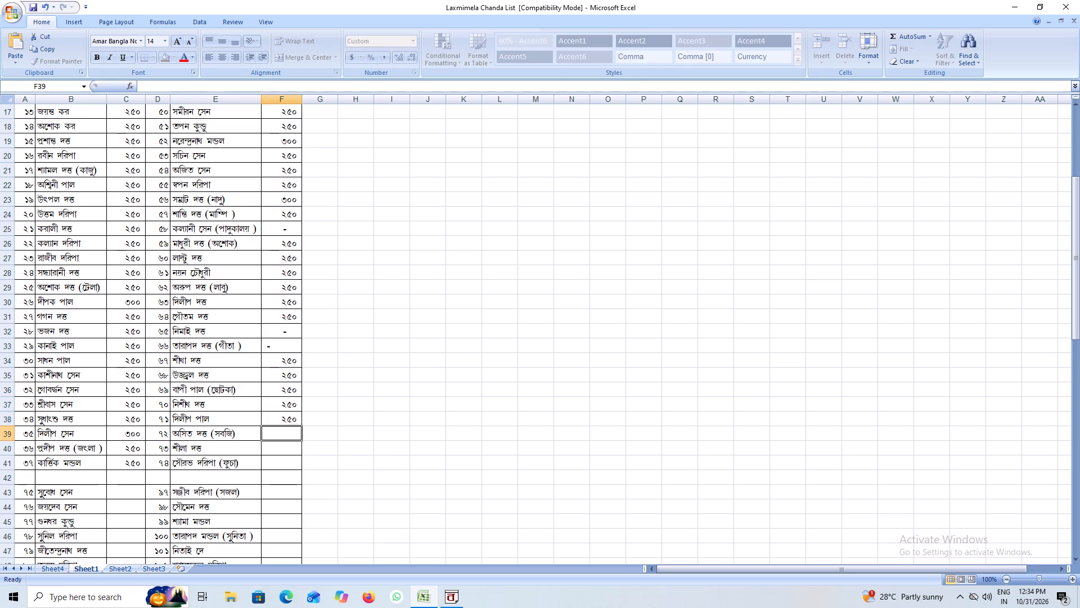
{"action": "type", "text": "250"}
{"action": "key", "text": "Return"}
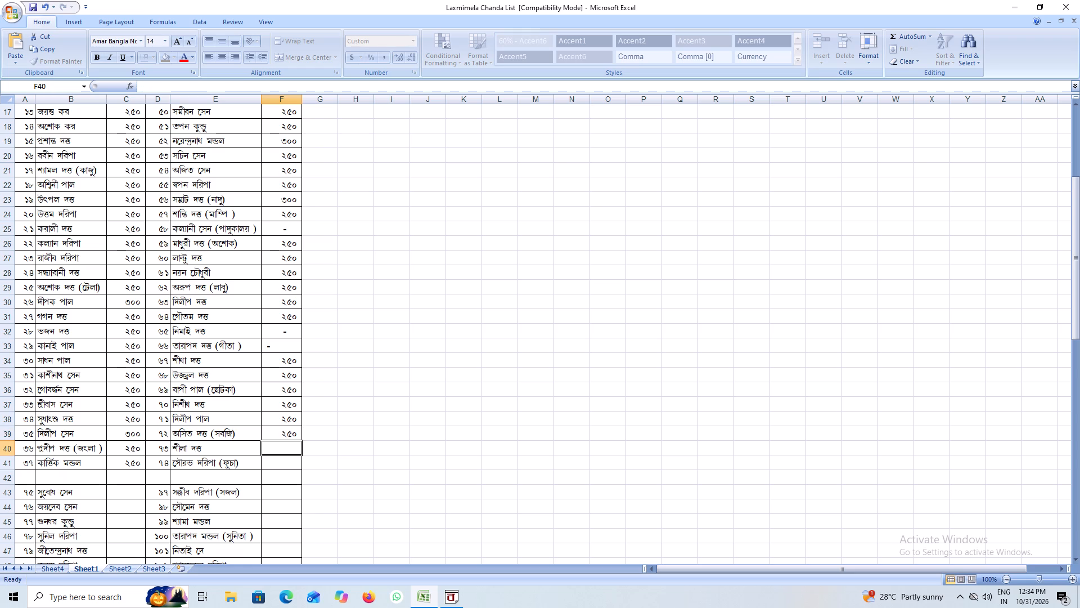
{"action": "type", "text": "250"}
{"action": "key", "text": "Return"}
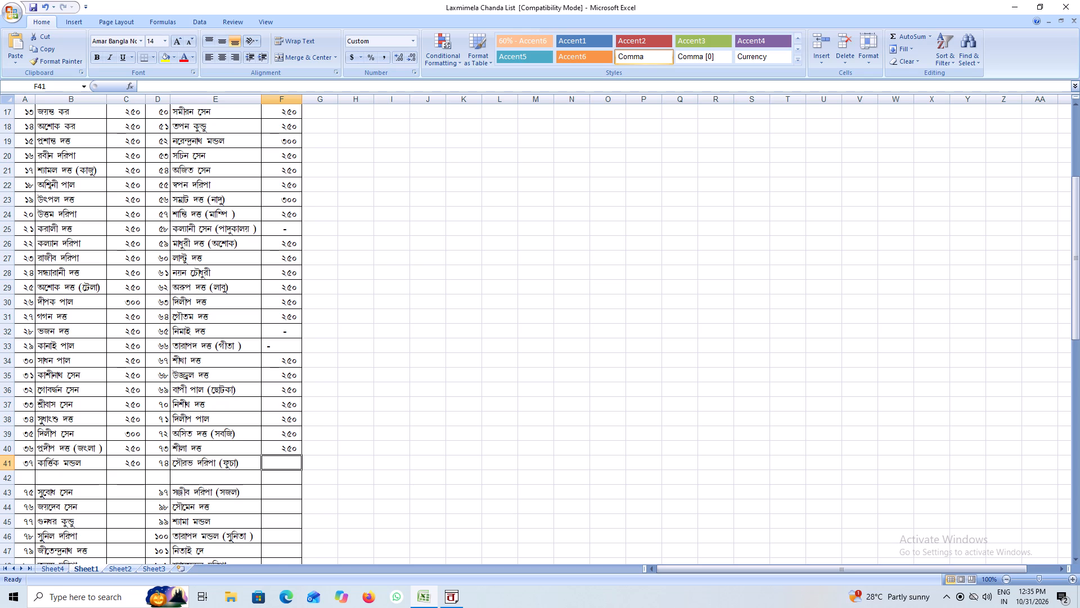
{"action": "type", "text": "250"}
{"action": "key", "text": "Return"}
Skipping blank row 42, enter chanda amounts of 0 in F43, 250 in F44 and F45, and 0 in F46 for serial numbers 97 to 100.
{"action": "key", "text": "Return"}
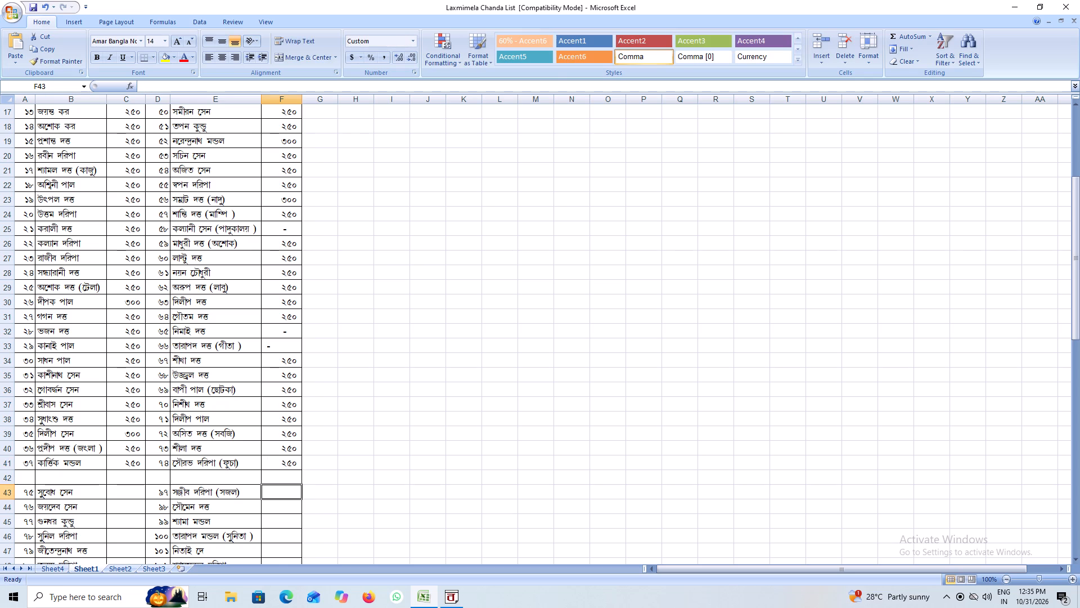
{"action": "key", "text": "0"}
{"action": "key", "text": "Return"}
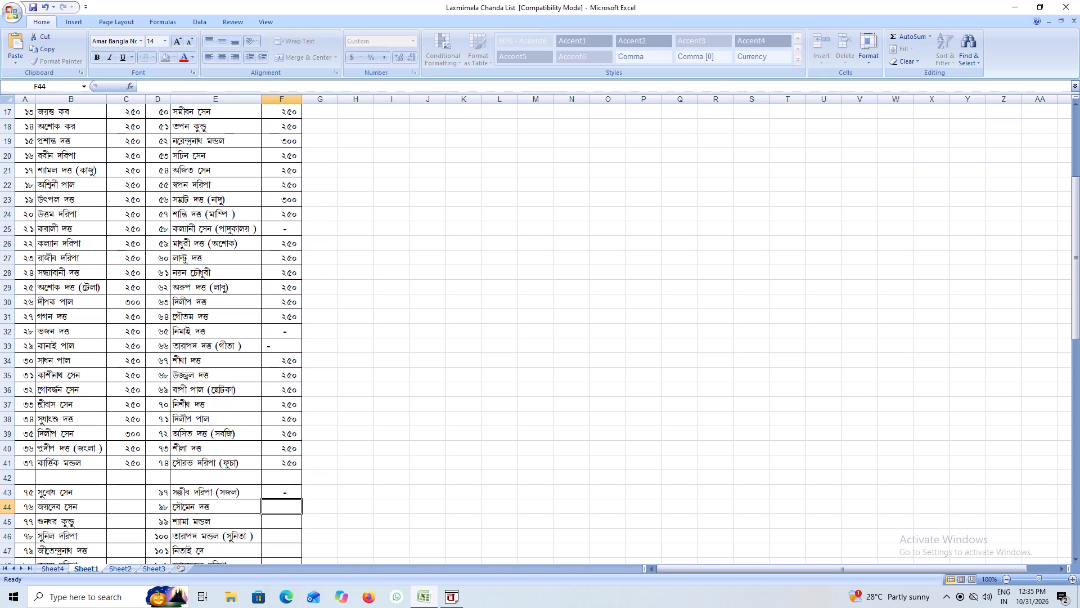
{"action": "type", "text": "250"}
{"action": "key", "text": "Return"}
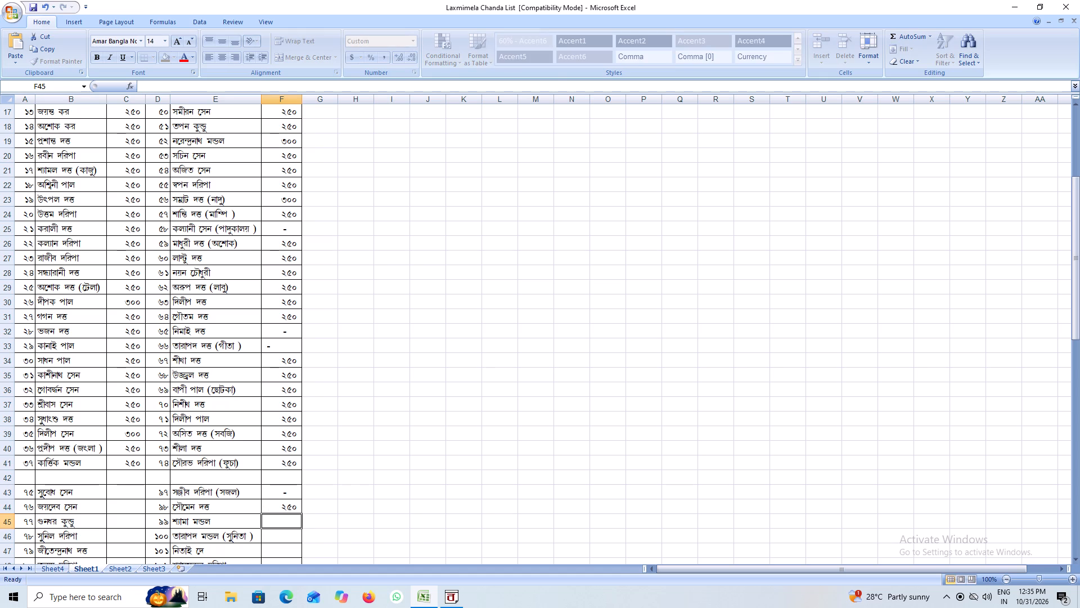
{"action": "type", "text": "250"}
{"action": "key", "text": "Return"}
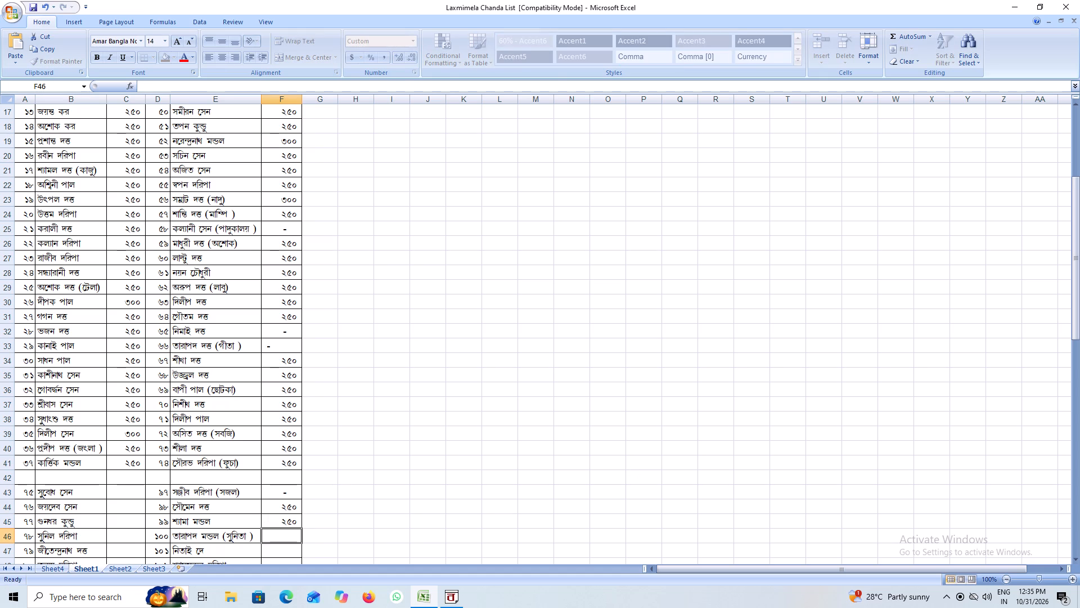
{"action": "key", "text": "0"}
{"action": "key", "text": "Return"}
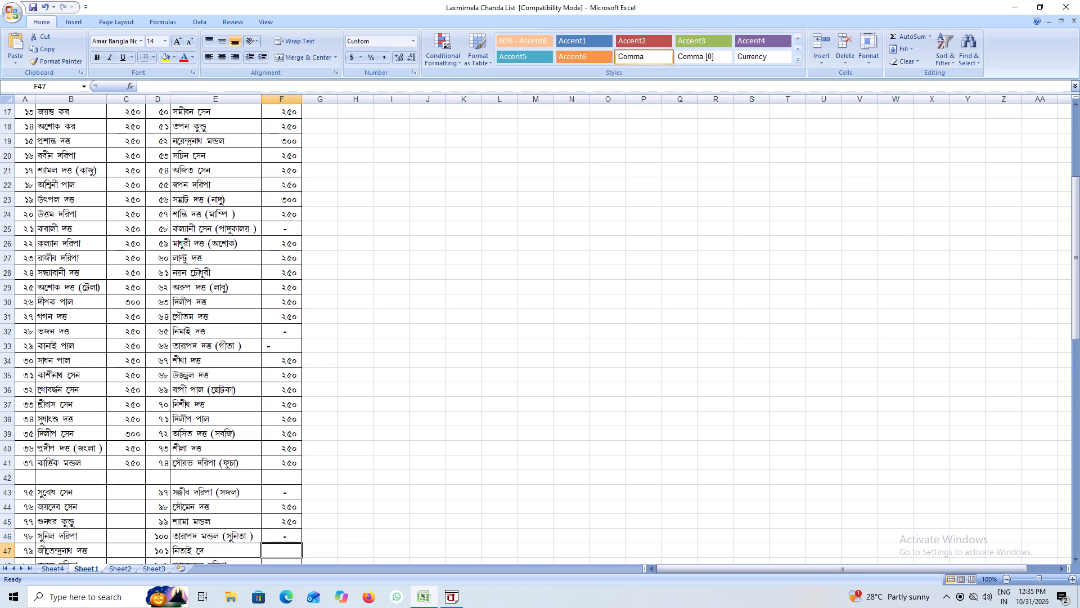
Enter chanda amounts of 0, 250, 0 and 250 for serial numbers 101 to 104, in cells F47 to F50.
{"action": "scroll", "coordinate": [554, 519], "scroll_direction": "down", "scroll_amount": 2}
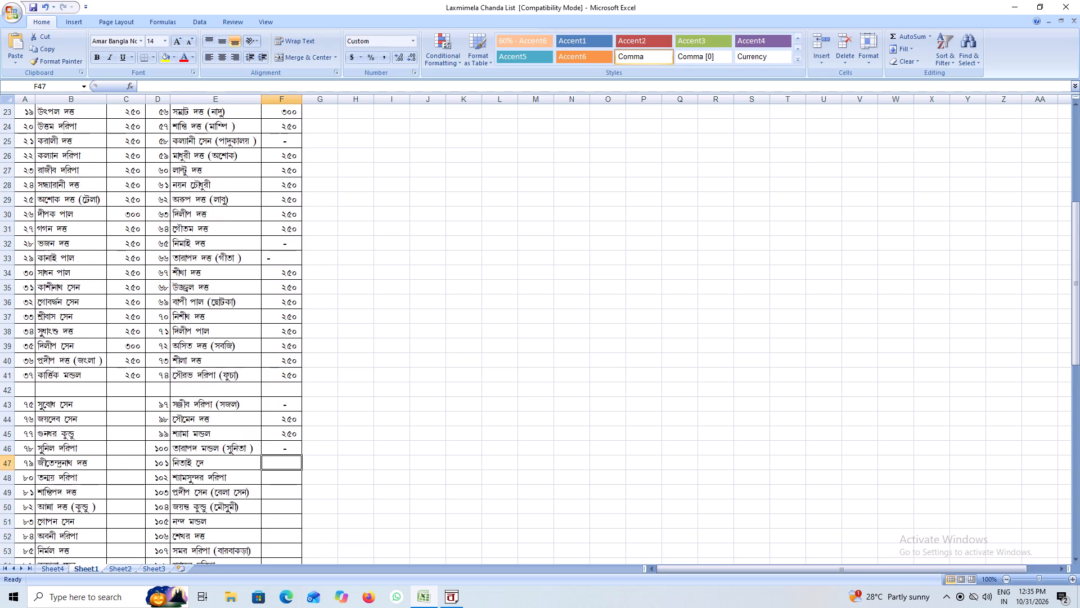
{"action": "scroll", "coordinate": [534, 522], "scroll_direction": "down", "scroll_amount": 2}
{"action": "key", "text": "0"}
{"action": "key", "text": "Return"}
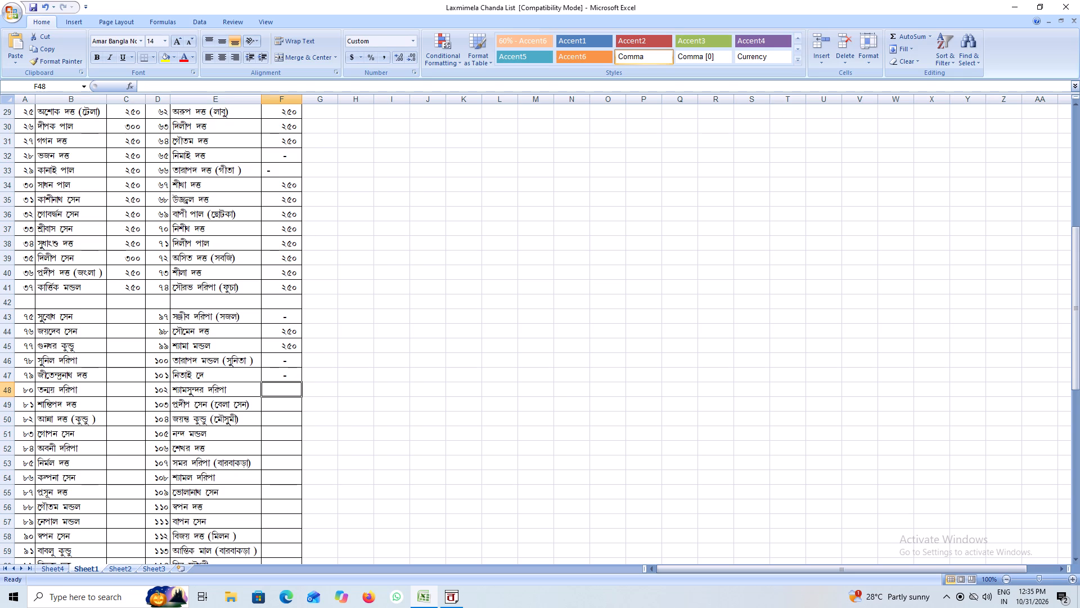
{"action": "type", "text": "250"}
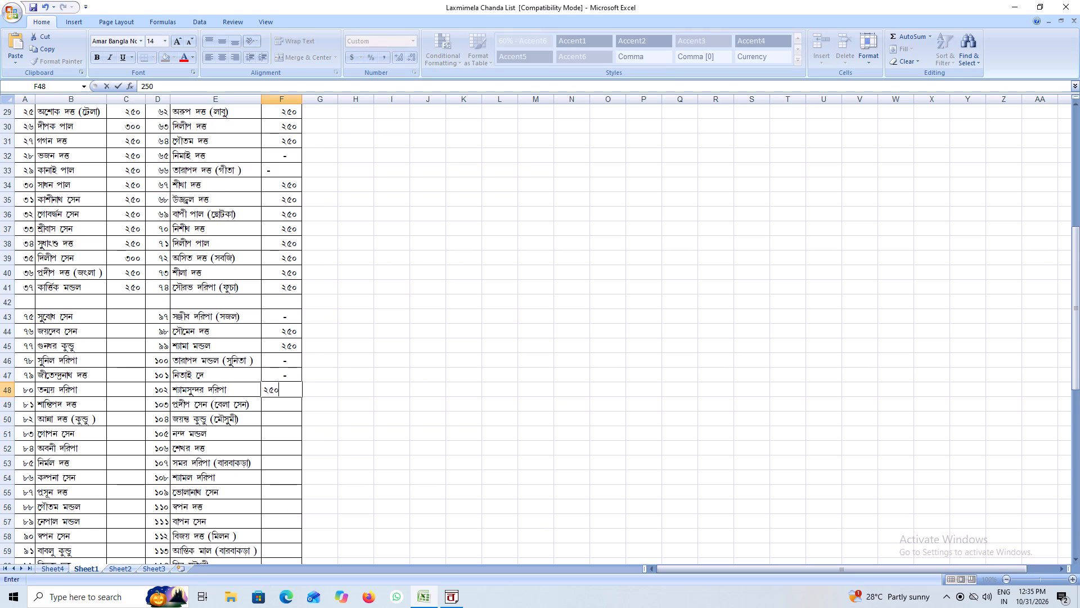
{"action": "key", "text": "Return"}
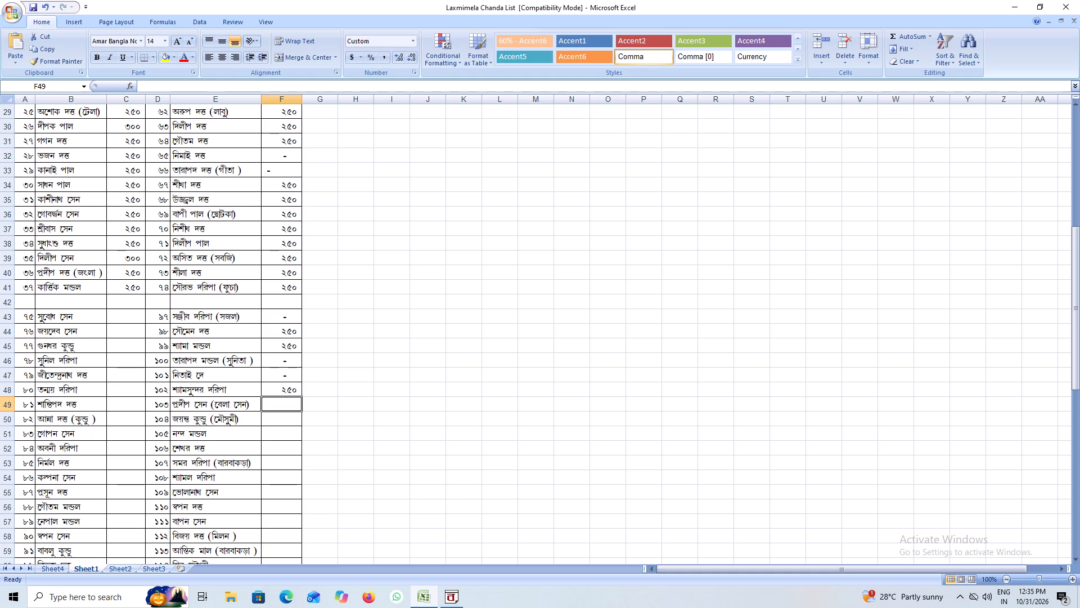
{"action": "key", "text": "0"}
{"action": "key", "text": "Return"}
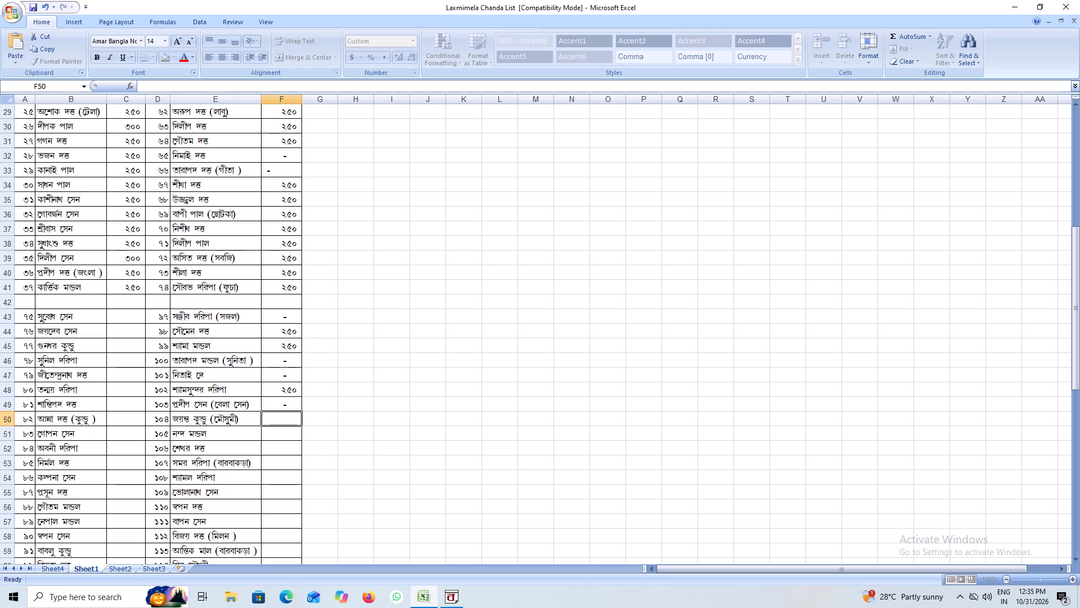
{"action": "type", "text": "250"}
{"action": "key", "text": "Return"}
Enter chanda amounts of 250, 500, 250 and 250 for serial numbers 105 to 108, in cells F51 to F54.
{"action": "type", "text": "250"}
{"action": "key", "text": "Return"}
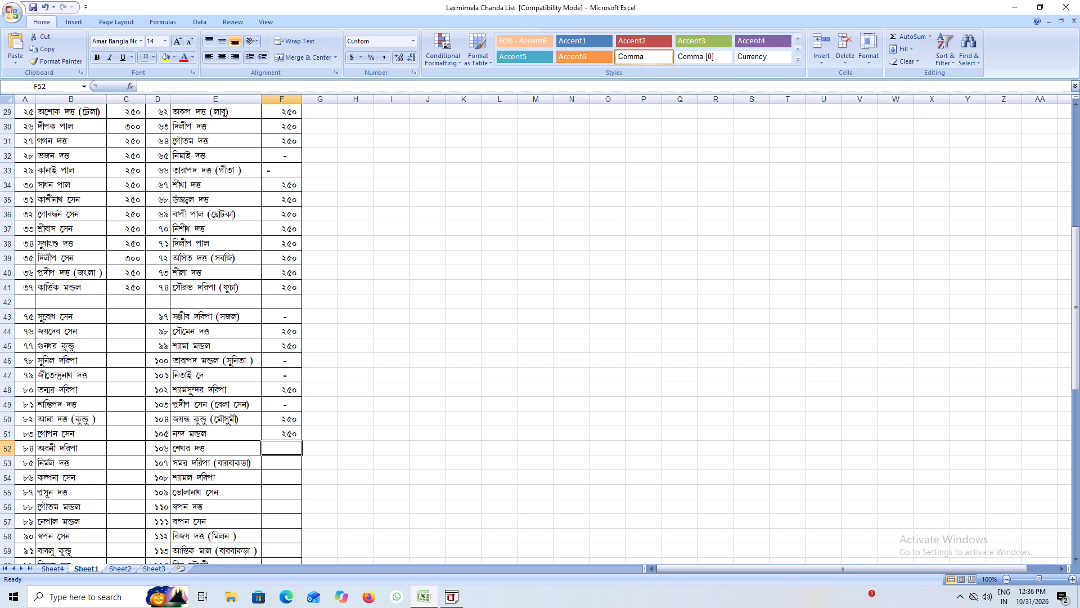
{"action": "type", "text": "500"}
{"action": "key", "text": "Return"}
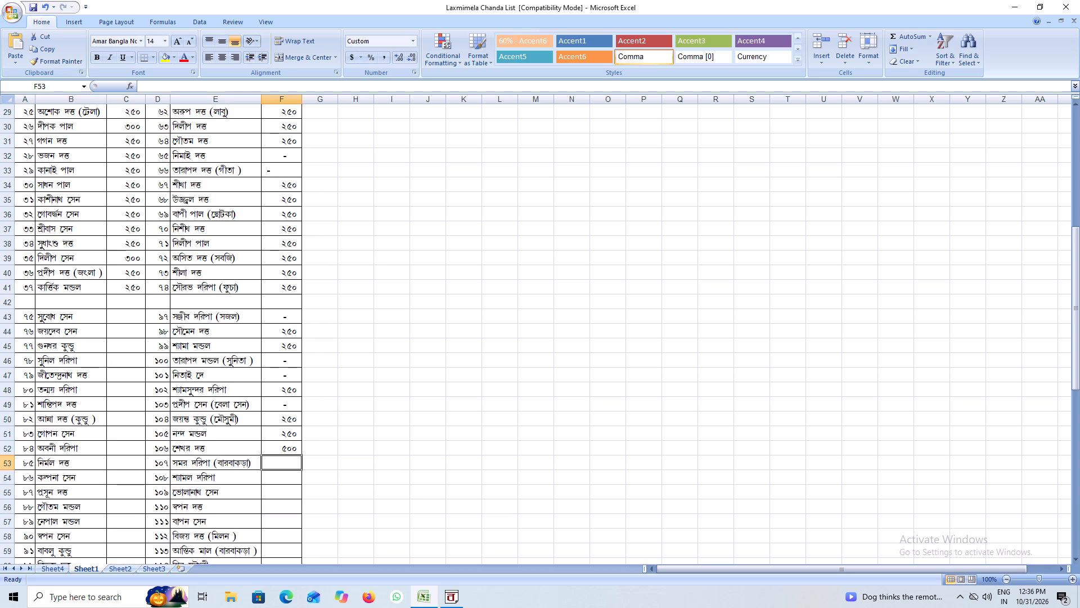
{"action": "type", "text": "250"}
{"action": "key", "text": "Return"}
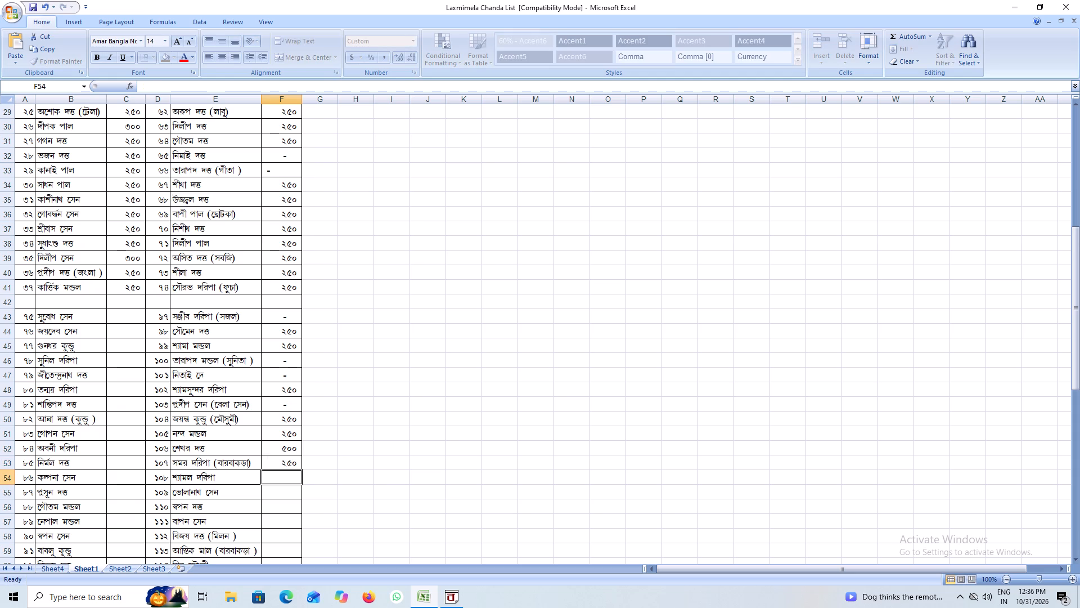
{"action": "type", "text": "250"}
{"action": "key", "text": "Return"}
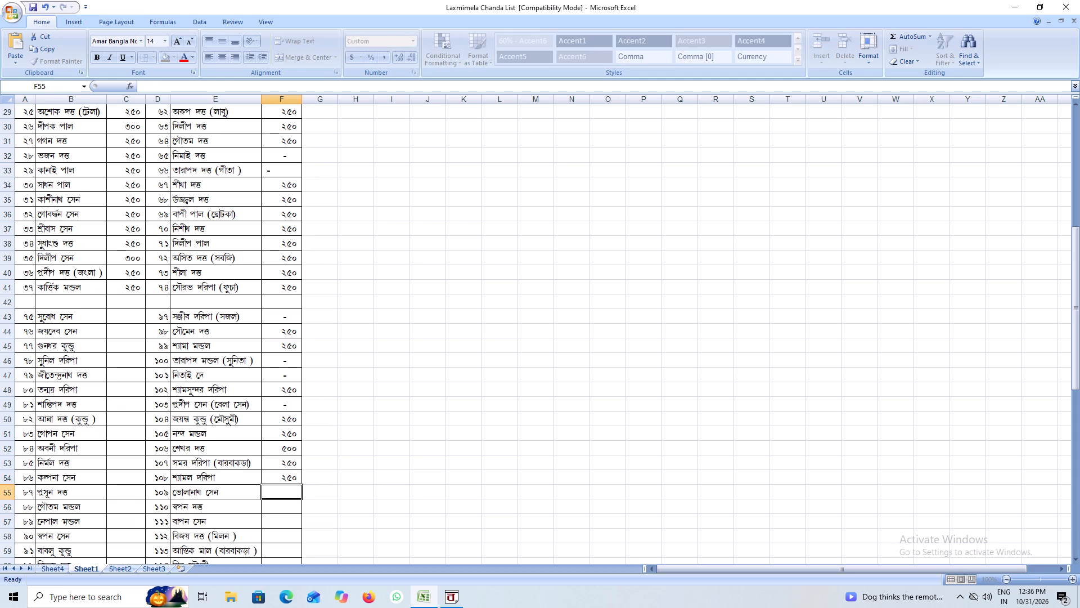
Enter chanda amounts of 250, 250, 0, 250 and 0 for serial numbers 109 to 113, in cells F55 to F59.
{"action": "type", "text": "250"}
{"action": "key", "text": "Return"}
{"action": "type", "text": "250"}
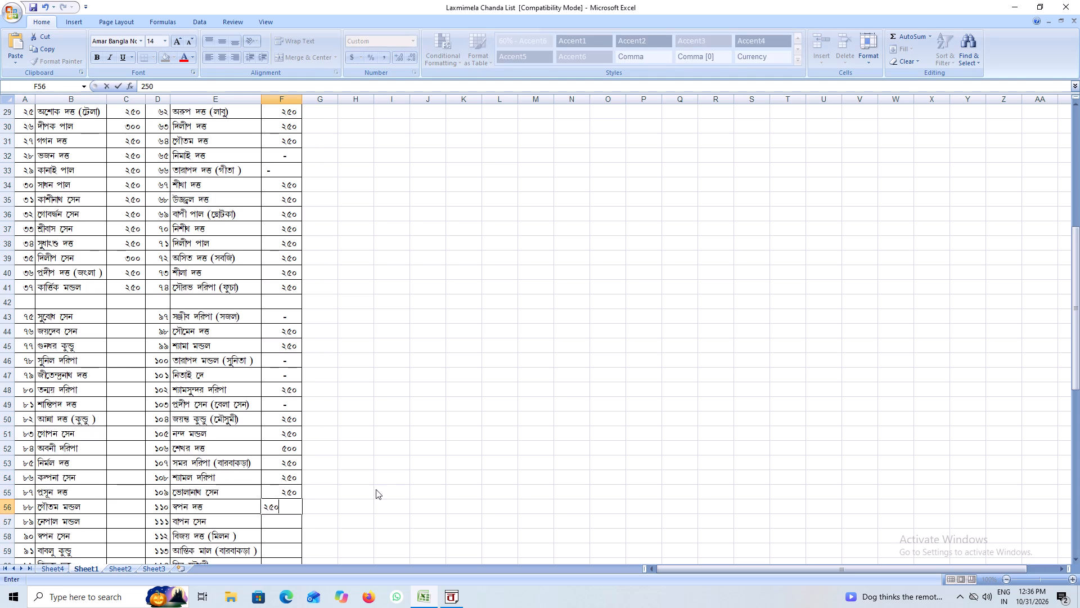
{"action": "key", "text": "Return"}
{"action": "type", "text": "25"}
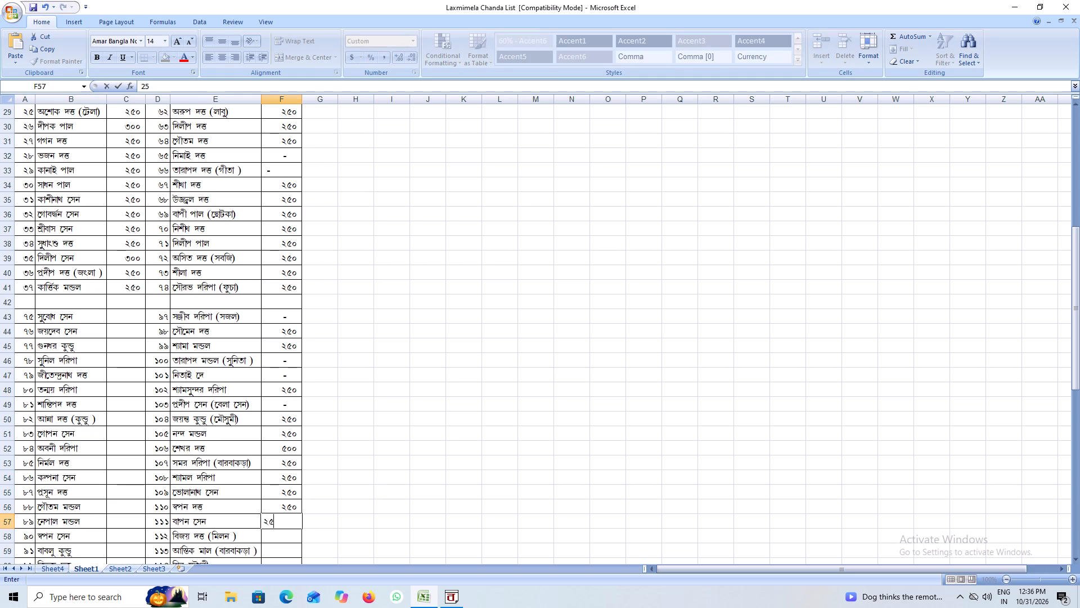
{"action": "key", "text": "BackSpace"}
{"action": "key", "text": "BackSpace"}
{"action": "key", "text": "0"}
{"action": "key", "text": "Return"}
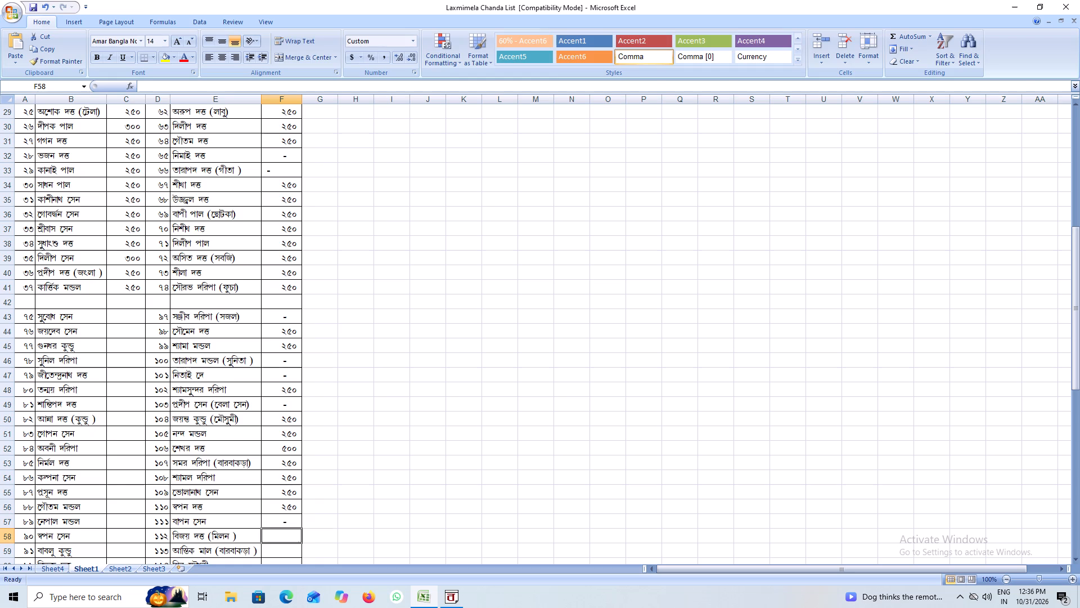
{"action": "type", "text": "250"}
{"action": "key", "text": "Return"}
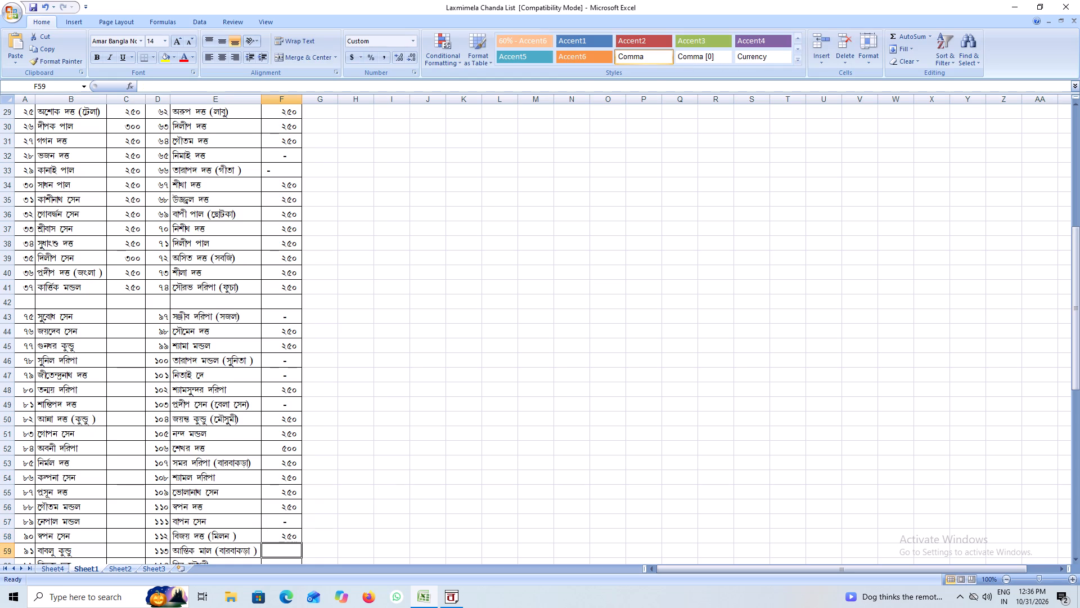
{"action": "key", "text": "0"}
{"action": "key", "text": "Return"}
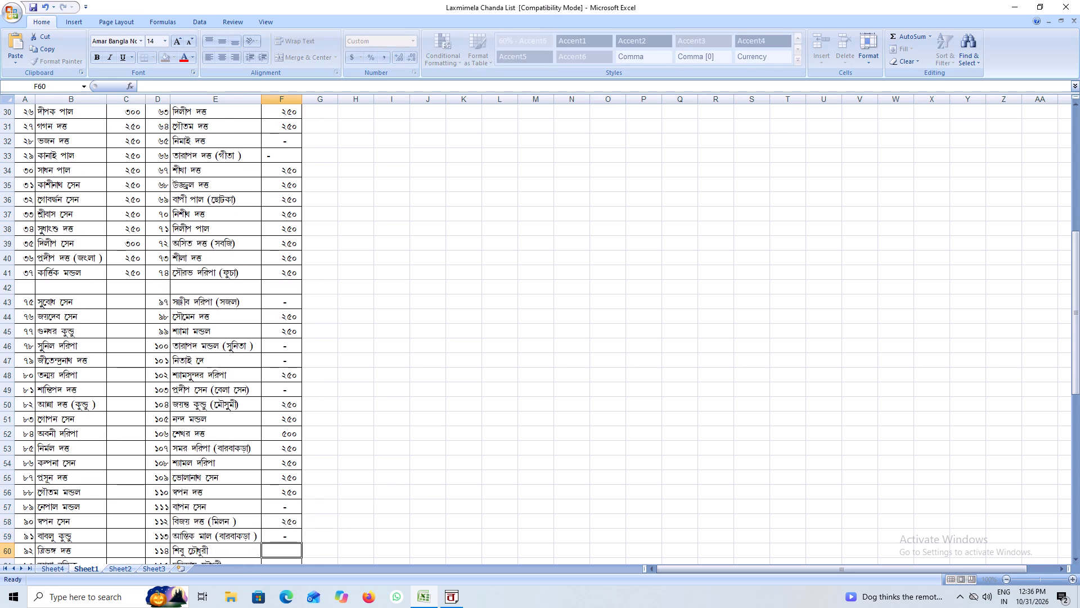
Enter 0 in F60 and F61 and 250 in F62, F63 and F64 for serial numbers 114 to 118.
{"action": "scroll", "coordinate": [87, 494], "scroll_direction": "down", "scroll_amount": 5}
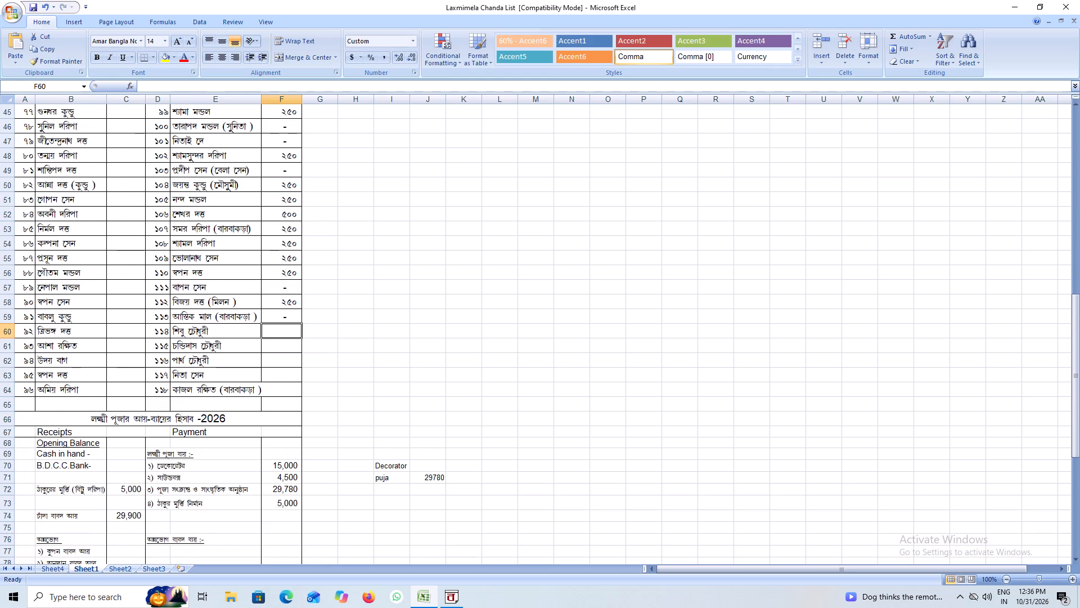
{"action": "key", "text": "0"}
{"action": "key", "text": "Return"}
{"action": "key", "text": "0"}
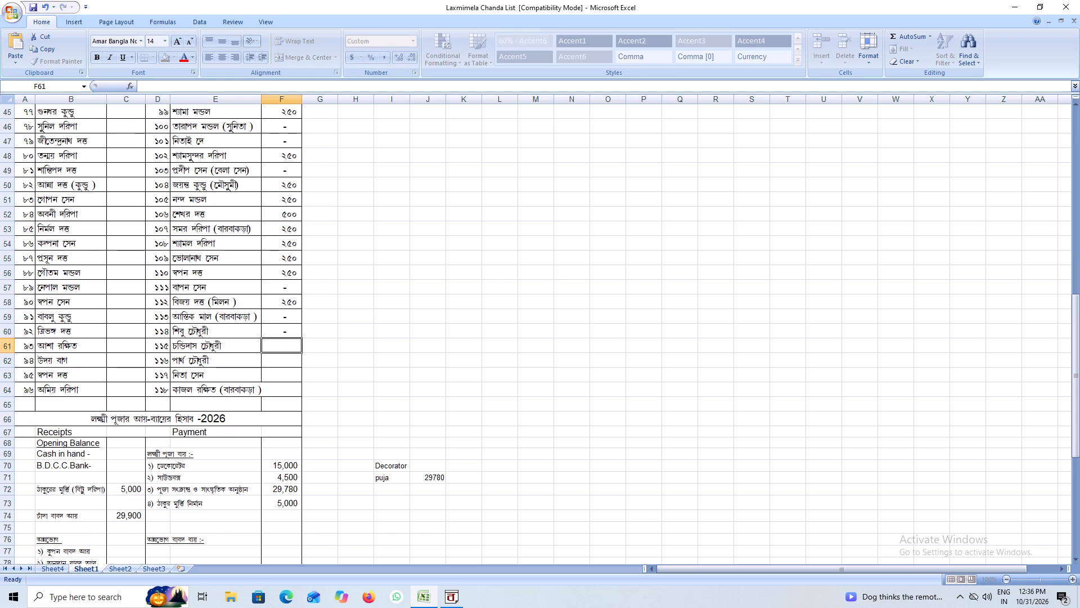
{"action": "key", "text": "Return"}
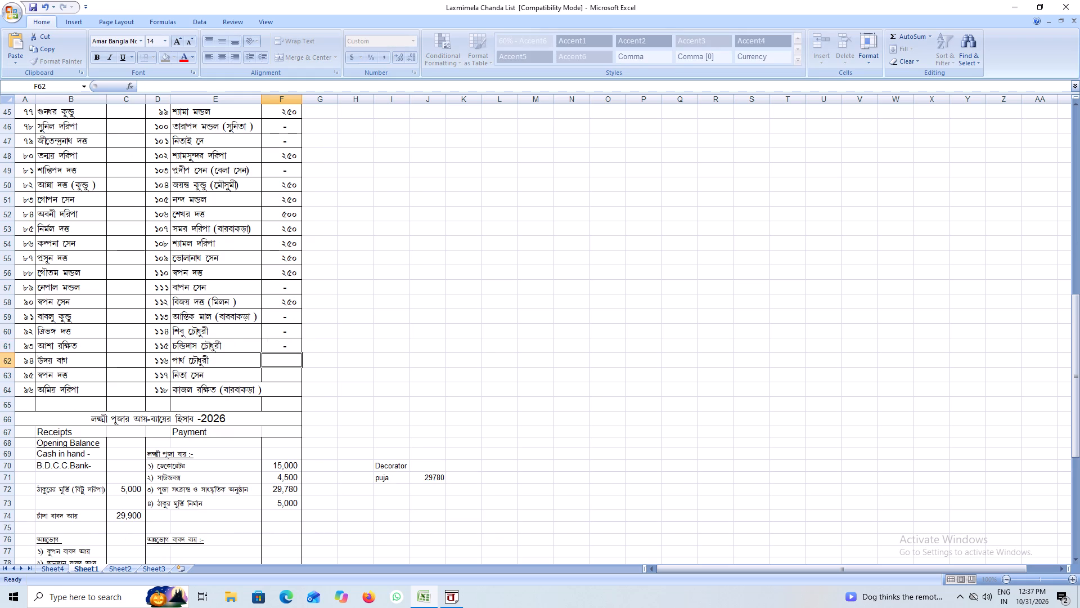
{"action": "type", "text": "250"}
{"action": "key", "text": "Return"}
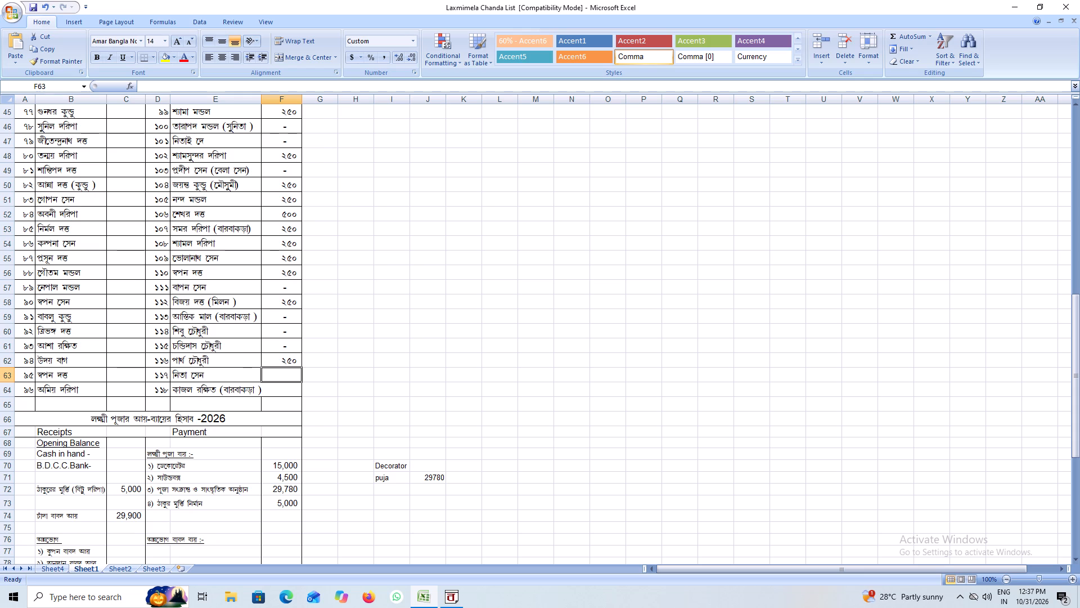
{"action": "key", "text": "2"}
{"action": "type", "text": "50"}
{"action": "key", "text": "Return"}
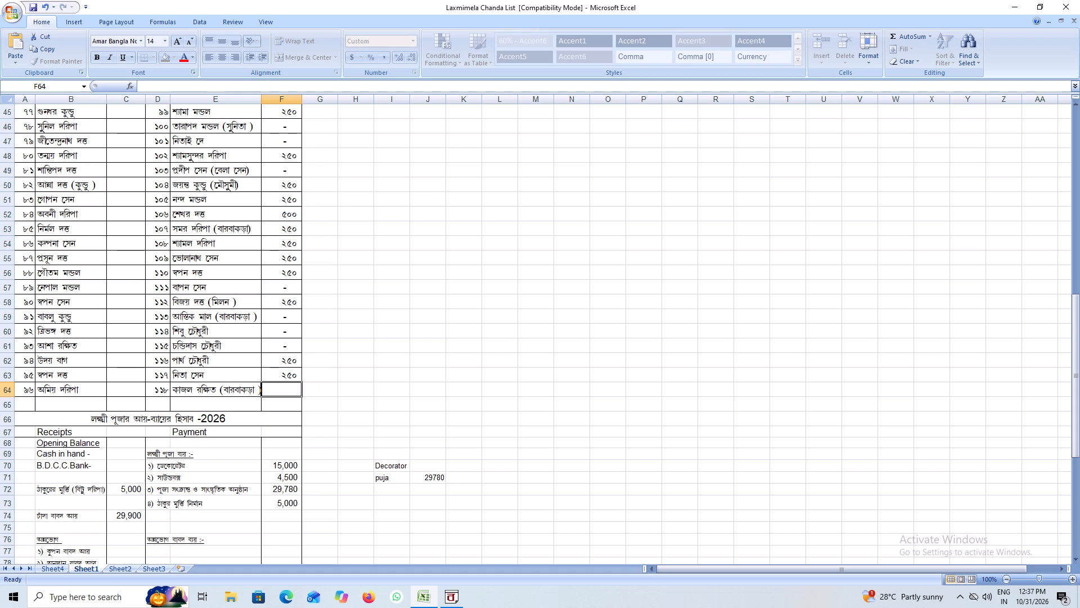
{"action": "type", "text": "250"}
{"action": "key", "text": "Return"}
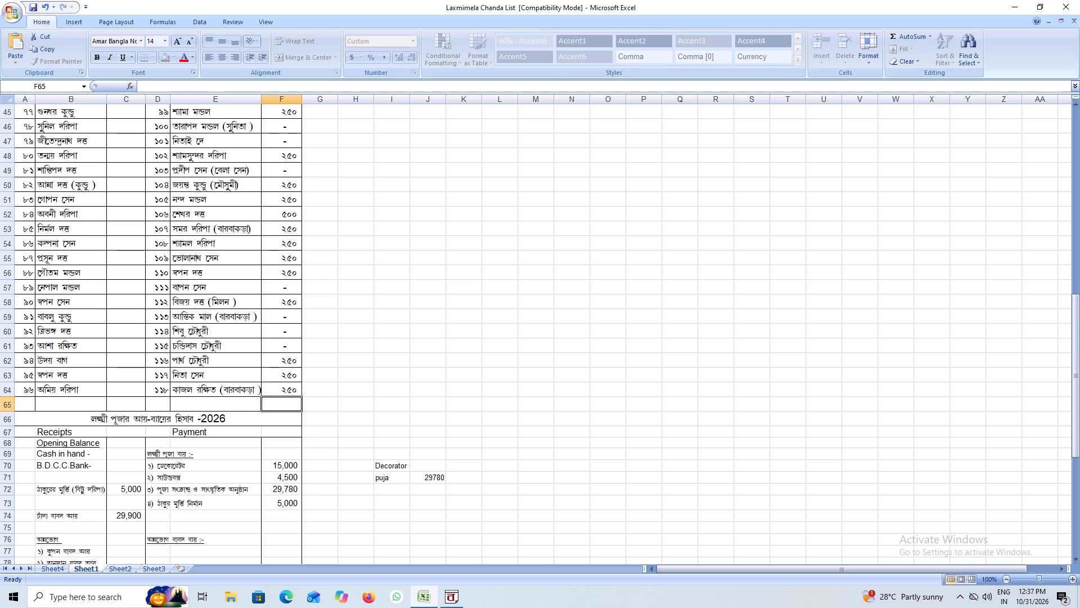
{"action": "left_click", "coordinate": [362, 400]}
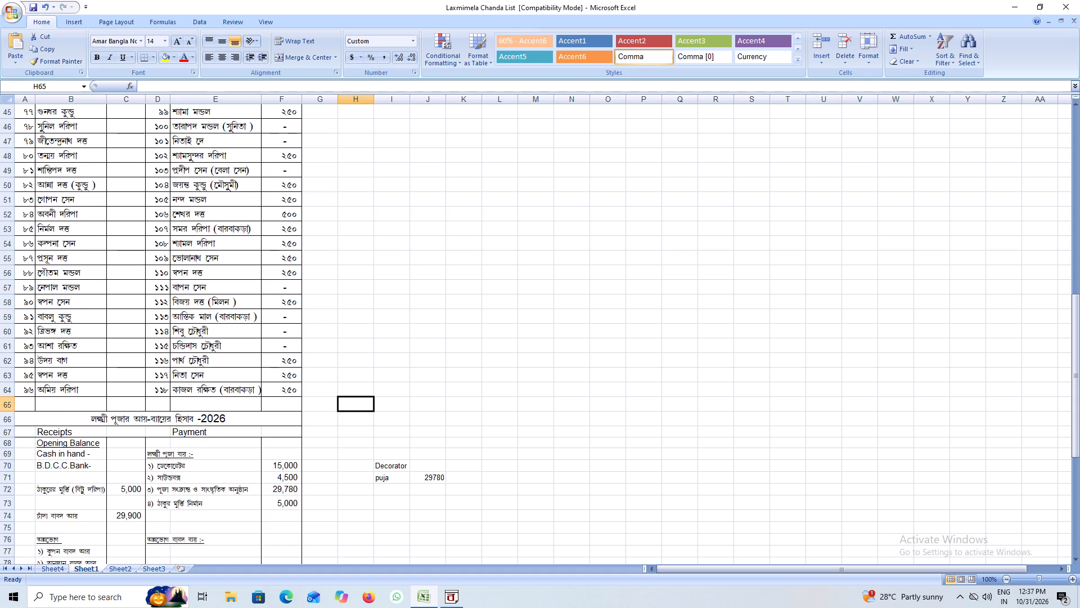
Review the chanda amounts entered across the member list, from the first serial numbers down to the receipts and payments account.
{"action": "scroll", "coordinate": [295, 193], "scroll_direction": "up", "scroll_amount": 5}
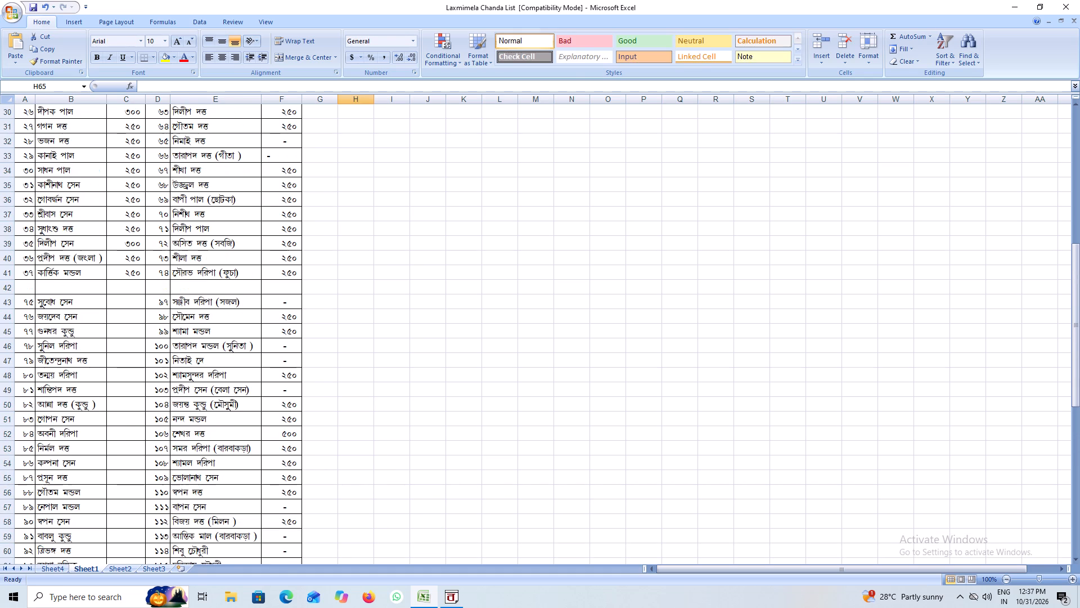
{"action": "scroll", "coordinate": [291, 171], "scroll_direction": "up", "scroll_amount": 1}
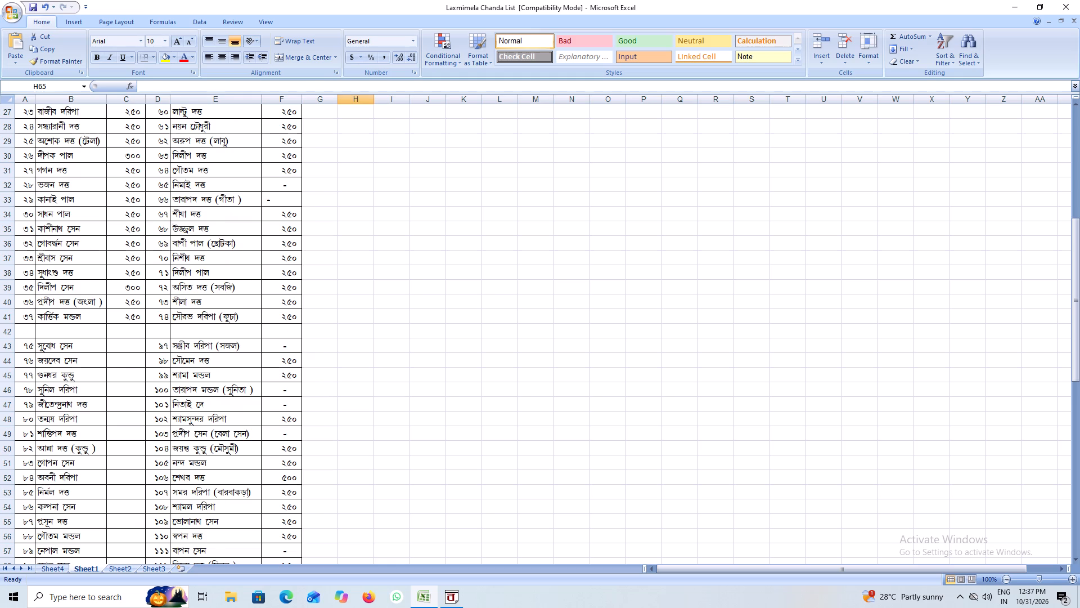
{"action": "scroll", "coordinate": [291, 180], "scroll_direction": "up", "scroll_amount": 3}
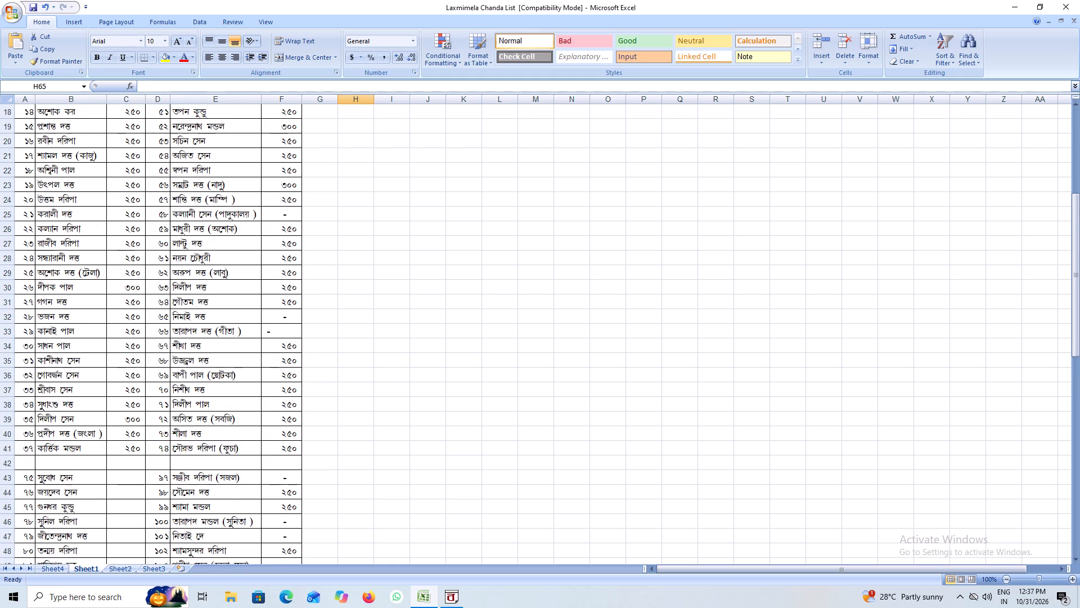
{"action": "scroll", "coordinate": [292, 164], "scroll_direction": "up", "scroll_amount": 5}
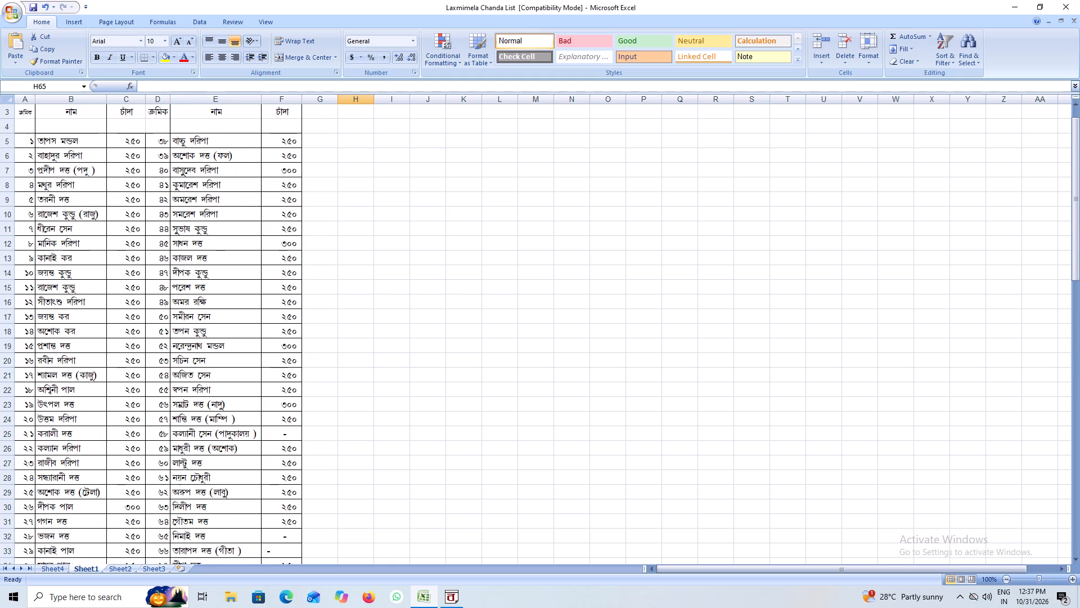
{"action": "scroll", "coordinate": [168, 303], "scroll_direction": "down", "scroll_amount": 2}
{"action": "scroll", "coordinate": [177, 361], "scroll_direction": "down", "scroll_amount": 6}
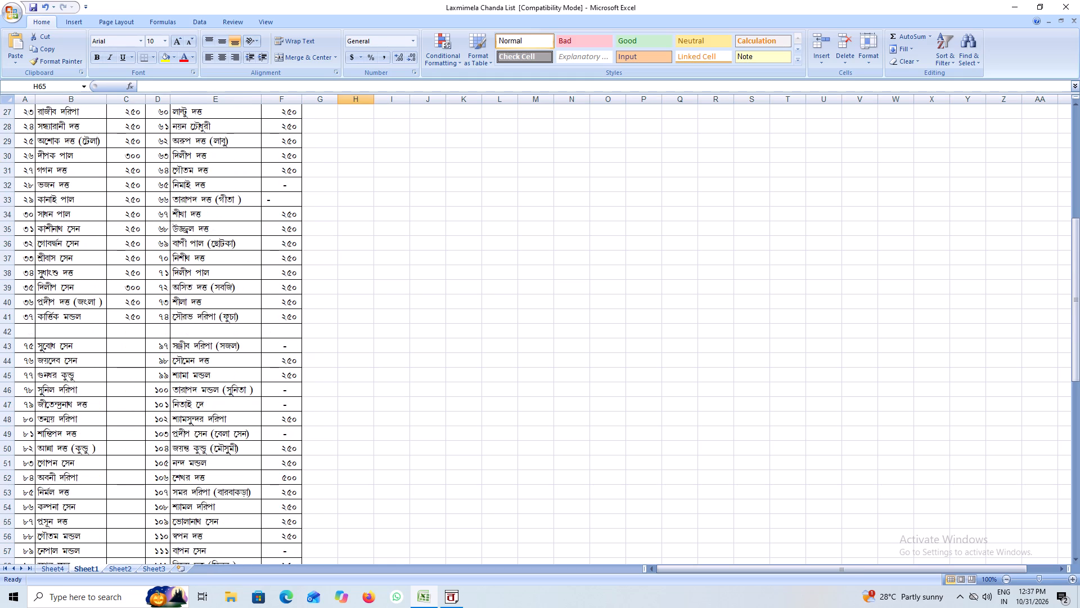
{"action": "scroll", "coordinate": [264, 386], "scroll_direction": "down", "scroll_amount": 7}
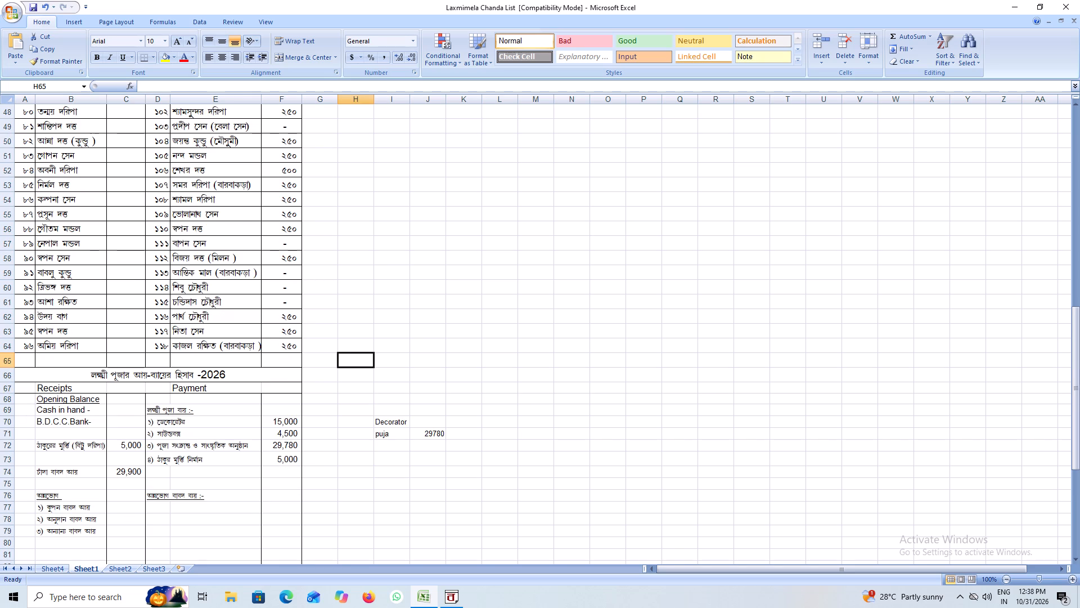
Switch to BanglaWord and write an additional member's name in Bengali, followed by a second name in parentheses.
{"action": "double_click", "coordinate": [449, 597]}
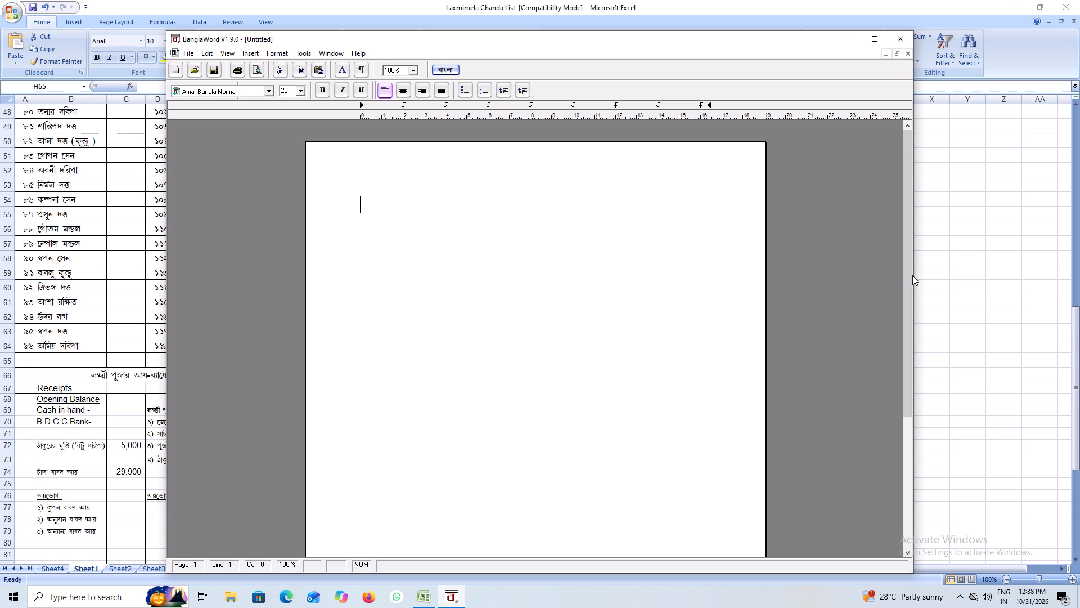
{"action": "double_click", "coordinate": [894, 37]}
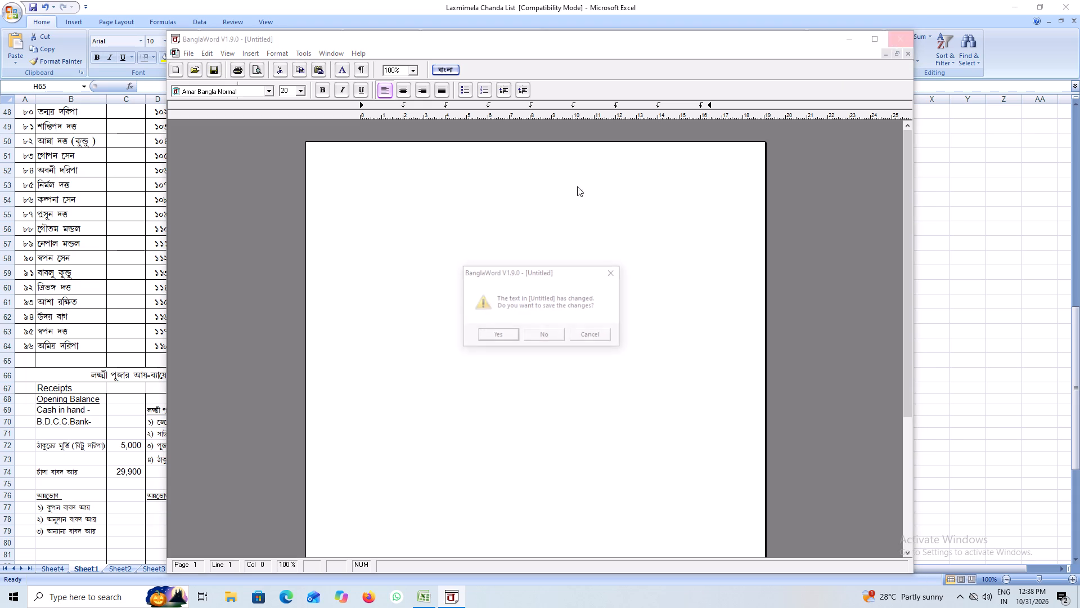
{"action": "double_click", "coordinate": [594, 334]}
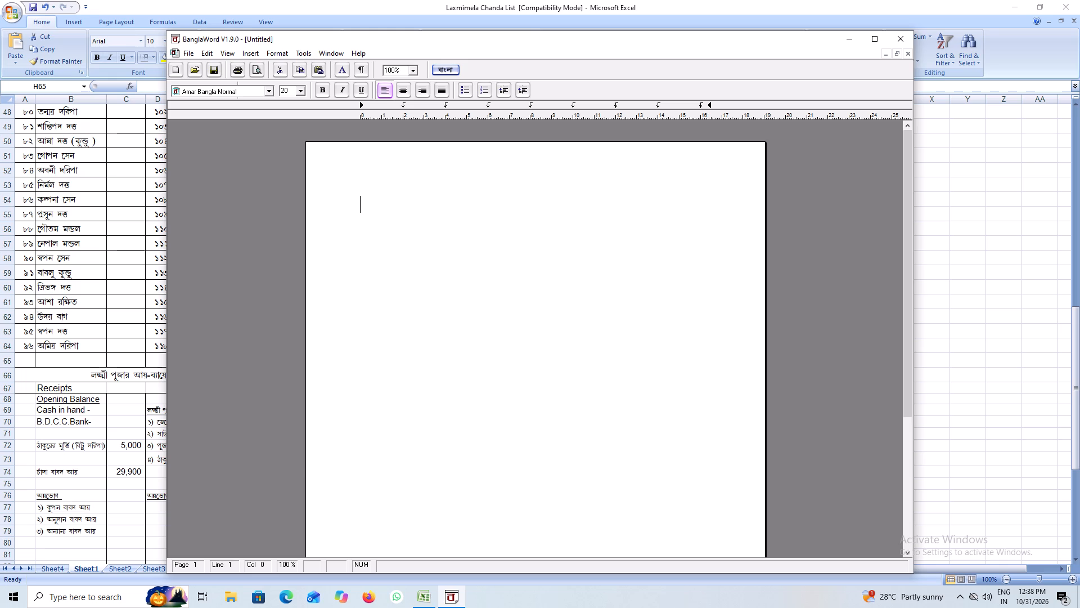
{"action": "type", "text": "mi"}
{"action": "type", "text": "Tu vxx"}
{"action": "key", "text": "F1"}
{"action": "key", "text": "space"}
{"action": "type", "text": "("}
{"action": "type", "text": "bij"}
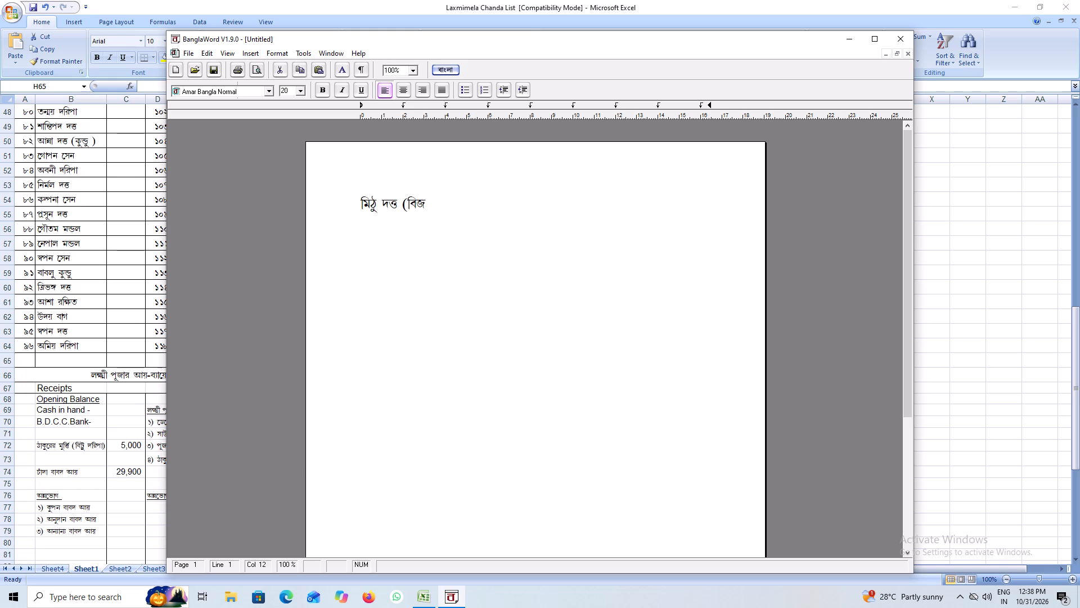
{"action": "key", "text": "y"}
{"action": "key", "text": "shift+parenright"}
Move the BanglaWord window clear of the worksheet's member list and the receipts and payments account.
{"action": "left_click", "coordinate": [118, 379]}
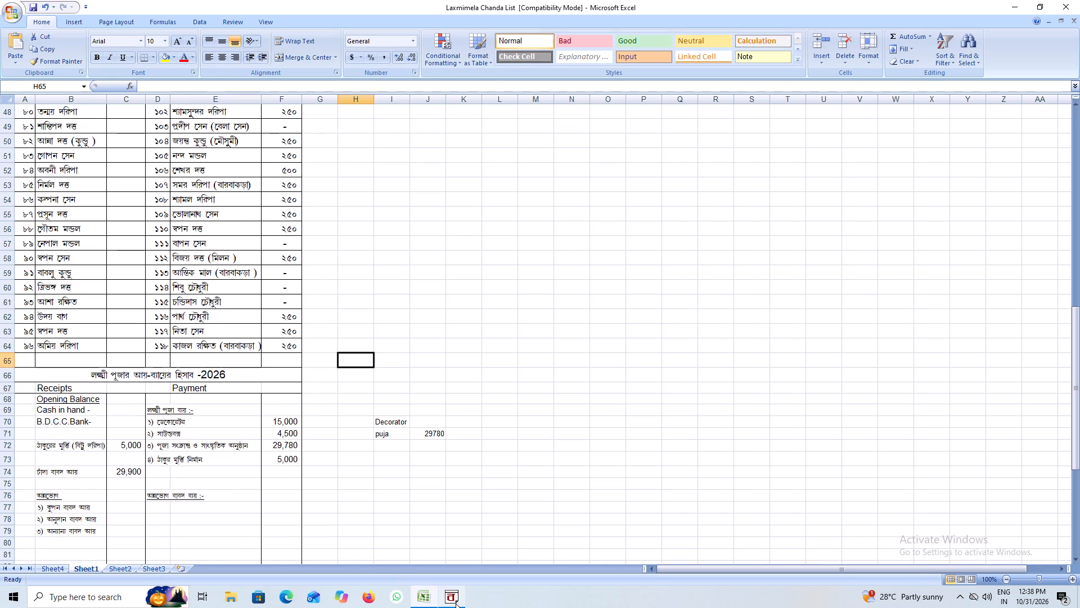
{"action": "left_click", "coordinate": [455, 602]}
{"action": "key", "text": "Return"}
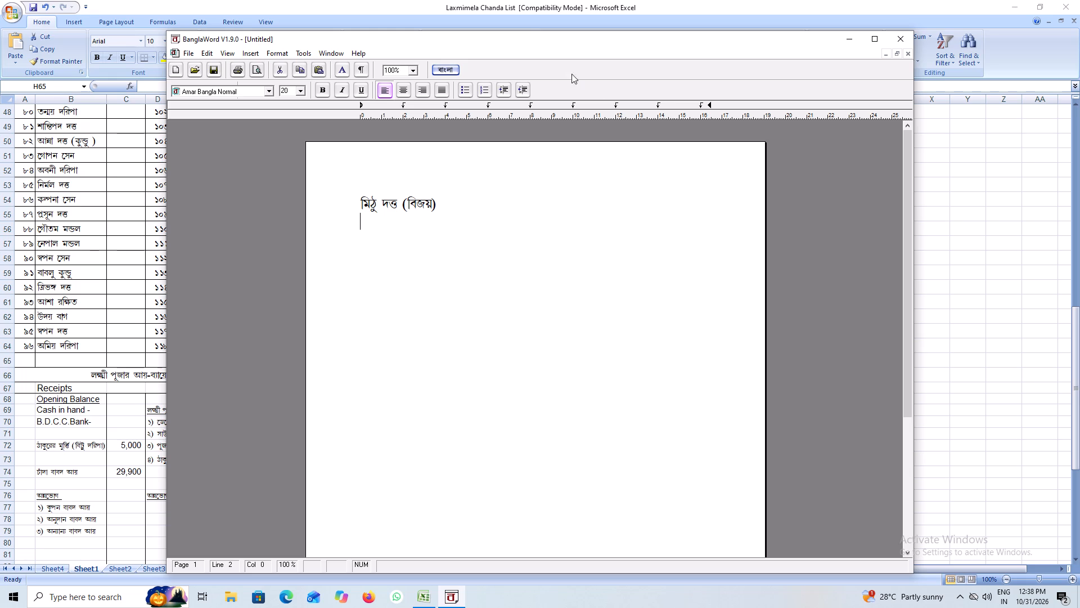
{"action": "left_click", "coordinate": [525, 46]}
{"action": "left_click_drag", "start_coordinate": [719, 46], "coordinate": [853, 37]}
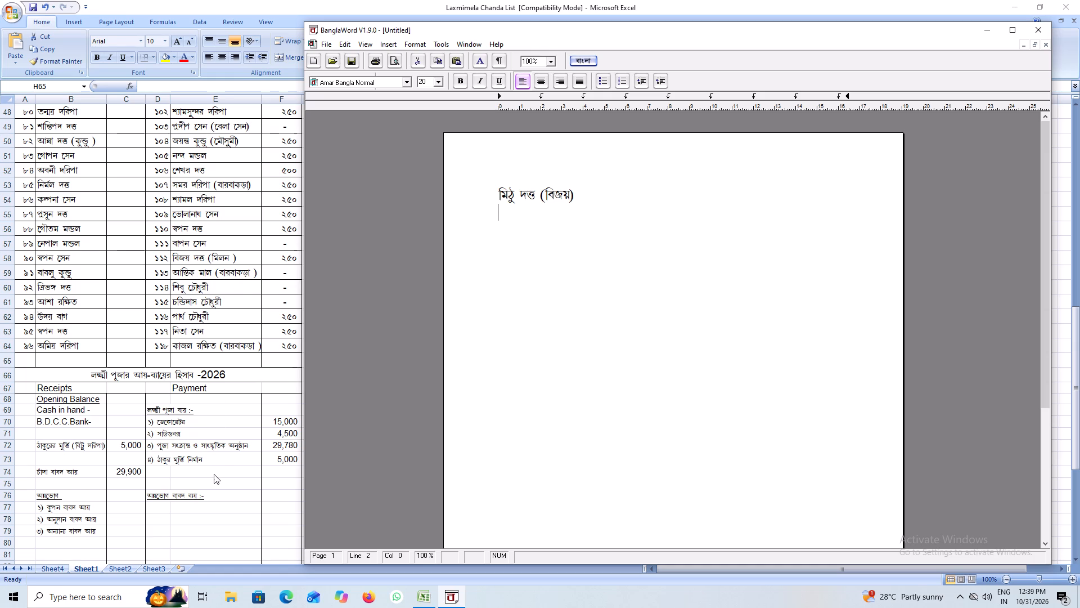
Start a new line below the member's name in the BanglaWord document.
{"action": "left_click", "coordinate": [576, 193]}
{"action": "key", "text": "Return"}
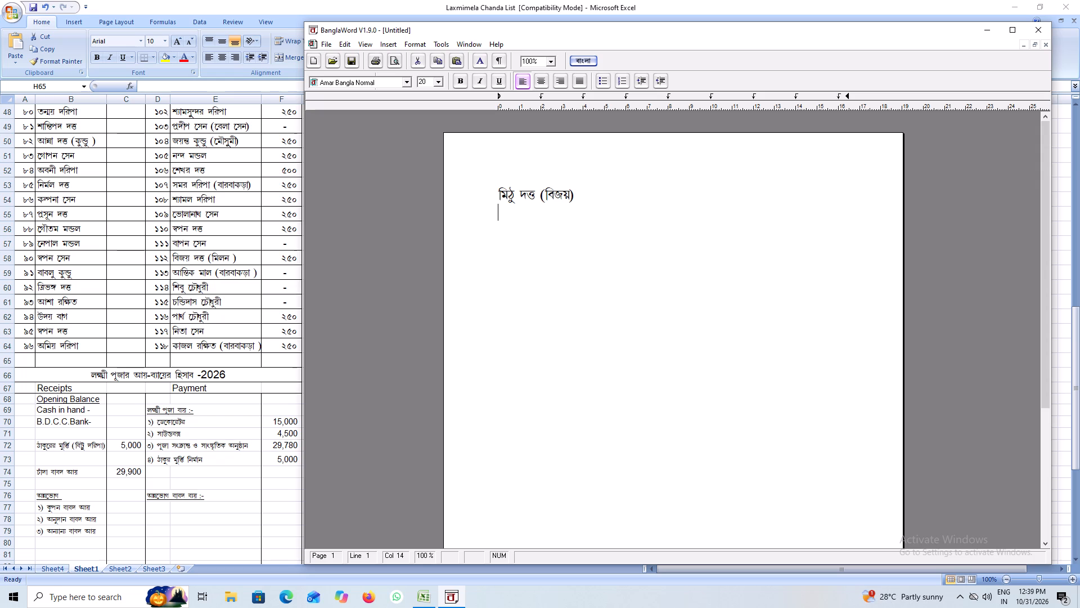
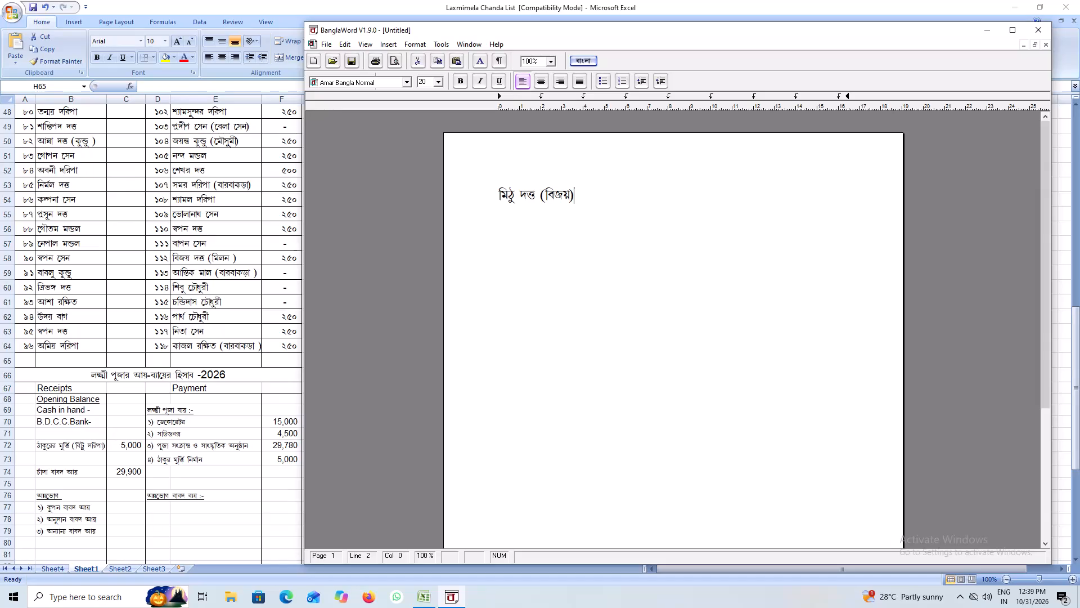
Add the chanda amount ২৫০ after a dash on the first member's line in the BanglaWord document.
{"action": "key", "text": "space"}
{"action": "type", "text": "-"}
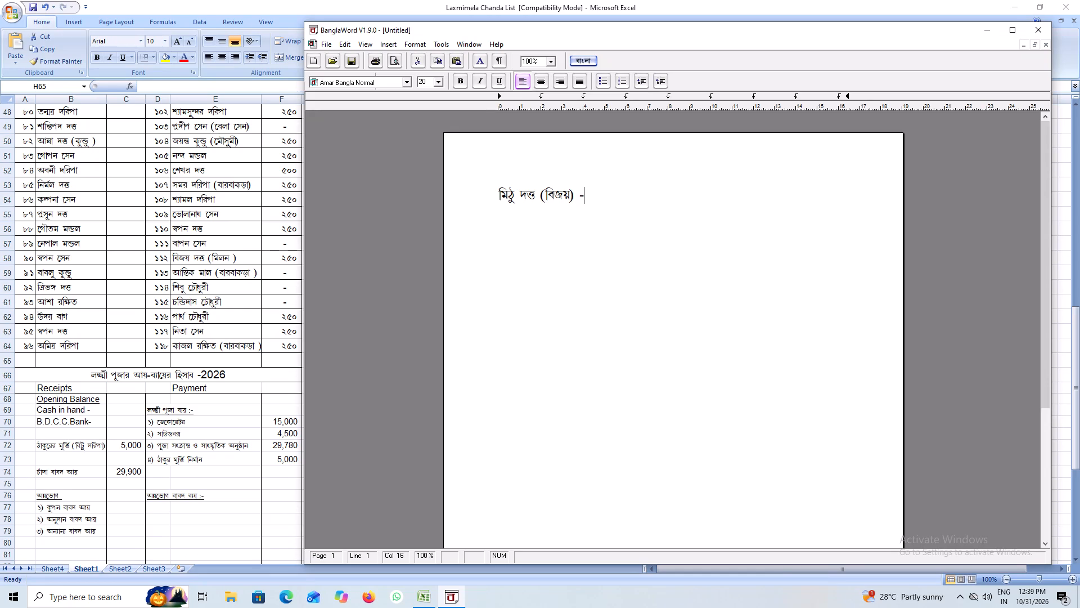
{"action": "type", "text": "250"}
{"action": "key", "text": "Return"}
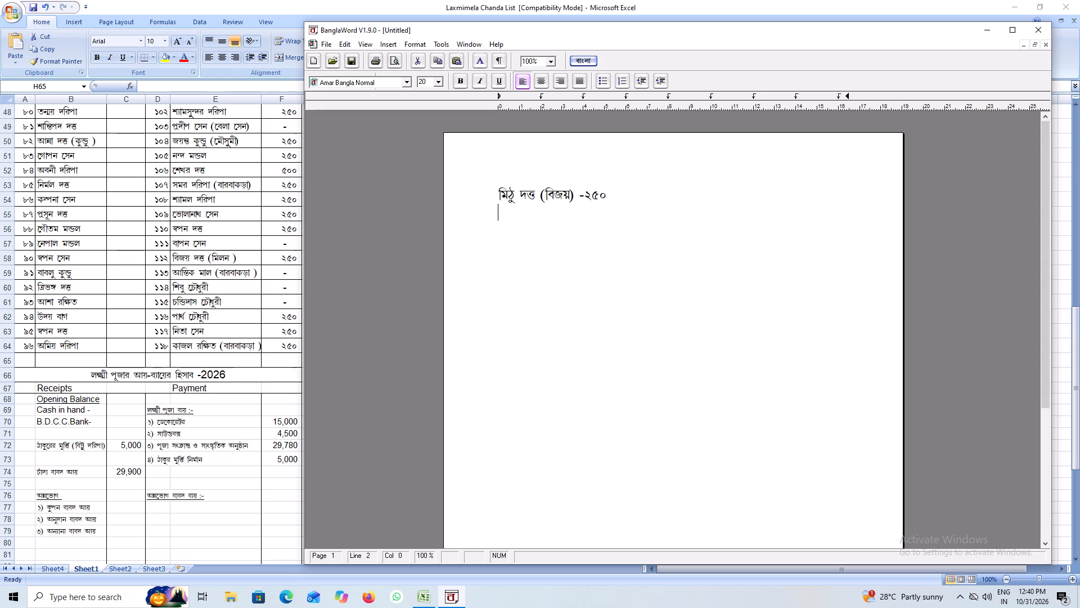
Add the second member, surname কুন্ডু, in Bengali on the next line with the chanda amount ৩০০.
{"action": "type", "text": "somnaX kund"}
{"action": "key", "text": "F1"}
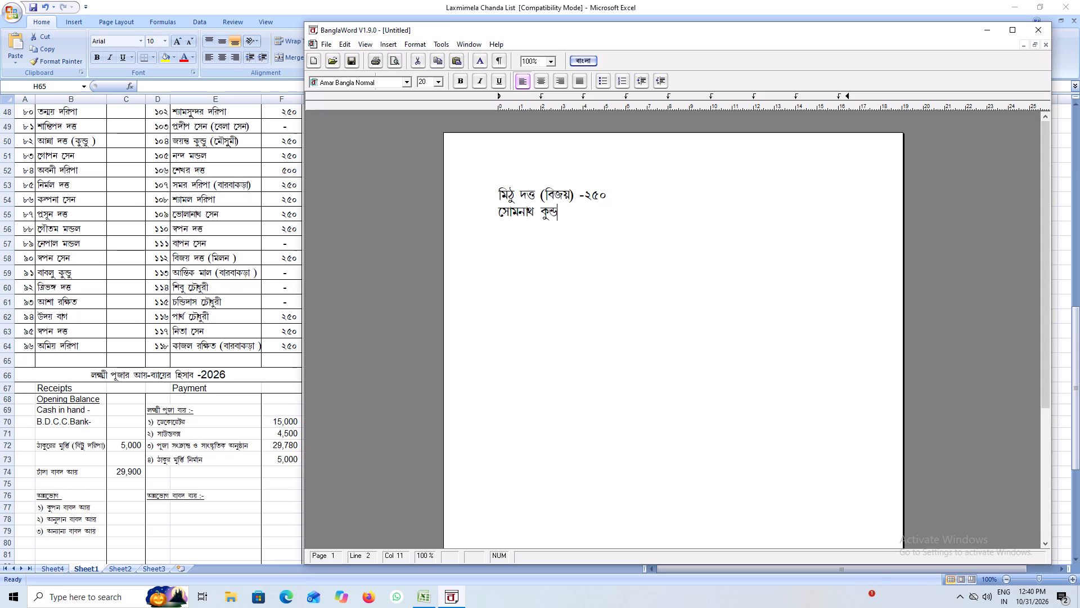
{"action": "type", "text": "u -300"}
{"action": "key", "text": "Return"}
Add the third member, surname কুন্ডু, in Bengali on the next line with the chanda amount ২৫০.
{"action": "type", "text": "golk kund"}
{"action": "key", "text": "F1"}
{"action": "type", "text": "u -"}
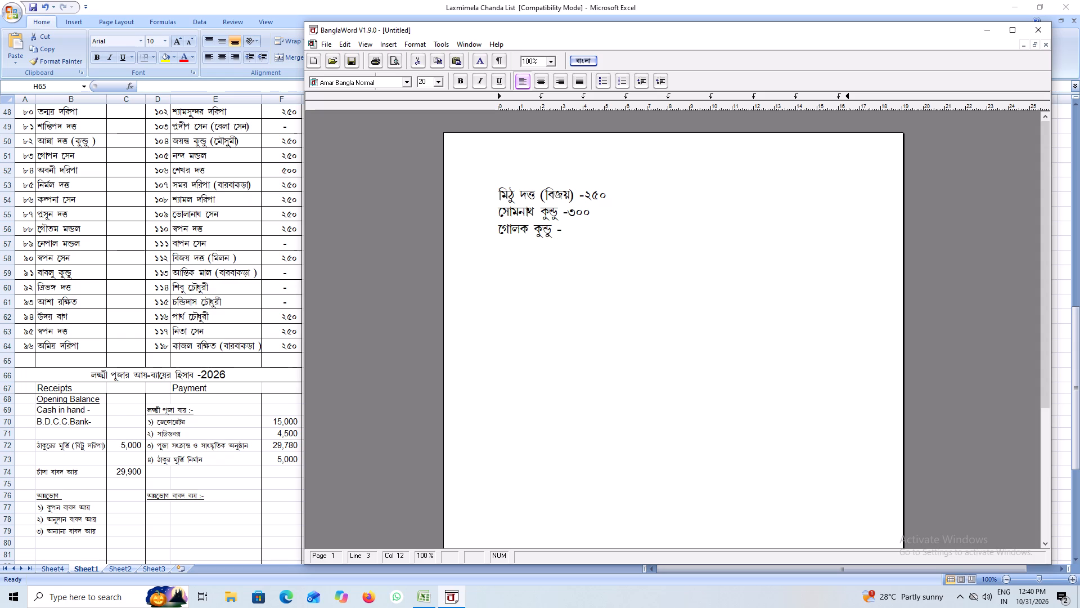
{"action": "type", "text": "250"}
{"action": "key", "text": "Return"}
Add the fourth member, surname রক্ষিত, in Bengali with the chanda amount ২৫০.
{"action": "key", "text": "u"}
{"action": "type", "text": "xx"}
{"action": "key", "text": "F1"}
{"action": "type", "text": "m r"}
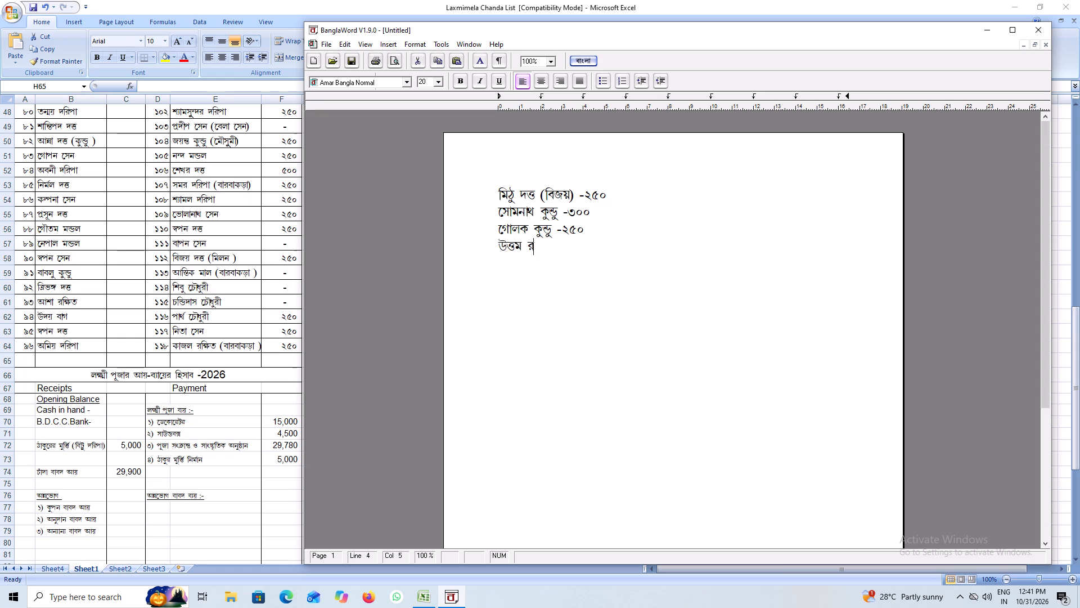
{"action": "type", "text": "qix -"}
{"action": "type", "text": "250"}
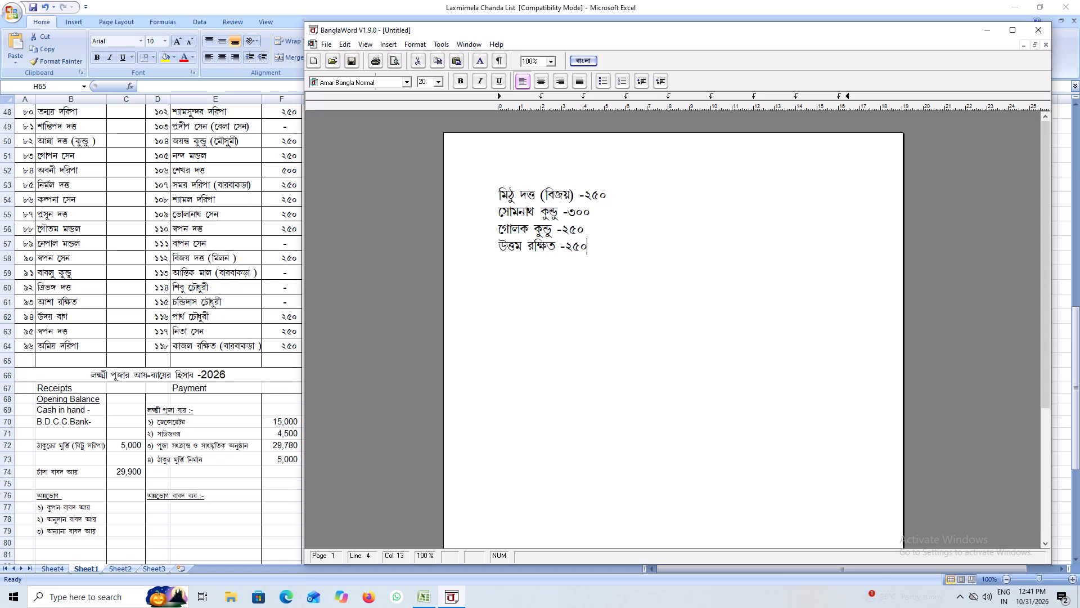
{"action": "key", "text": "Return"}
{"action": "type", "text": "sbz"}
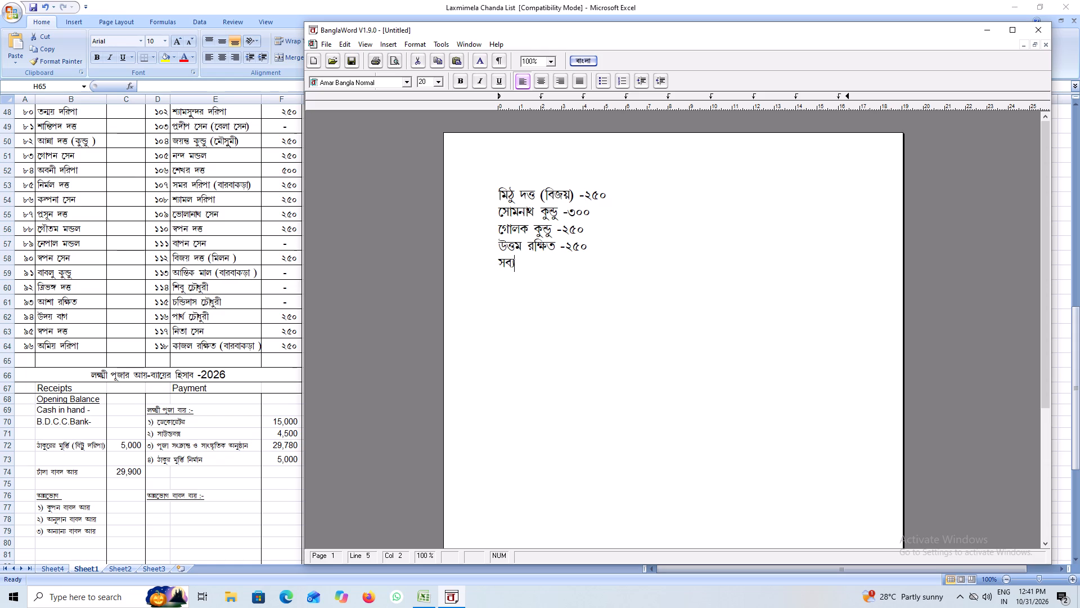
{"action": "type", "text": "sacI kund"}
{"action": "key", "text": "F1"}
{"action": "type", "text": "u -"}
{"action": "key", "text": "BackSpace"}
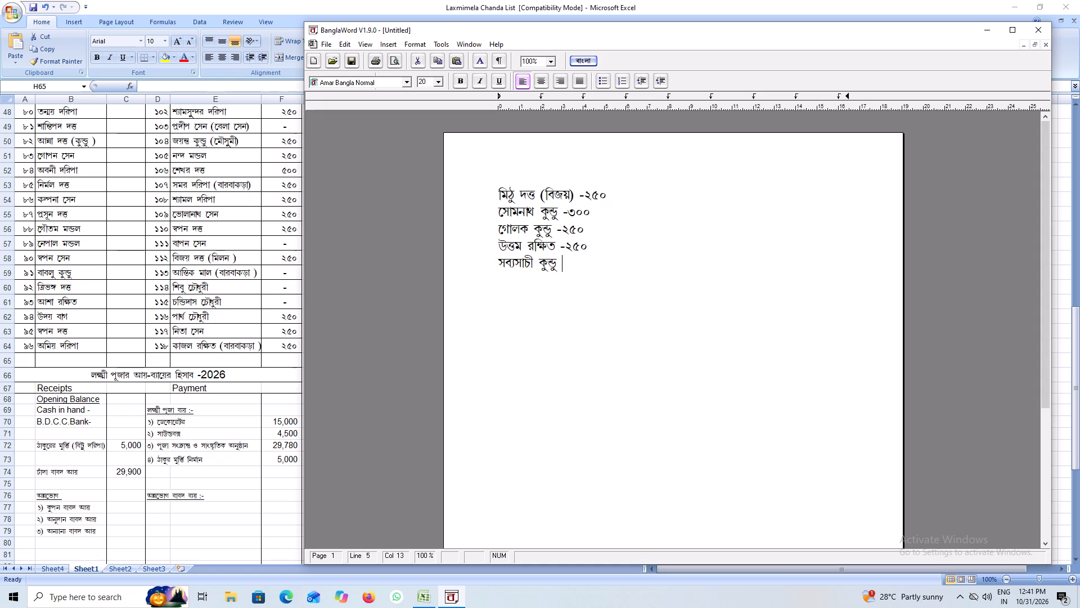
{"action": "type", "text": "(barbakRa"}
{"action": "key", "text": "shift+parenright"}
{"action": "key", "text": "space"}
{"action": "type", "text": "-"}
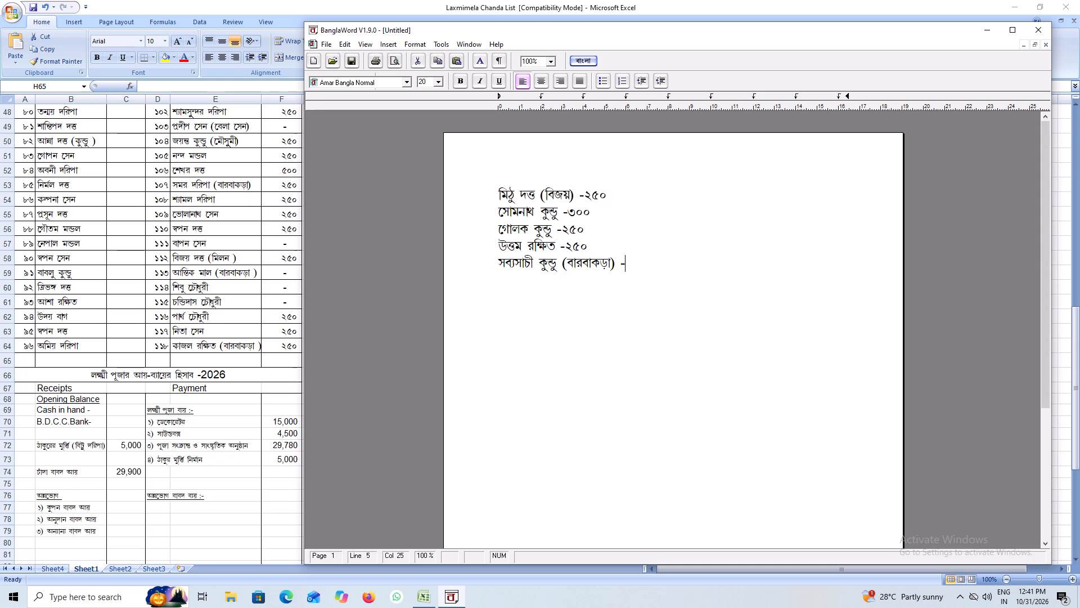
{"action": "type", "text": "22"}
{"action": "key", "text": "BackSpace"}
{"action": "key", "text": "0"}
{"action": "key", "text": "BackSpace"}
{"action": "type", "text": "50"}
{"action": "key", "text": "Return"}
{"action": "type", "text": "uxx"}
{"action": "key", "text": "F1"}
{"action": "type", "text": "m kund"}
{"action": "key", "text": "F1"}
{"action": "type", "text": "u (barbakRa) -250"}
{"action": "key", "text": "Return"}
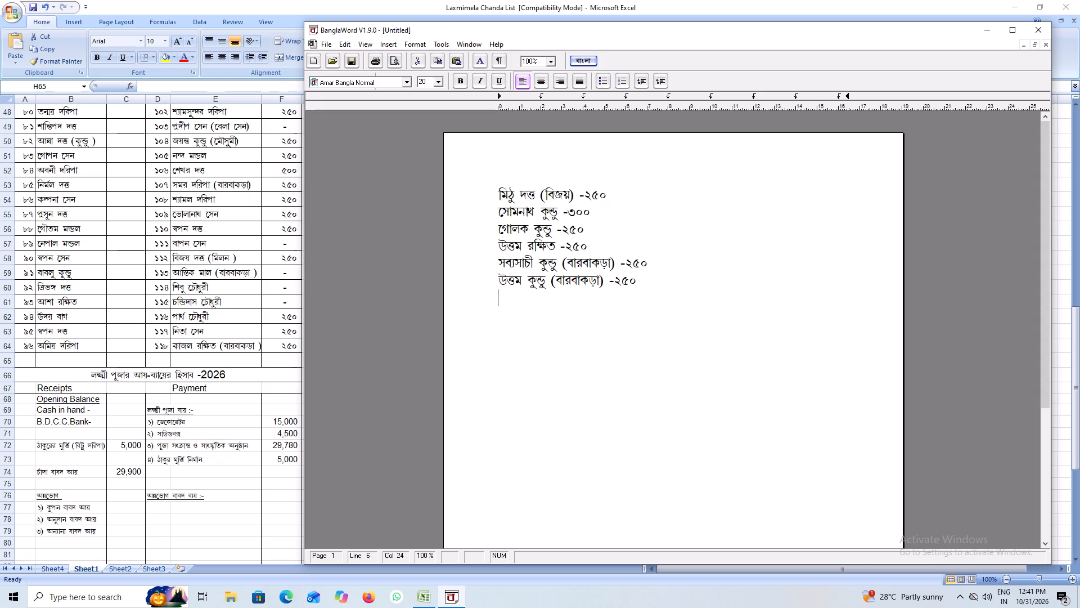
Add the seventh member, surname দত্ত, in Bengali with the chanda amount ৩০০.
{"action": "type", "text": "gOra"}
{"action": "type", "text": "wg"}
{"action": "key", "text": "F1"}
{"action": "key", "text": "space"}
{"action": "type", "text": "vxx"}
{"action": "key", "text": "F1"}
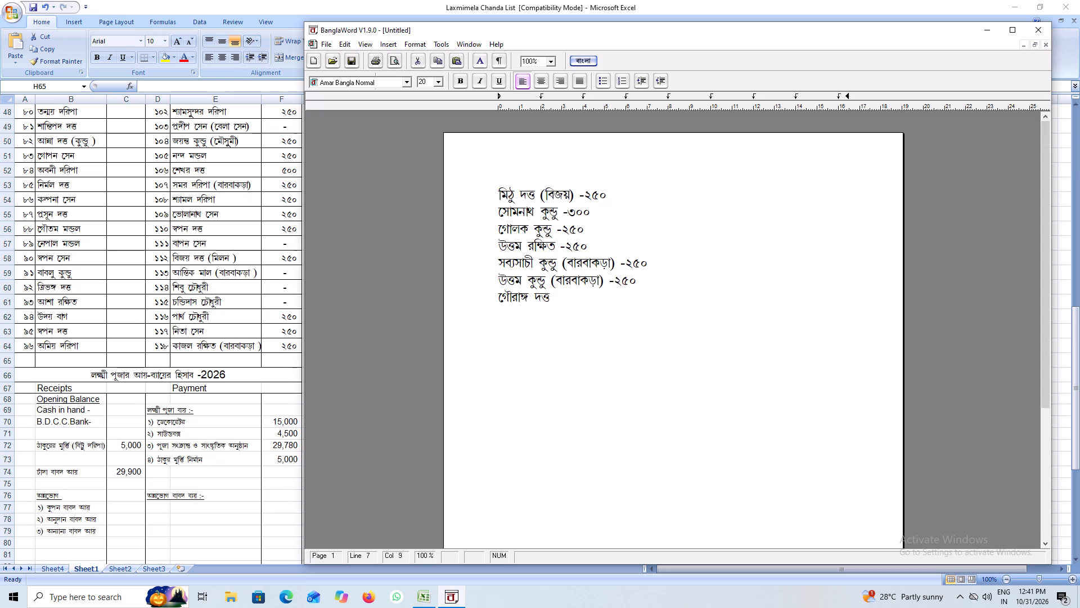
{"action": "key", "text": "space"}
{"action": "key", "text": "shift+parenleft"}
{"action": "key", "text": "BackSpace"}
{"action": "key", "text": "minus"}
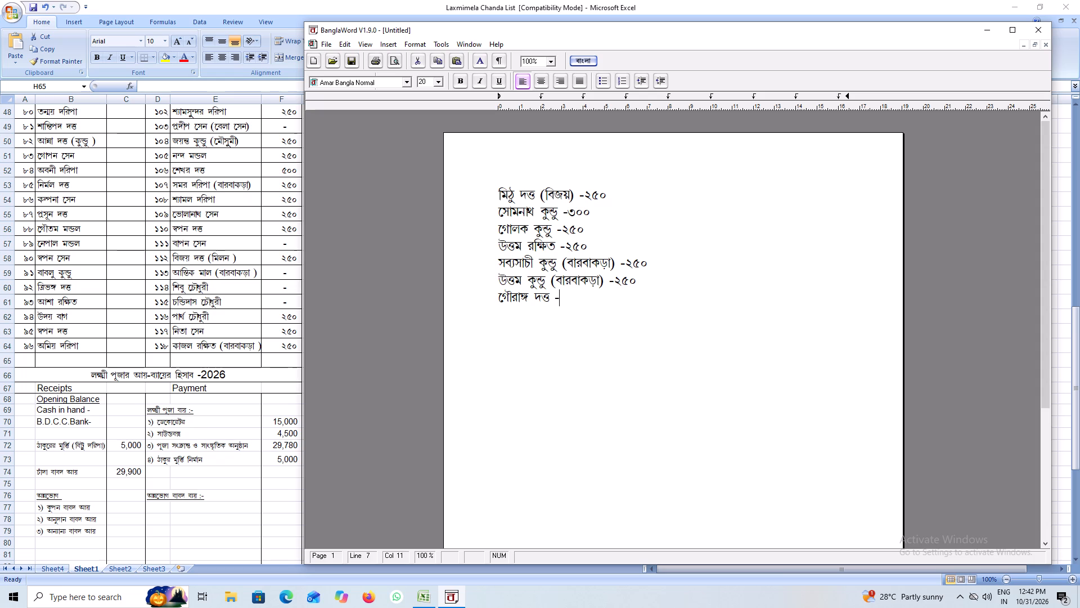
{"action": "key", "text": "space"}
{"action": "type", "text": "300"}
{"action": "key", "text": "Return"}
Add the eighth member, surname বিট, in Bengali with the chanda amount ৩০০.
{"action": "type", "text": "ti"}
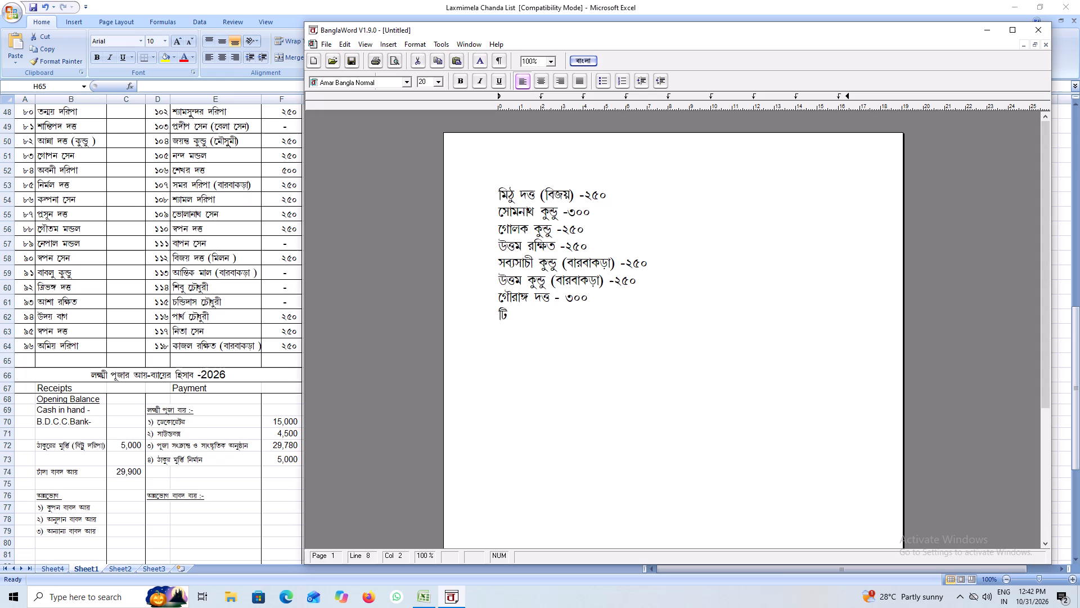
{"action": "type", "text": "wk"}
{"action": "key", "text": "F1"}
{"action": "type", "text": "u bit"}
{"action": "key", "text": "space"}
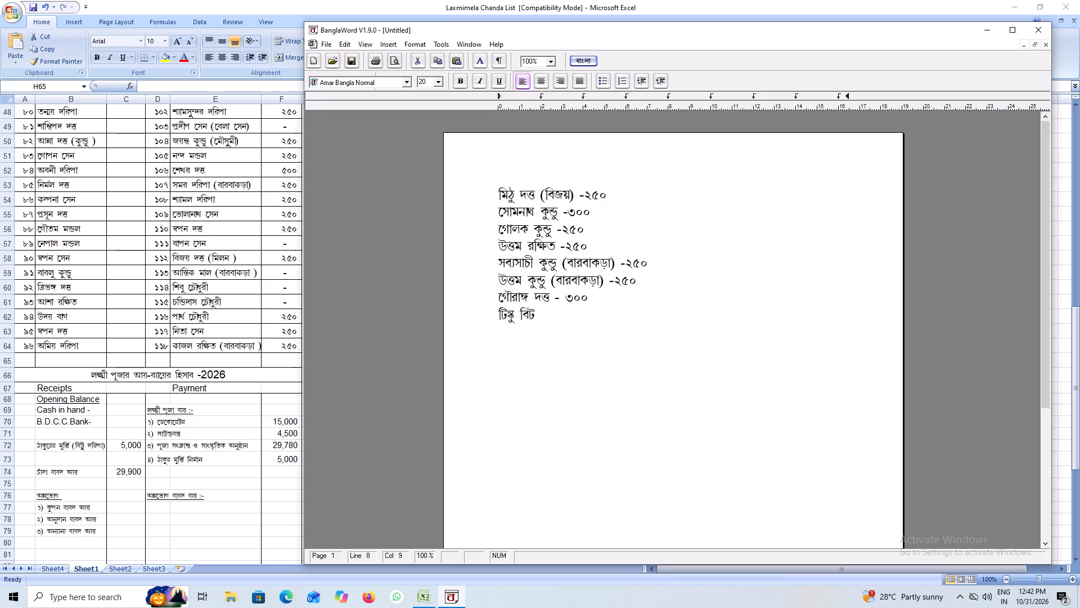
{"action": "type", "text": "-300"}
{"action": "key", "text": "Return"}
Add the ninth member, surname কর, in Bengali with the chanda amount ৩০০.
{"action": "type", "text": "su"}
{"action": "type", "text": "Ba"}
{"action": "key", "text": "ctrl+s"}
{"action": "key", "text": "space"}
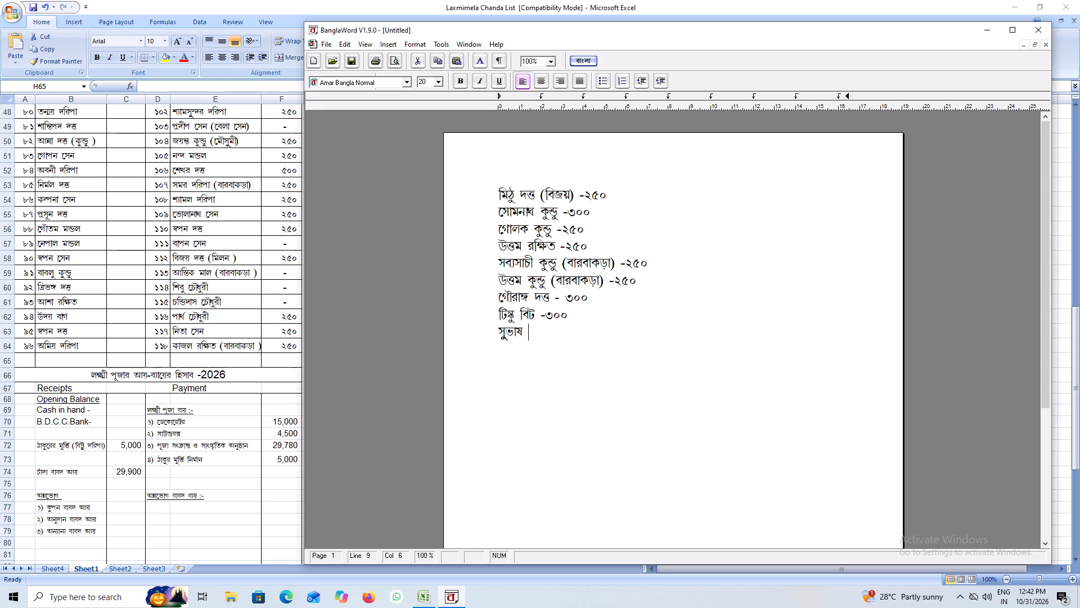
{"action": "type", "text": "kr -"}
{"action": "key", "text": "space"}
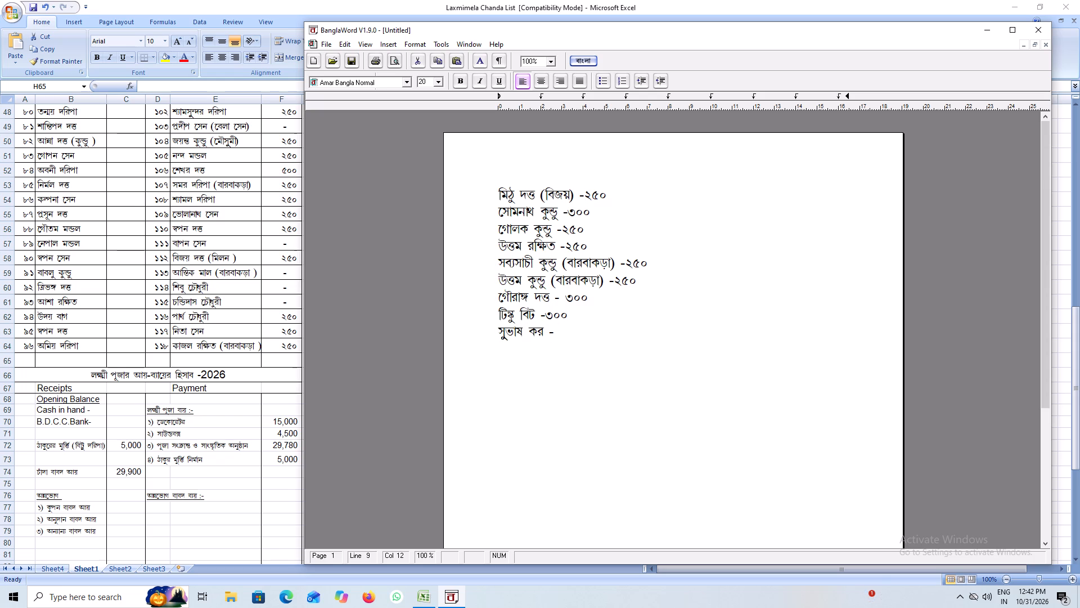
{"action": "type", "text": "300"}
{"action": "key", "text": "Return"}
Add the tenth member, surname দরিপা, in Bengali with the chanda amount ২৫০.
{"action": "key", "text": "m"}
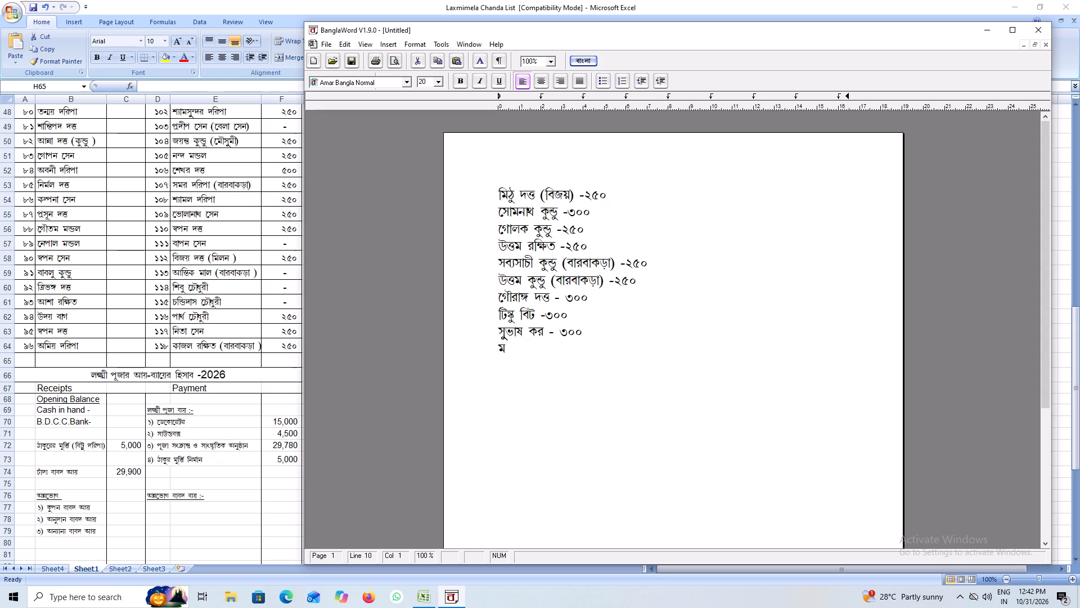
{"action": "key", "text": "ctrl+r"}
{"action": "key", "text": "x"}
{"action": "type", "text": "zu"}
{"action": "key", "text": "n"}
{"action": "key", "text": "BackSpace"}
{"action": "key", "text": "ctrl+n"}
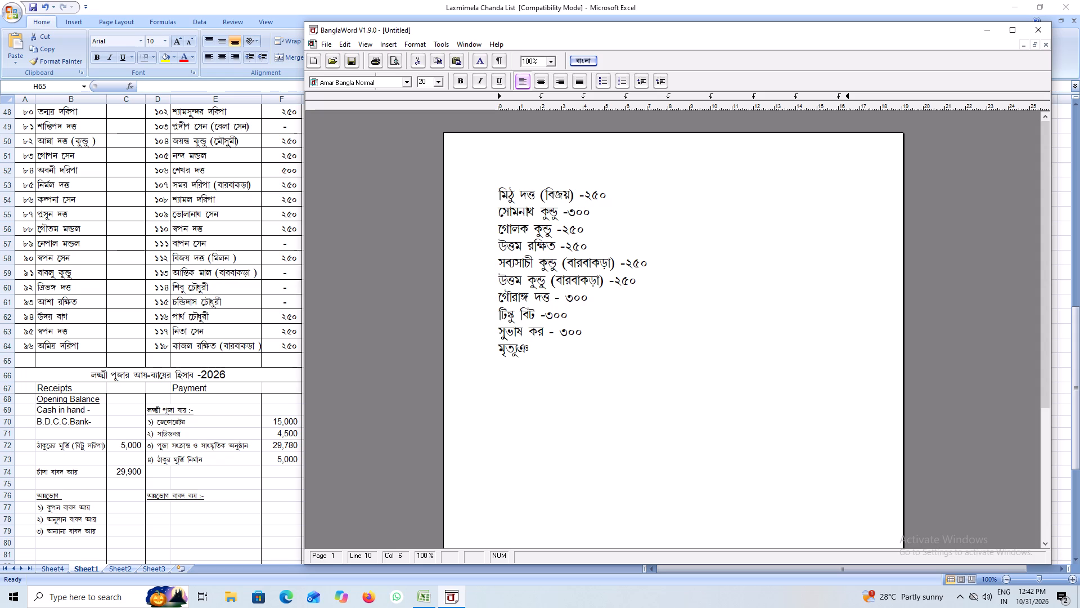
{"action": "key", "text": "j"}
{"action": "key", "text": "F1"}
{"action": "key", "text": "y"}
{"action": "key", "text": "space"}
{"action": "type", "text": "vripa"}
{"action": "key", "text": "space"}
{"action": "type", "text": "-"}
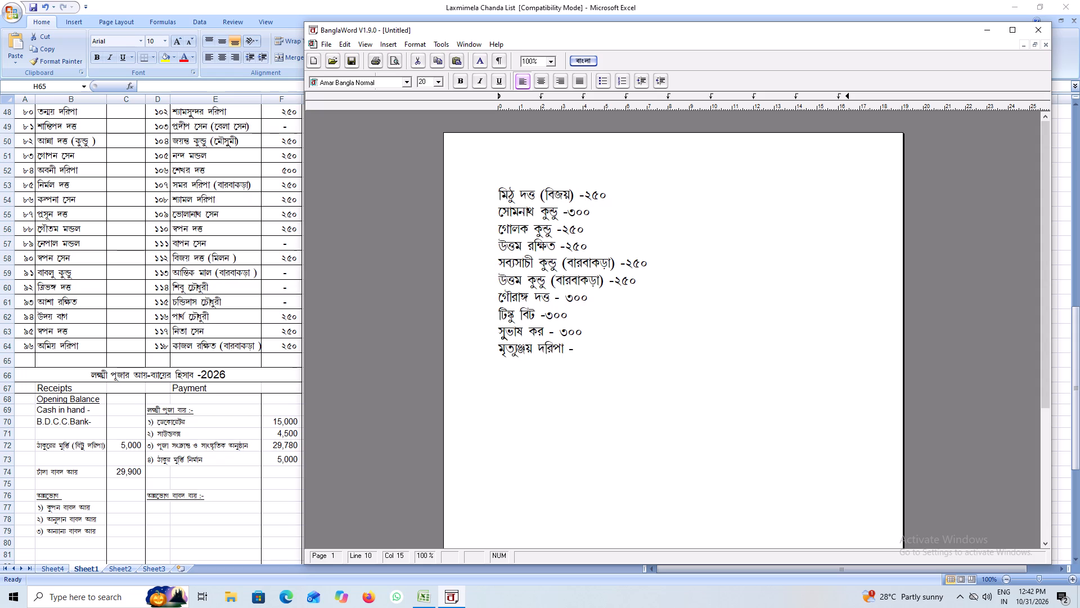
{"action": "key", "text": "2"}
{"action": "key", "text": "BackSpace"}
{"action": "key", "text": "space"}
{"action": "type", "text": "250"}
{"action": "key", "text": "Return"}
Add the eleventh member, surname কুন্ডু, in Bengali with the chanda amount ৩০০.
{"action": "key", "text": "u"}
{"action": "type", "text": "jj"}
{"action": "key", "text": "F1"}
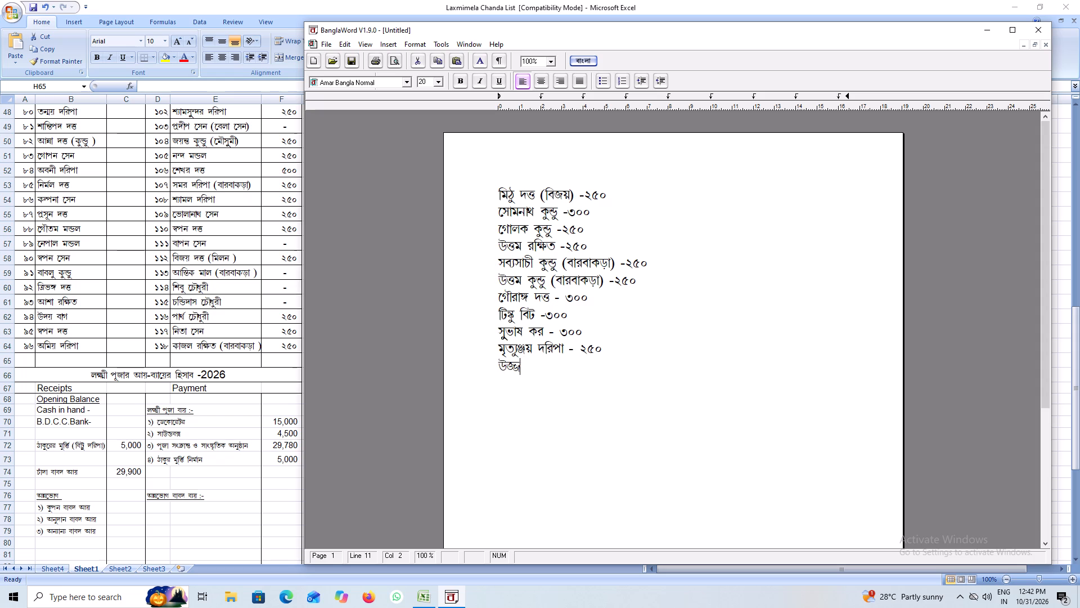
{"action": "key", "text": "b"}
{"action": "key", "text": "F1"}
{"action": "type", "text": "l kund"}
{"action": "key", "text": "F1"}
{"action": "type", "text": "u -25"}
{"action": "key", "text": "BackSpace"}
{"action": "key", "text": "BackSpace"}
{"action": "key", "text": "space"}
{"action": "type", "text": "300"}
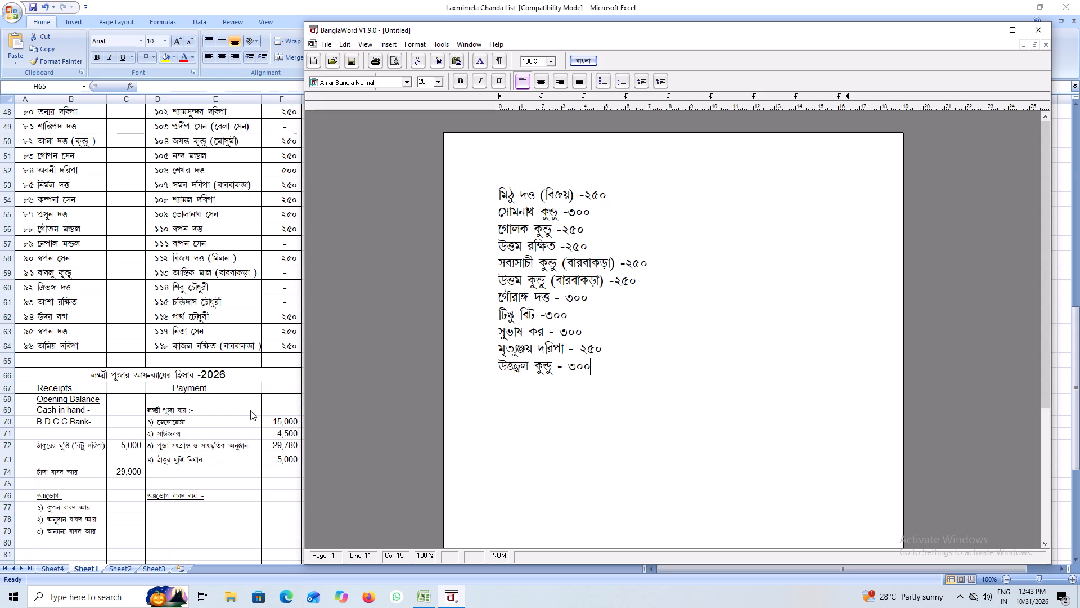
Arrange the BanglaWord window and a reduced Excel workbook window side by side so both member lists can be used together.
{"action": "left_click", "coordinate": [505, 33]}
{"action": "left_click_drag", "start_coordinate": [596, 46], "coordinate": [649, 51]}
{"action": "left_click_drag", "start_coordinate": [523, 37], "coordinate": [641, 50]}
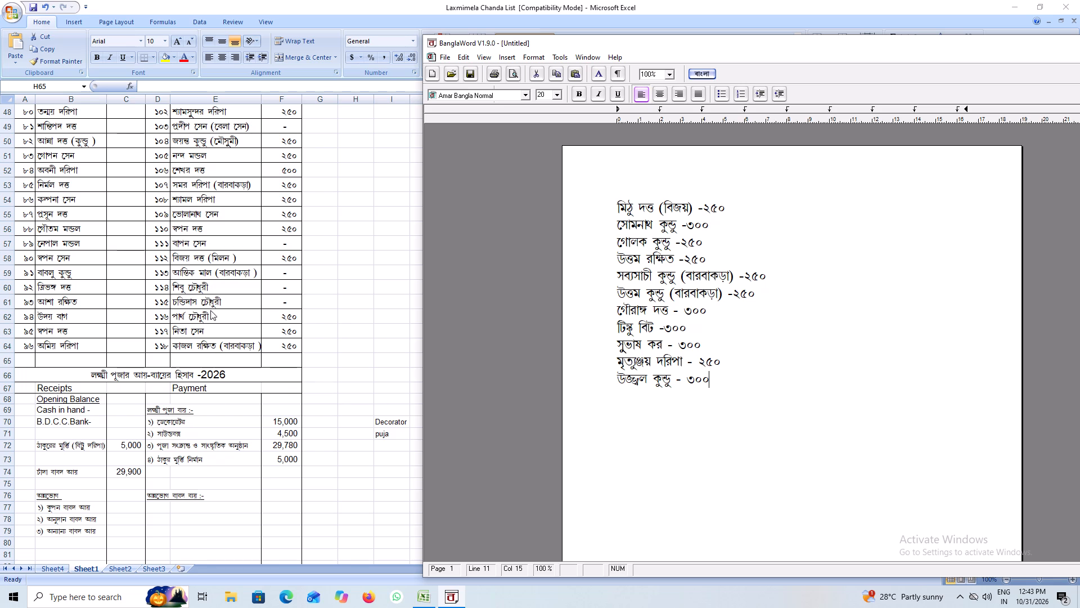
{"action": "left_click", "coordinate": [175, 302]}
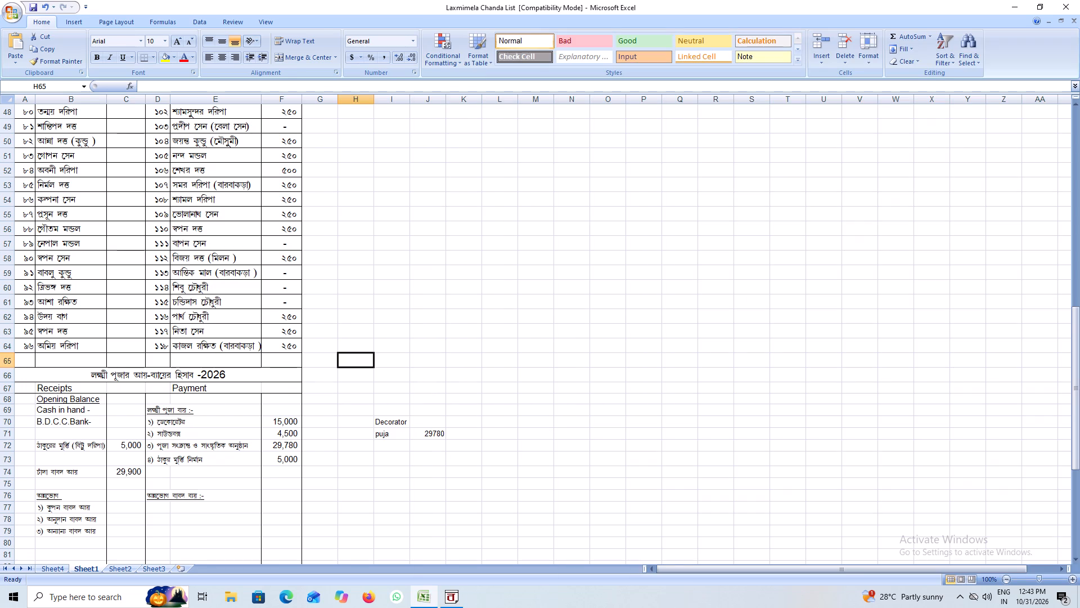
{"action": "left_click", "coordinate": [1036, 7]}
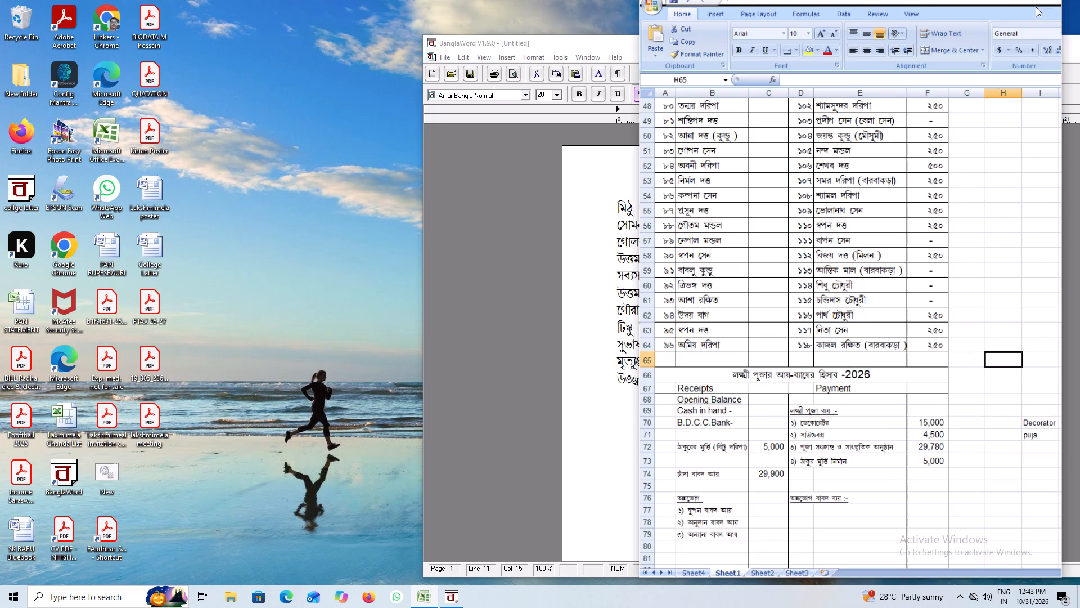
{"action": "left_click", "coordinate": [972, 3]}
{"action": "left_click_drag", "start_coordinate": [754, 45], "coordinate": [286, 50]}
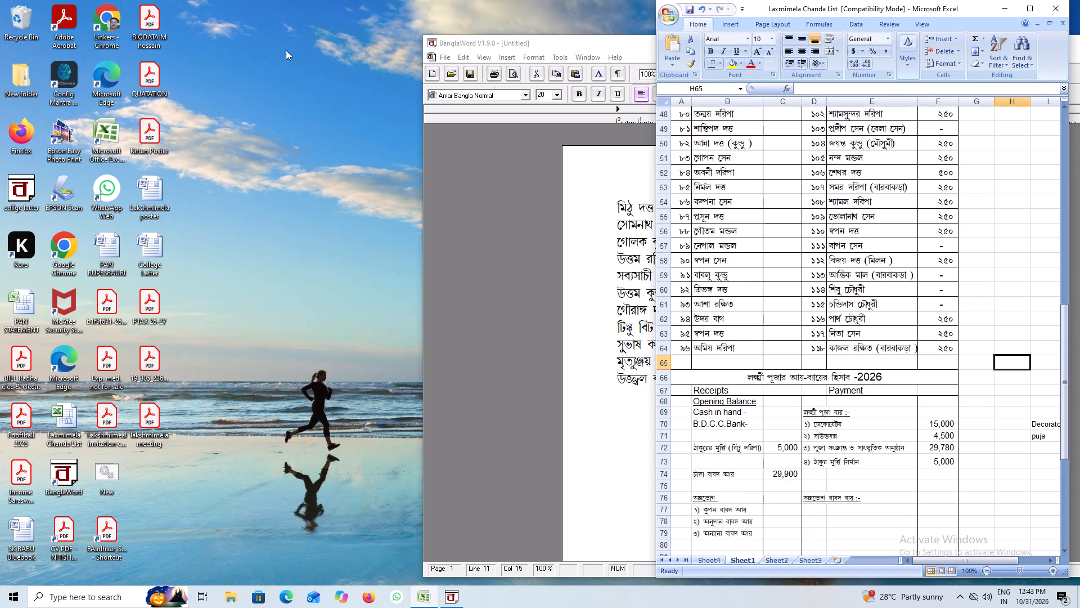
{"action": "left_click_drag", "start_coordinate": [286, 50], "coordinate": [301, 50]}
{"action": "left_click_drag", "start_coordinate": [974, 8], "coordinate": [924, 28]}
{"action": "left_click_drag", "start_coordinate": [647, 91], "coordinate": [478, 92]}
{"action": "left_click_drag", "start_coordinate": [296, 92], "coordinate": [336, 92]}
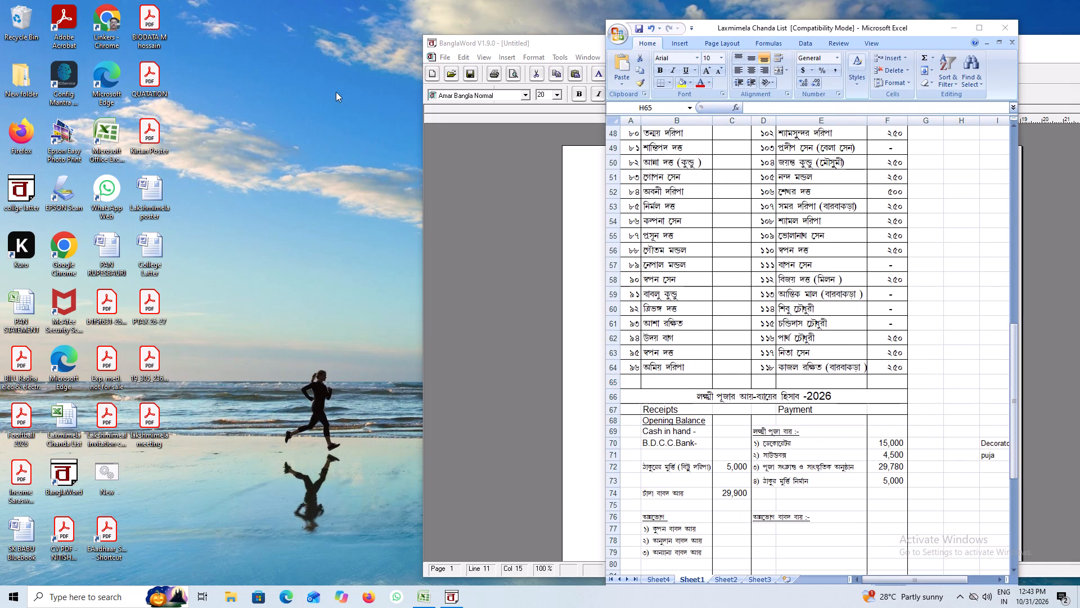
{"action": "left_click_drag", "start_coordinate": [336, 92], "coordinate": [267, 92]}
{"action": "left_click_drag", "start_coordinate": [922, 31], "coordinate": [304, 53]}
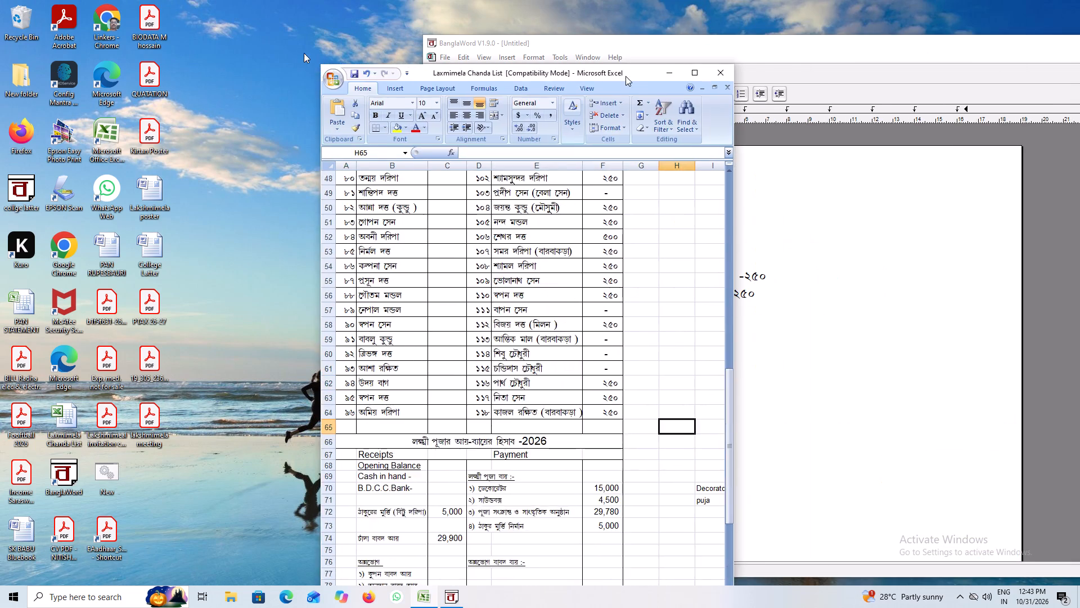
{"action": "left_click_drag", "start_coordinate": [304, 53], "coordinate": [398, 19]}
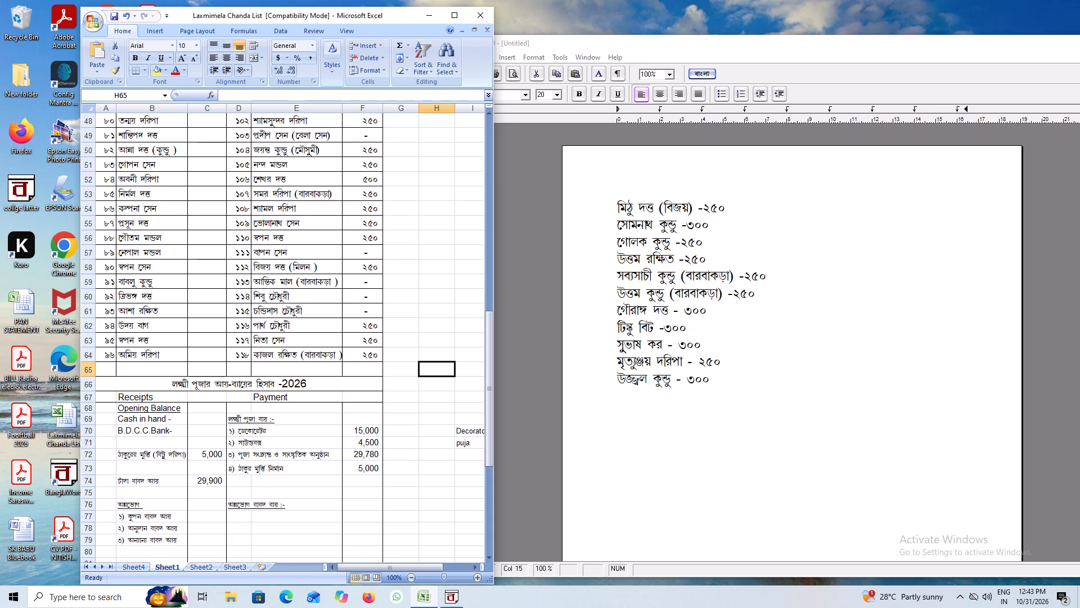
Clear the member names at serial numbers ১১৪ and ১১৫ in cells E60 and E61 of the Excel chanda list.
{"action": "left_click", "coordinate": [261, 297]}
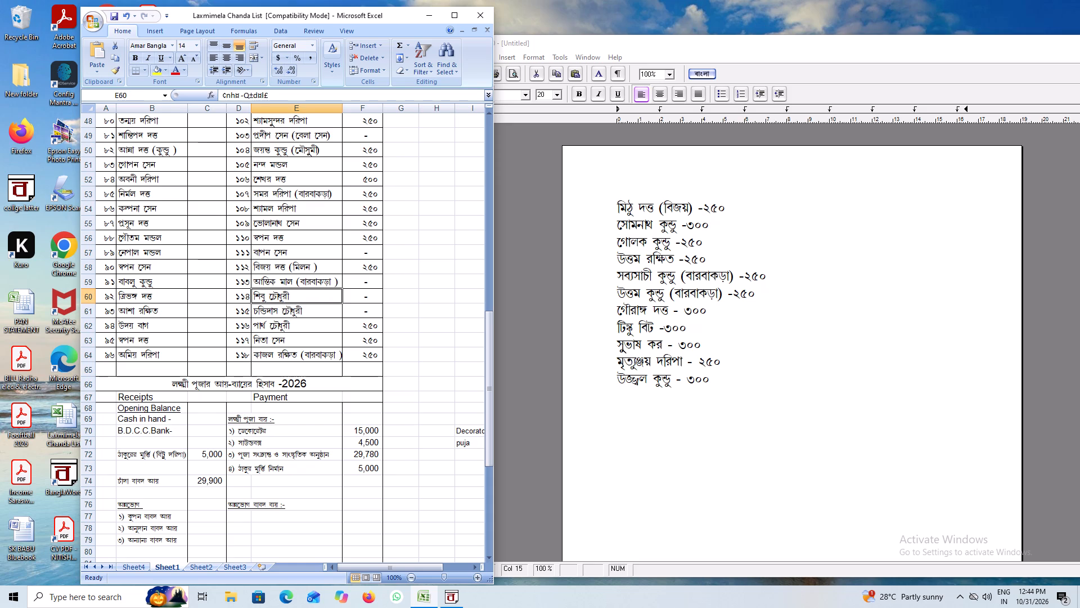
{"action": "key", "text": "Delete"}
{"action": "left_click", "coordinate": [264, 313]}
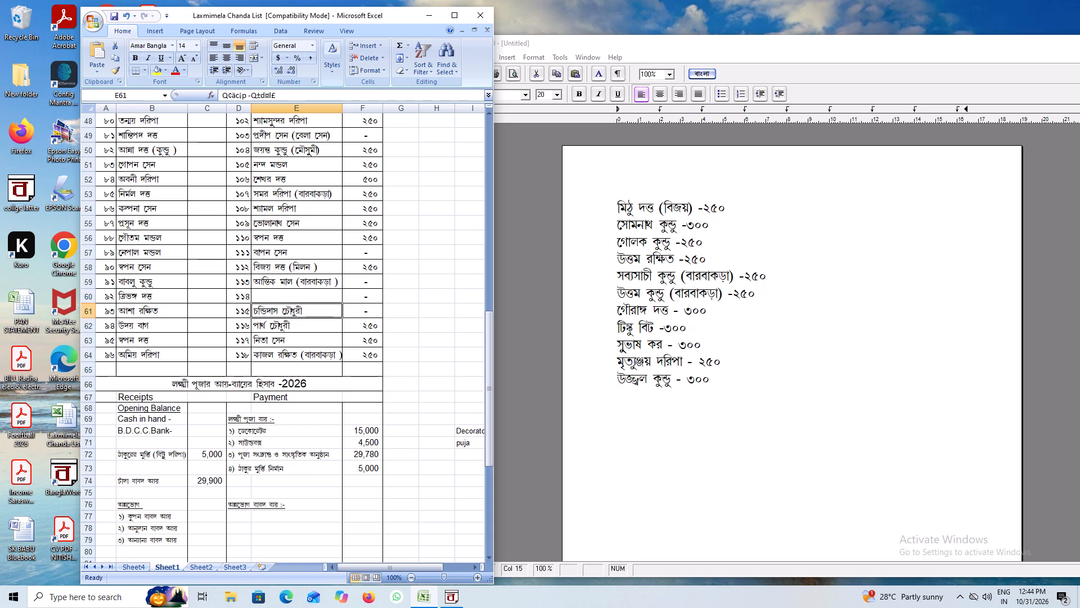
{"action": "key", "text": "Delete"}
Copy the fifth member's name, including (বারবাকড়া), from the BanglaWord list into cell E60 of the Excel sheet.
{"action": "left_click", "coordinate": [268, 296]}
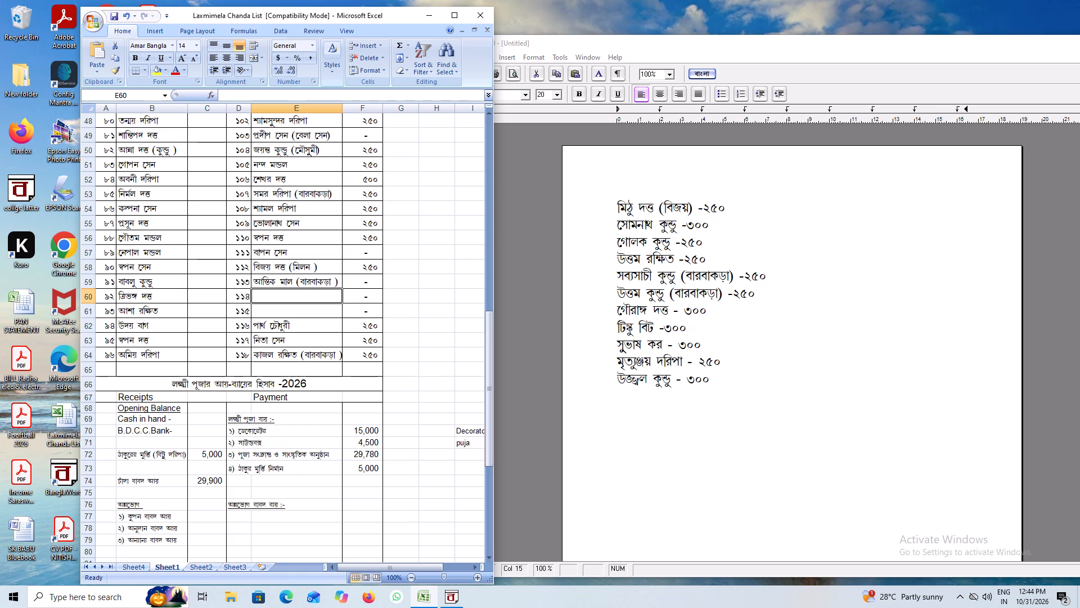
{"action": "left_click_drag", "start_coordinate": [615, 275], "coordinate": [637, 275]}
{"action": "left_click", "coordinate": [631, 276]}
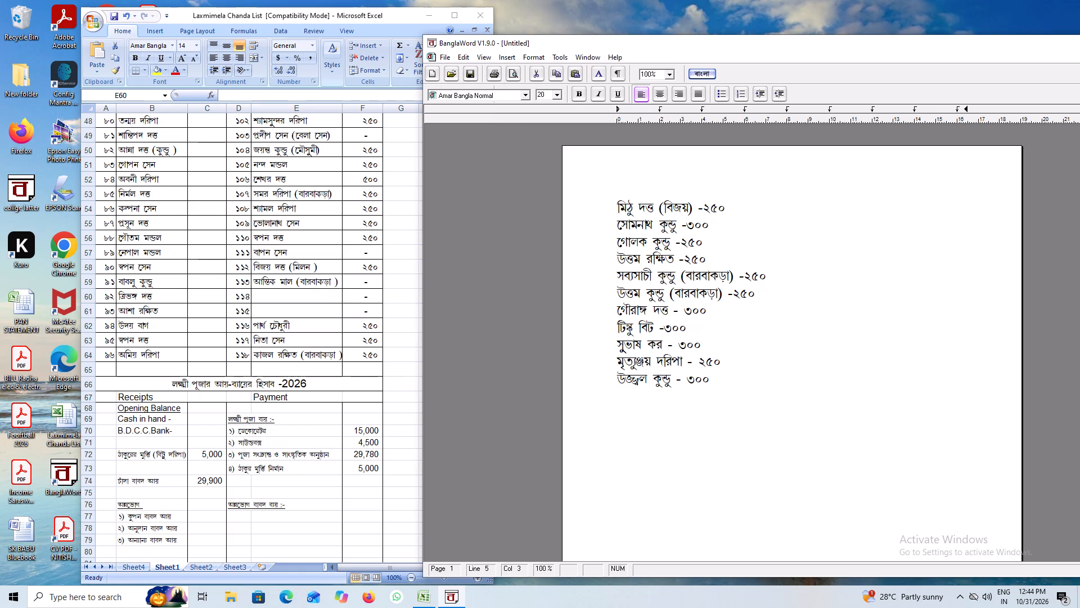
{"action": "left_click", "coordinate": [614, 274]}
{"action": "left_click", "coordinate": [625, 274]}
{"action": "left_click_drag", "start_coordinate": [636, 274], "coordinate": [698, 273]}
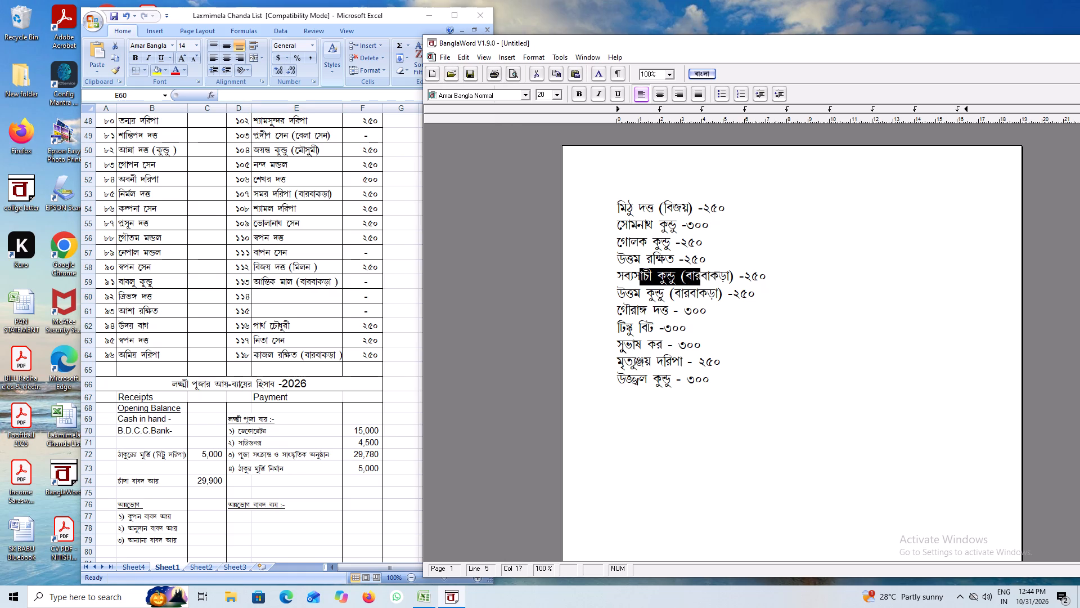
{"action": "left_click_drag", "start_coordinate": [698, 273], "coordinate": [731, 277]}
{"action": "double_click", "coordinate": [694, 271]}
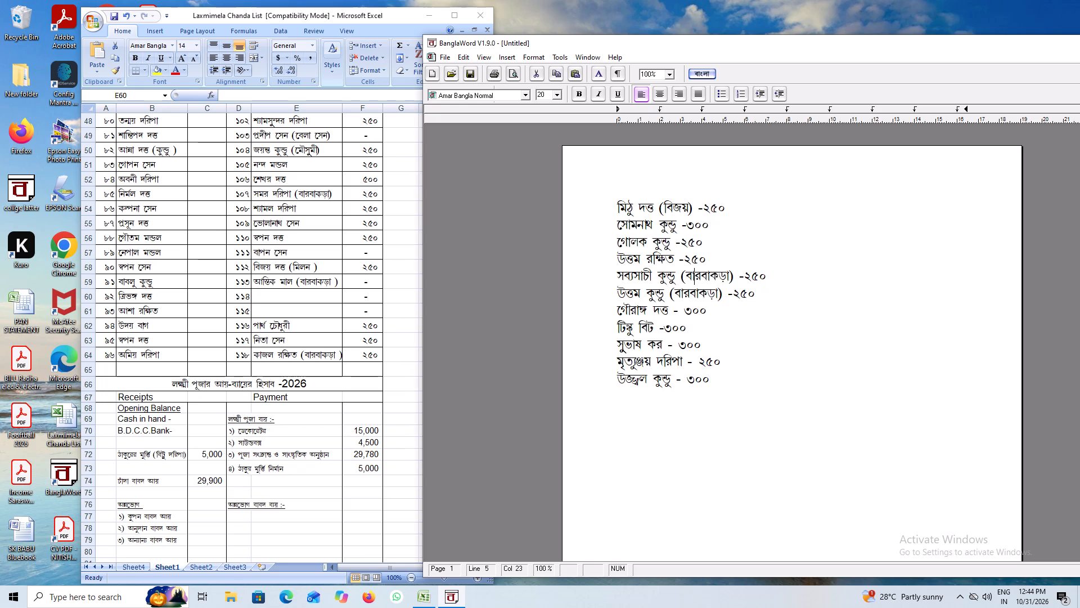
{"action": "left_click", "coordinate": [618, 274]}
{"action": "left_click_drag", "start_coordinate": [632, 271], "coordinate": [690, 275]}
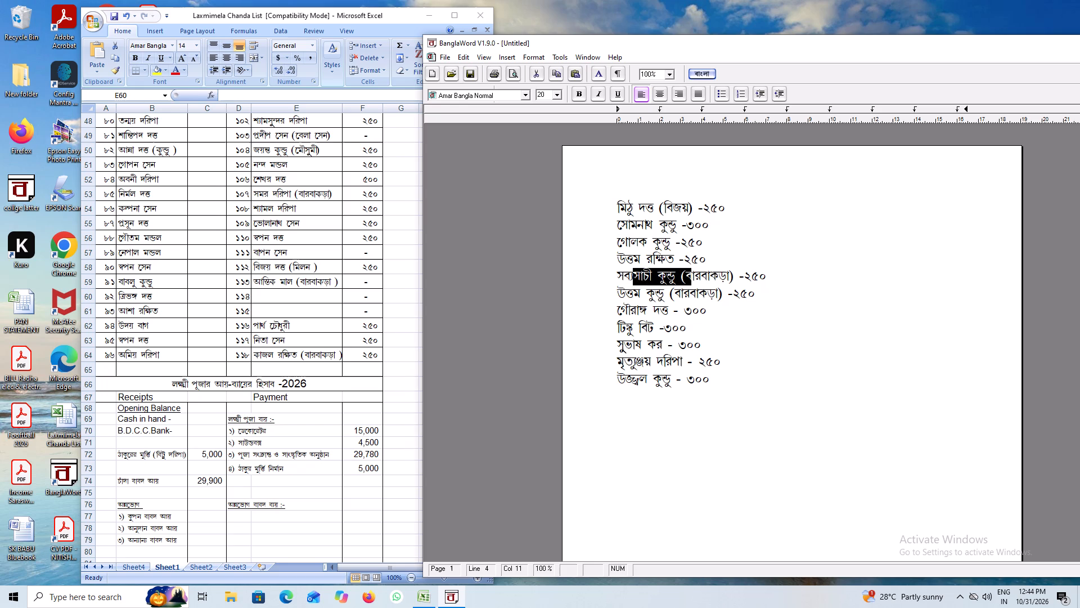
{"action": "double_click", "coordinate": [631, 281]}
{"action": "triple_click", "coordinate": [615, 278]}
{"action": "left_click", "coordinate": [618, 282]}
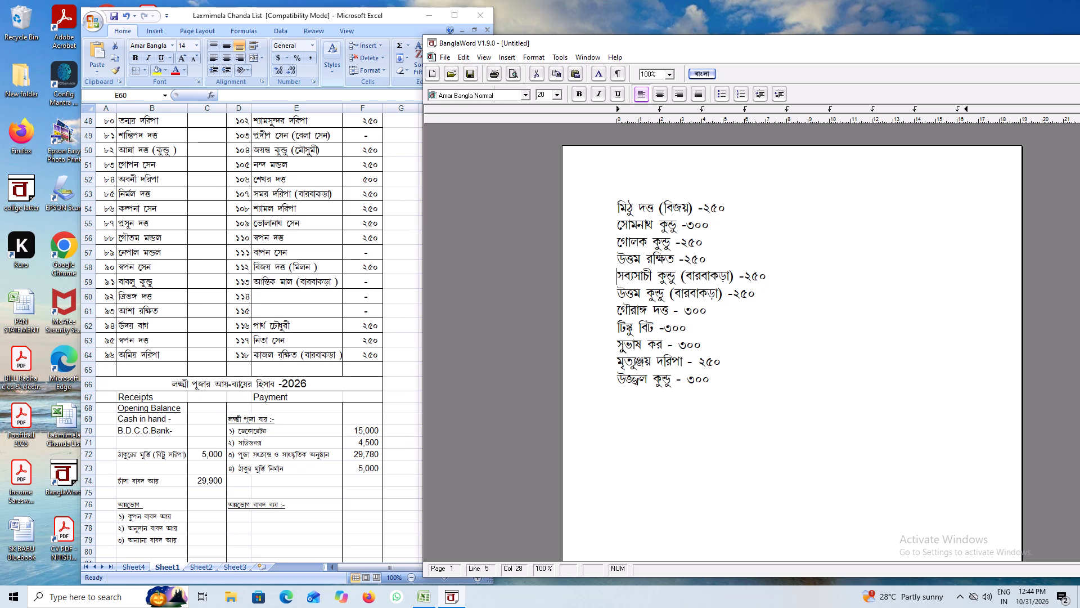
{"action": "left_click_drag", "start_coordinate": [618, 275], "coordinate": [621, 273]}
{"action": "left_click_drag", "start_coordinate": [621, 273], "coordinate": [733, 273]}
{"action": "key", "text": "ctrl+c"}
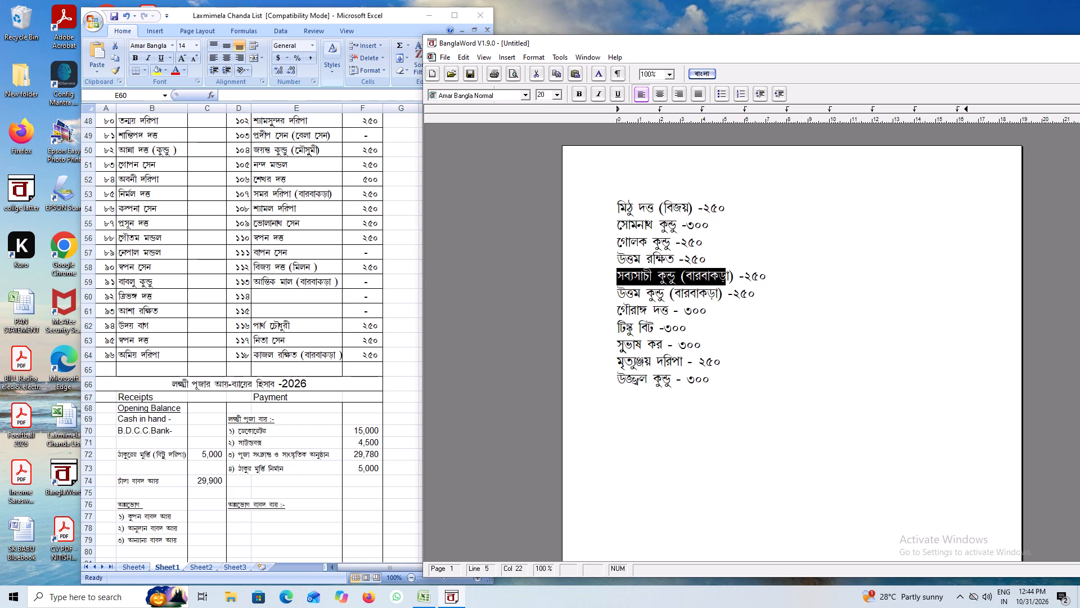
{"action": "left_click", "coordinate": [262, 295]}
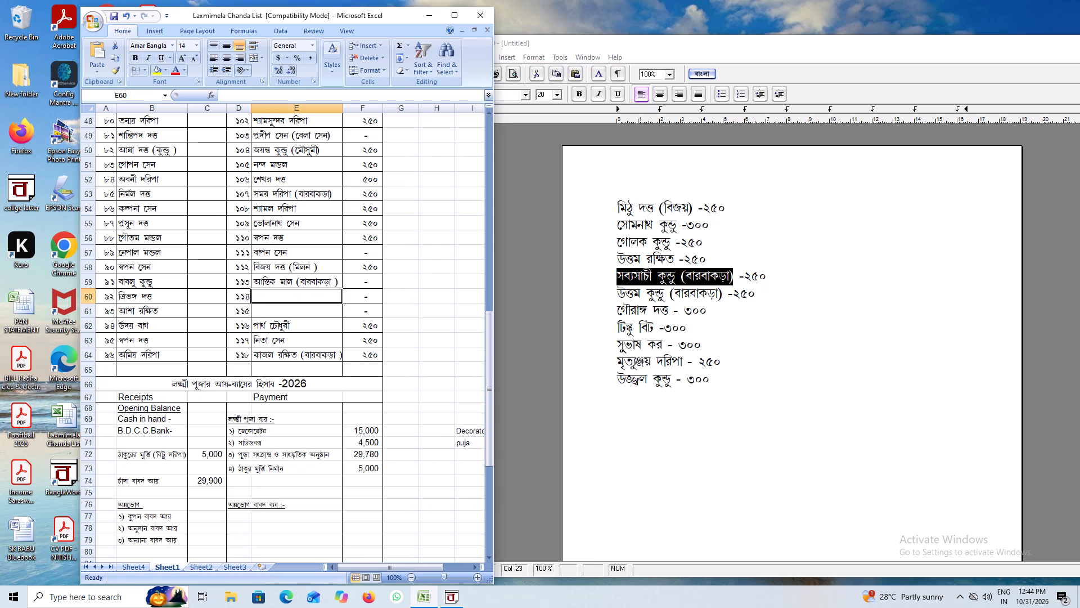
{"action": "key", "text": "ctrl+v"}
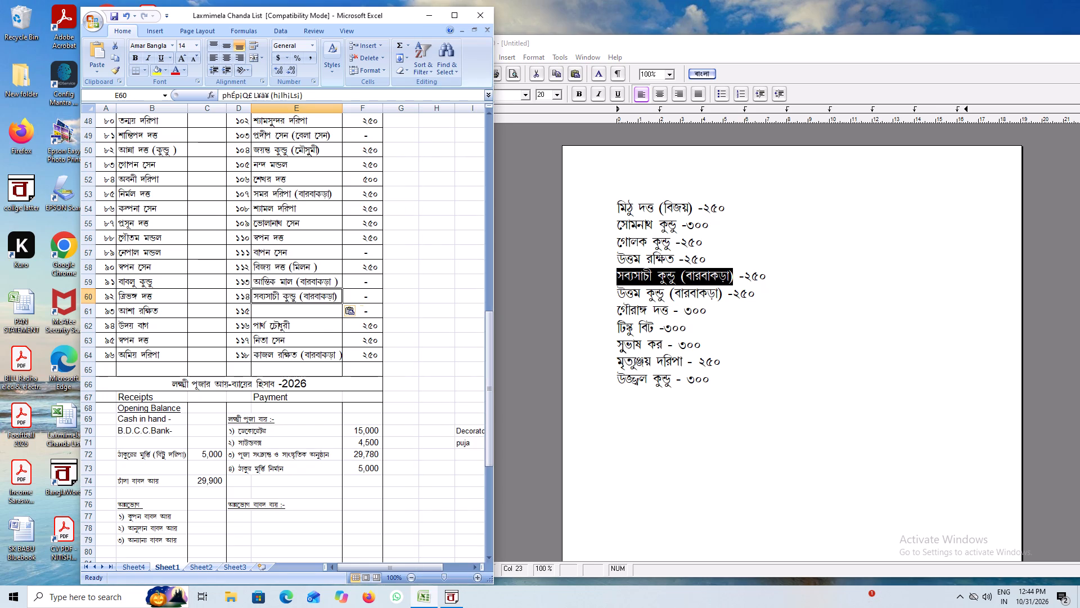
Enter the chanda amount 250 for serial number ১১৪ in cell F60.
{"action": "left_click", "coordinate": [371, 295]}
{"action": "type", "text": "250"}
Copy the sixth member's name, including (বারবাকড়া), from the BanglaWord list into cell E61 of the Excel chanda list.
{"action": "left_click", "coordinate": [782, 398]}
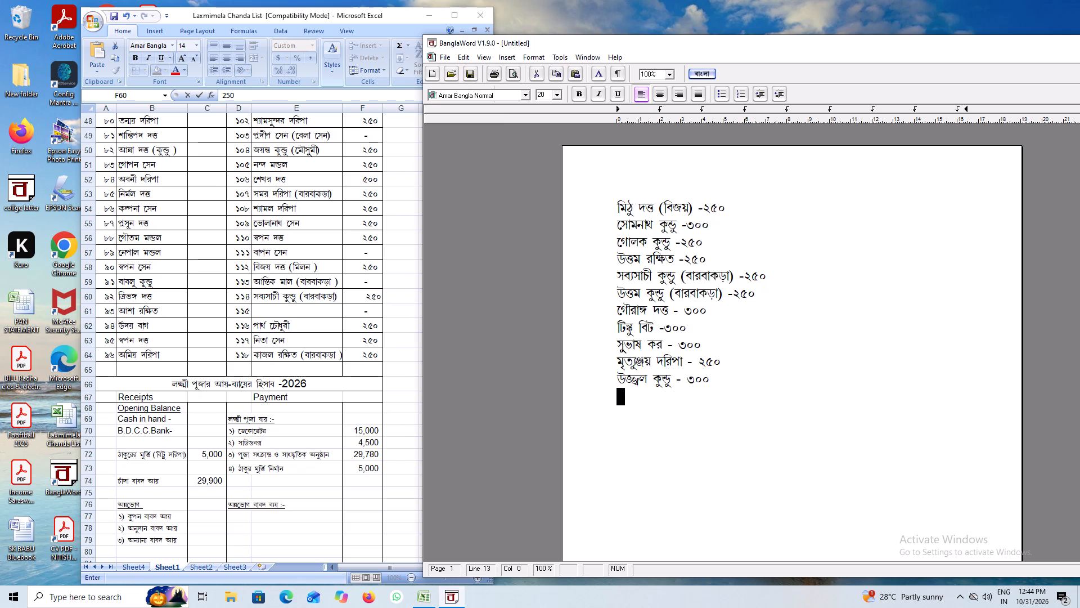
{"action": "left_click_drag", "start_coordinate": [617, 290], "coordinate": [757, 290]}
{"action": "left_click", "coordinate": [705, 297]}
{"action": "left_click", "coordinate": [615, 290]}
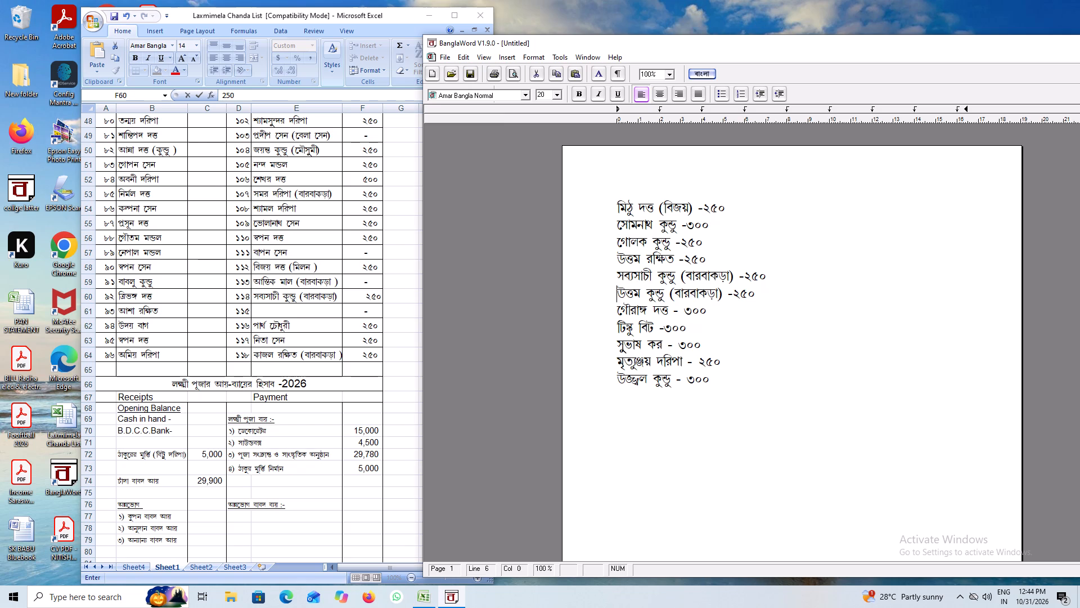
{"action": "left_click_drag", "start_coordinate": [619, 289], "coordinate": [650, 293]}
{"action": "double_click", "coordinate": [631, 290]}
{"action": "double_click", "coordinate": [615, 289]}
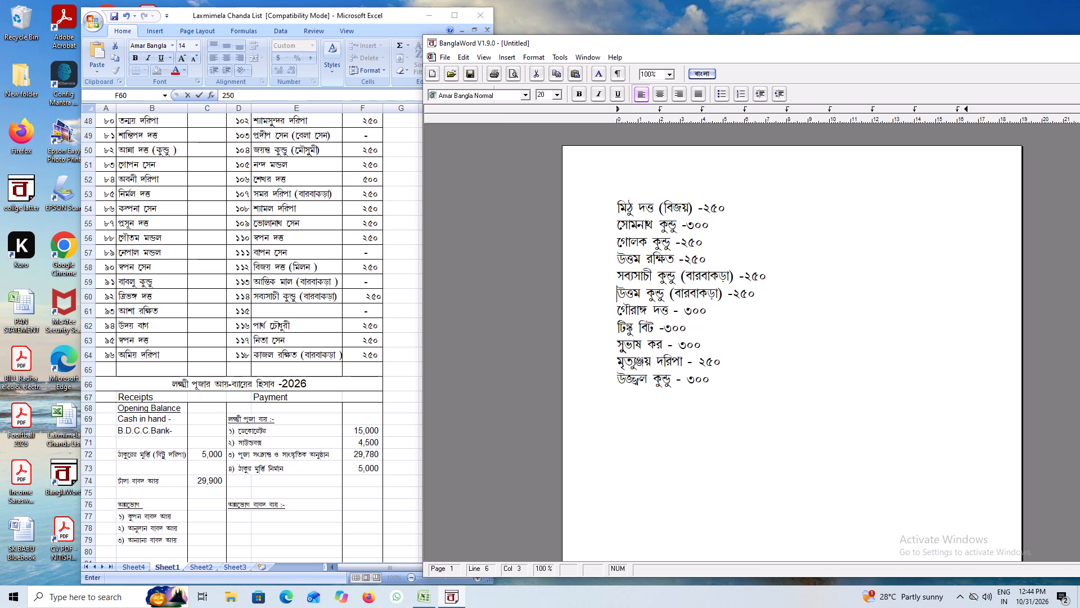
{"action": "left_click", "coordinate": [618, 289]}
{"action": "left_click_drag", "start_coordinate": [618, 289], "coordinate": [703, 299]}
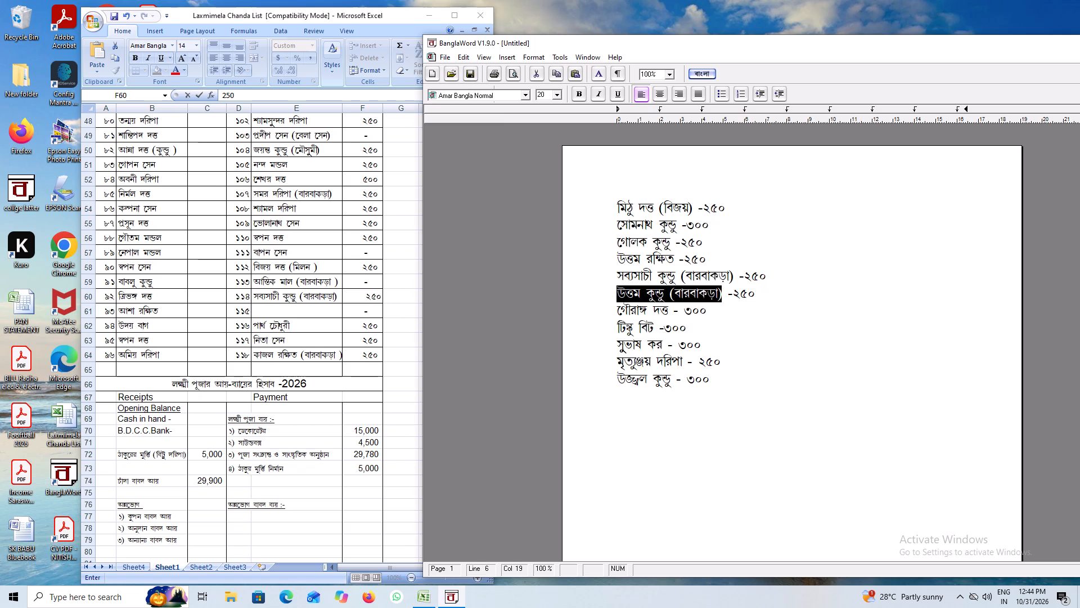
{"action": "key", "text": "ctrl+c"}
{"action": "left_click", "coordinate": [272, 307]}
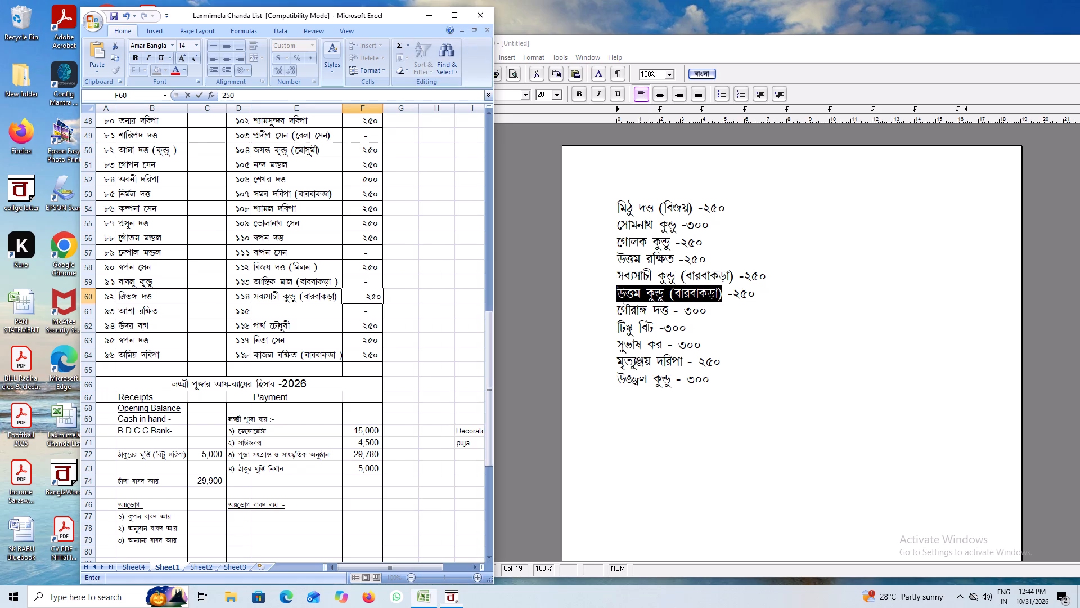
{"action": "left_click", "coordinate": [262, 310]}
{"action": "key", "text": "ctrl+v"}
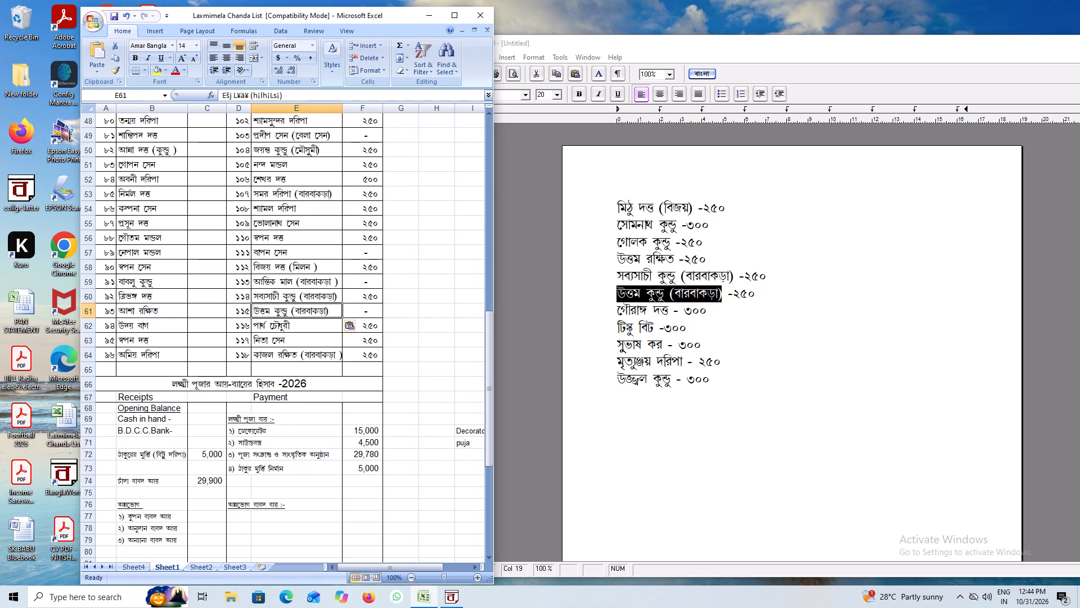
Enter the chanda amount 250 for serial number ১১৫ in cell F61.
{"action": "double_click", "coordinate": [371, 311]}
{"action": "left_click_drag", "start_coordinate": [789, 375], "coordinate": [773, 377]}
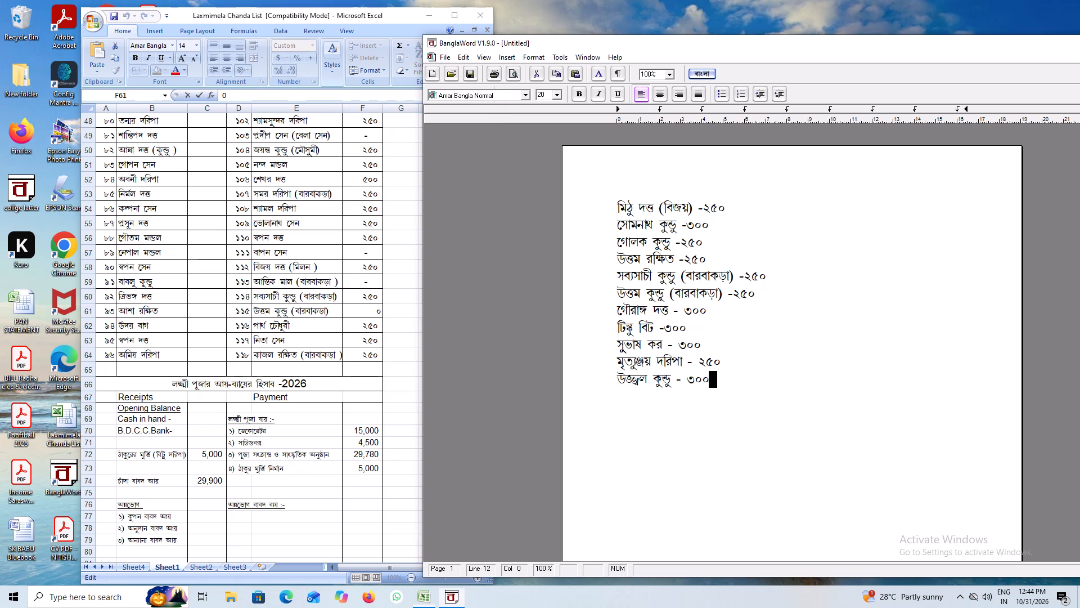
{"action": "left_click", "coordinate": [368, 315]}
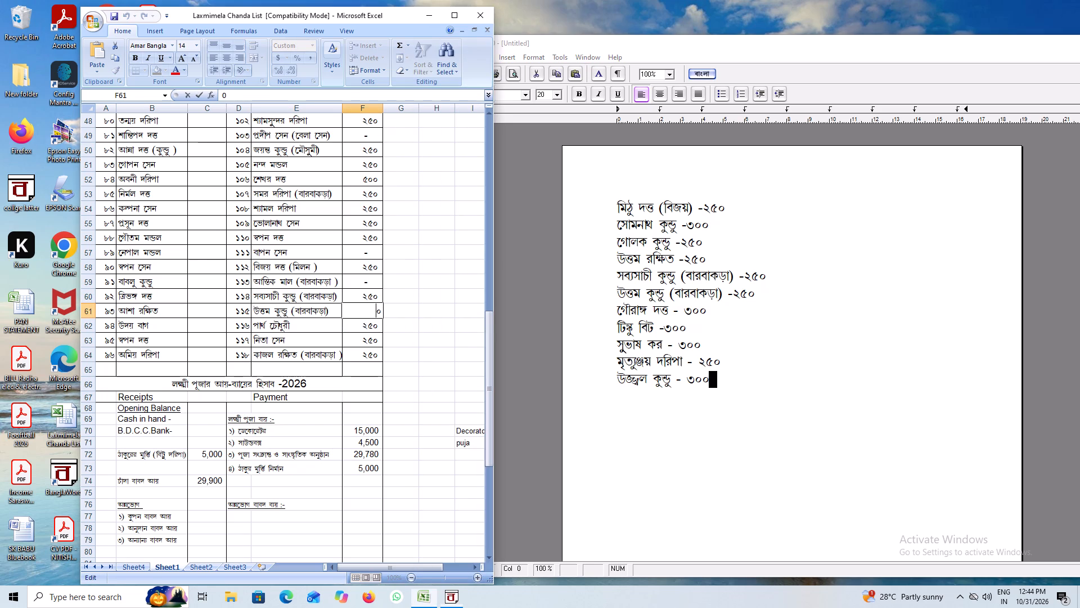
{"action": "left_click", "coordinate": [381, 309]}
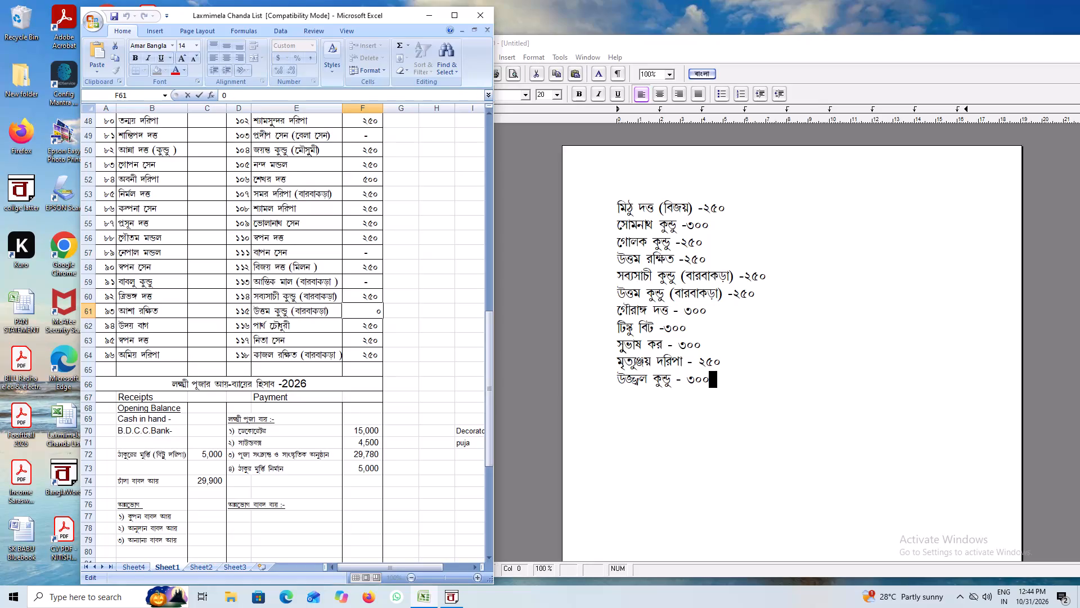
{"action": "key", "text": "BackSpace"}
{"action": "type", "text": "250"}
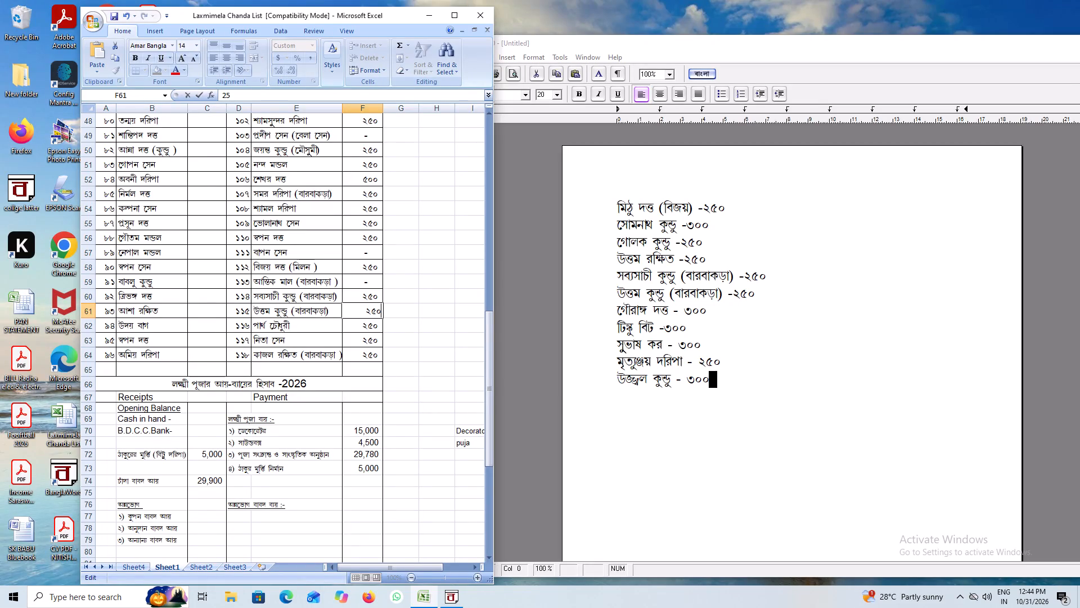
{"action": "left_click", "coordinate": [421, 342]}
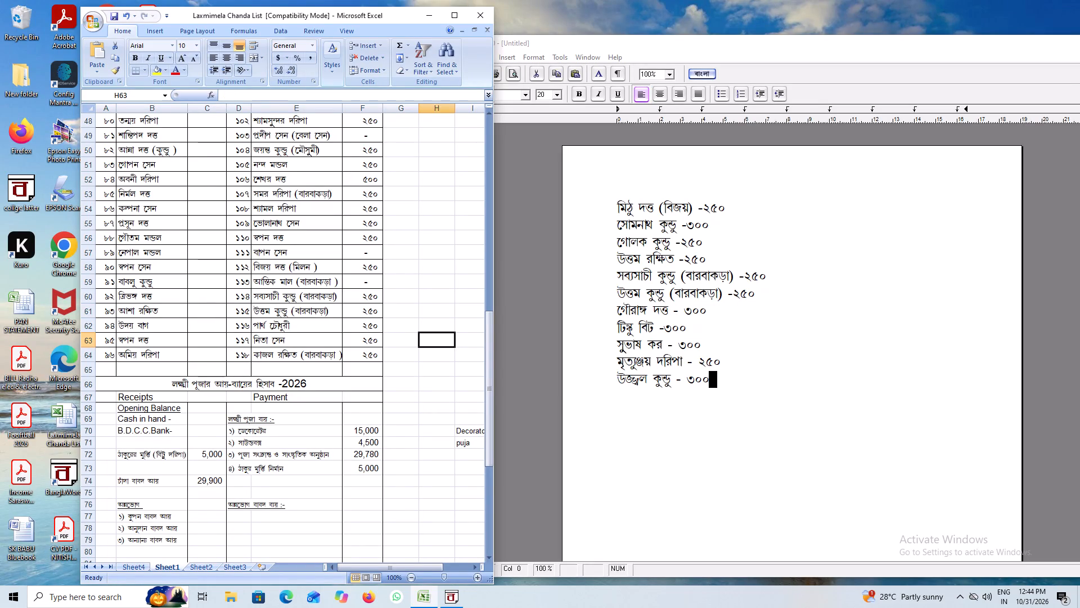
Enter chanda amounts 250, 250 and 300 for serial numbers ৭৫ to ৭৭ in cells C43 to C45.
{"action": "scroll", "coordinate": [220, 365], "scroll_direction": "up", "scroll_amount": 4}
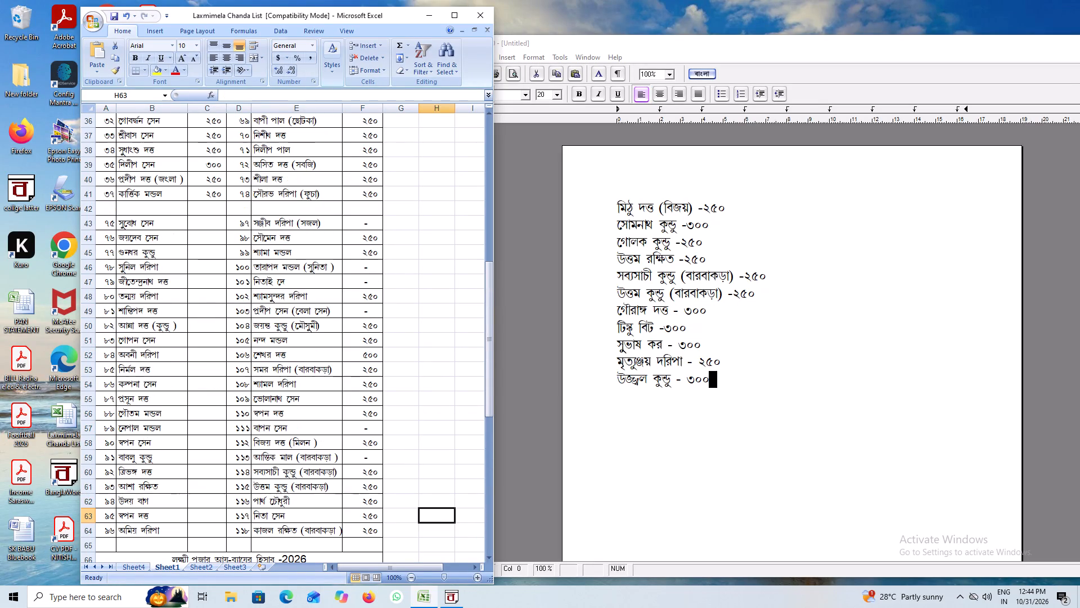
{"action": "scroll", "coordinate": [220, 350], "scroll_direction": "up", "scroll_amount": 8}
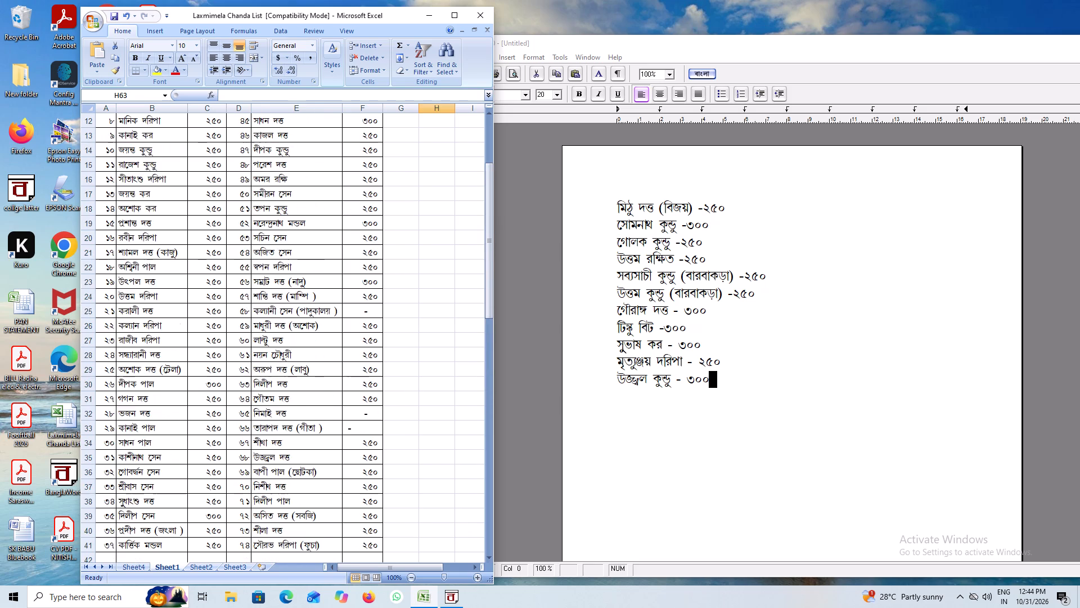
{"action": "scroll", "coordinate": [223, 350], "scroll_direction": "up", "scroll_amount": 3}
{"action": "scroll", "coordinate": [223, 350], "scroll_direction": "down", "scroll_amount": 12}
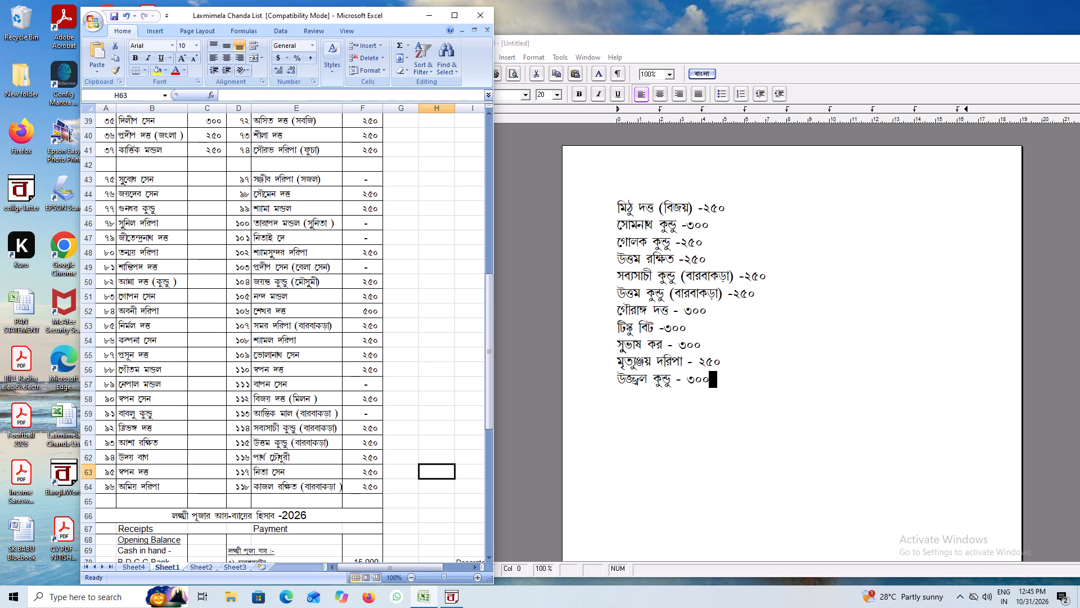
{"action": "left_click", "coordinate": [206, 180]}
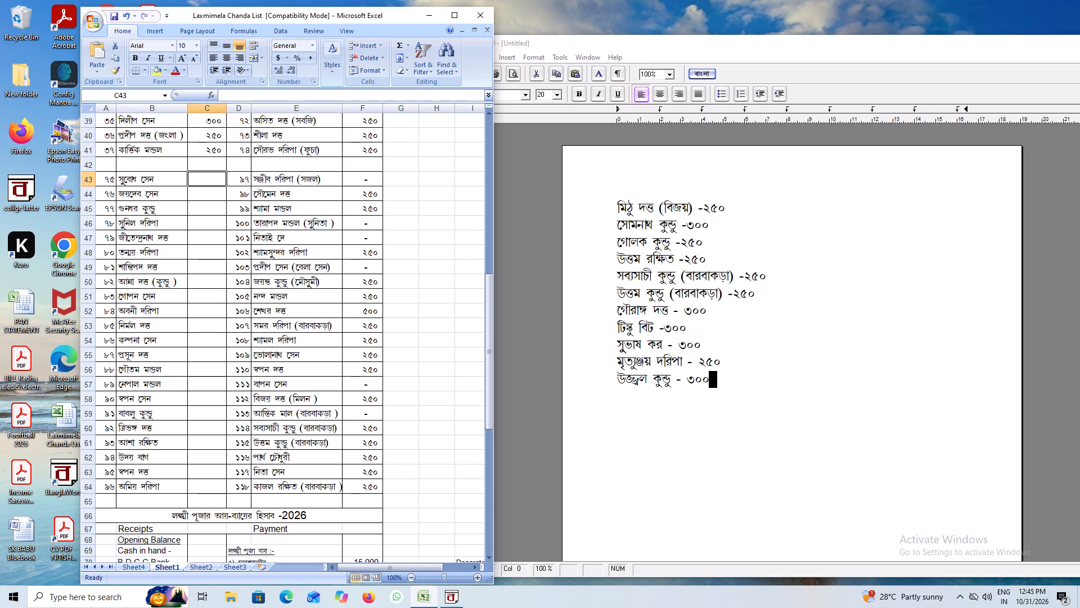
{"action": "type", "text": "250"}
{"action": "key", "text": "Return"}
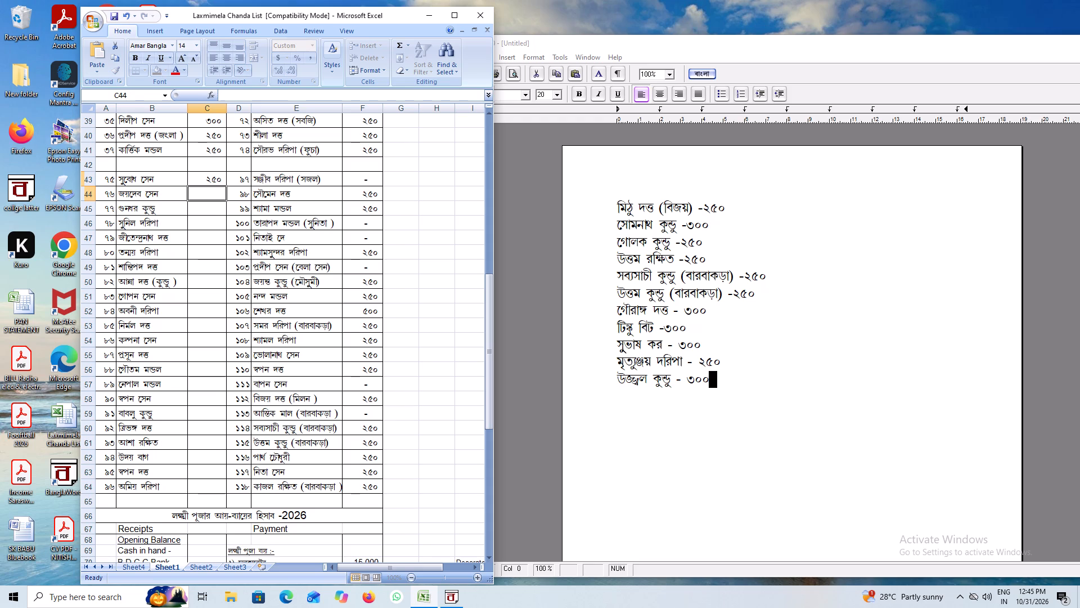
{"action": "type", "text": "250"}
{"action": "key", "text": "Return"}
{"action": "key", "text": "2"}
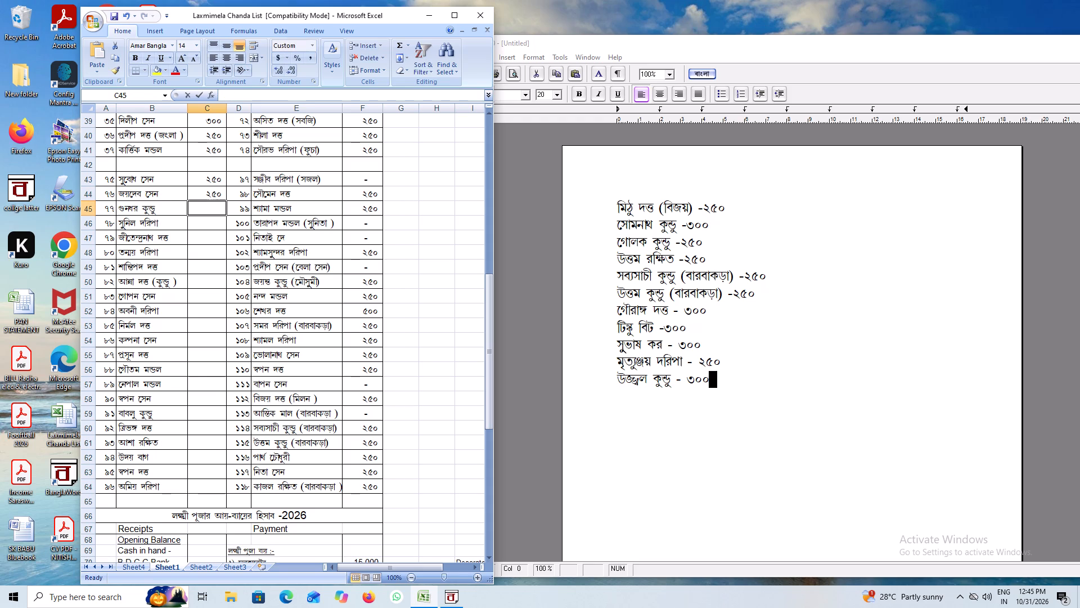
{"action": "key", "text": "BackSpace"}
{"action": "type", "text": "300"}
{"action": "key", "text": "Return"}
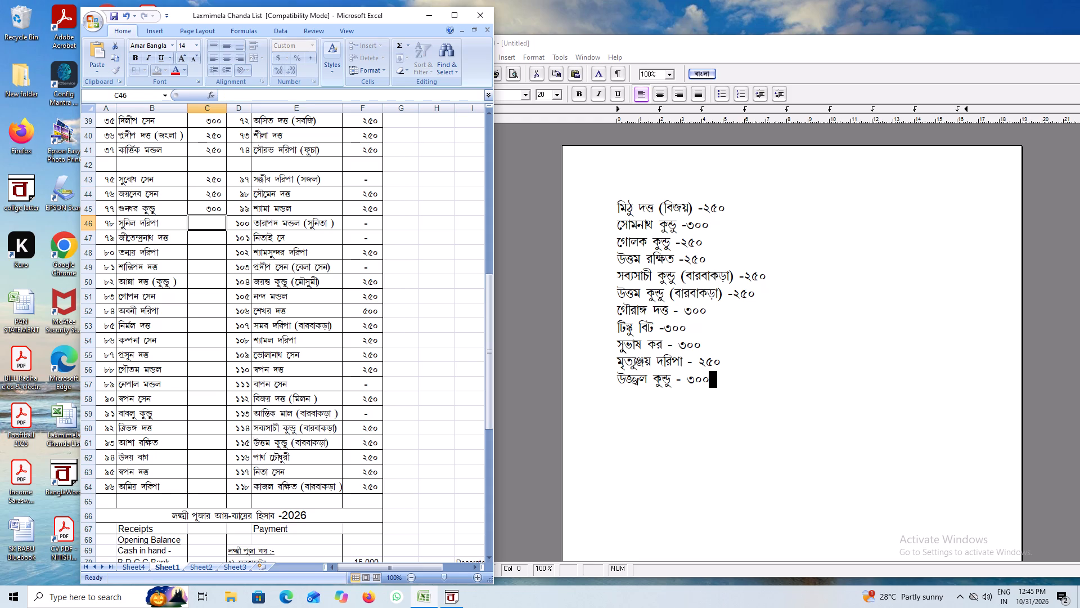
Enter the chanda amount 250 for each of serial numbers ৭৮ to ৮২ in cells C46 to C50.
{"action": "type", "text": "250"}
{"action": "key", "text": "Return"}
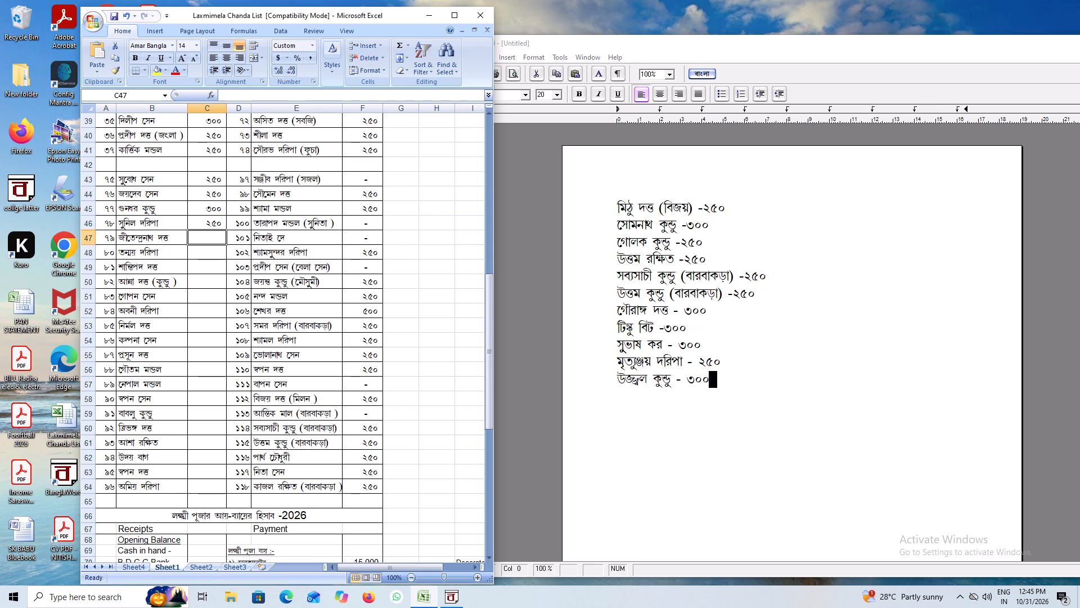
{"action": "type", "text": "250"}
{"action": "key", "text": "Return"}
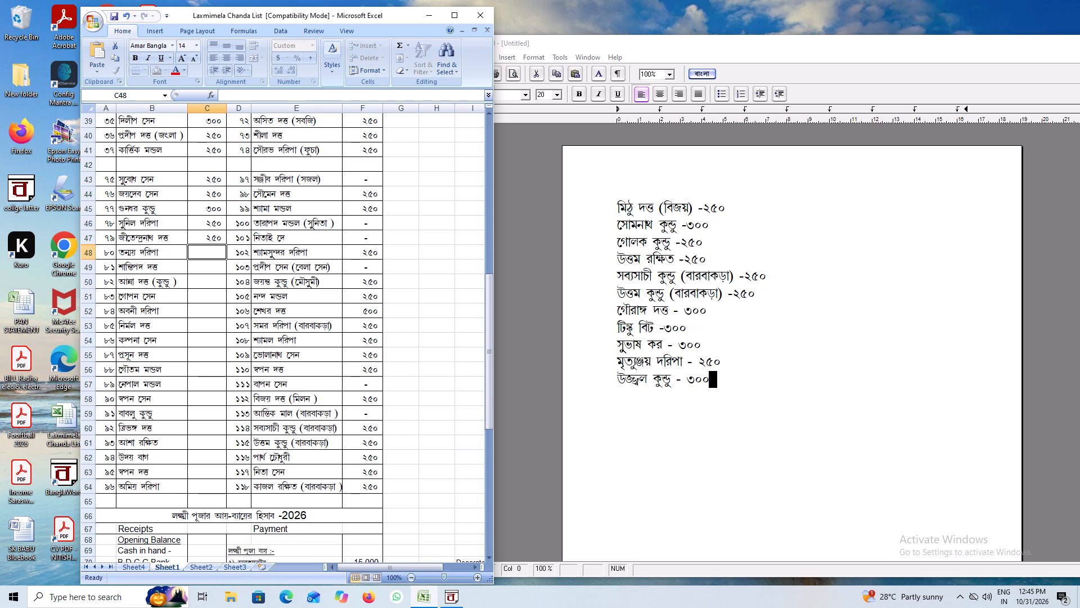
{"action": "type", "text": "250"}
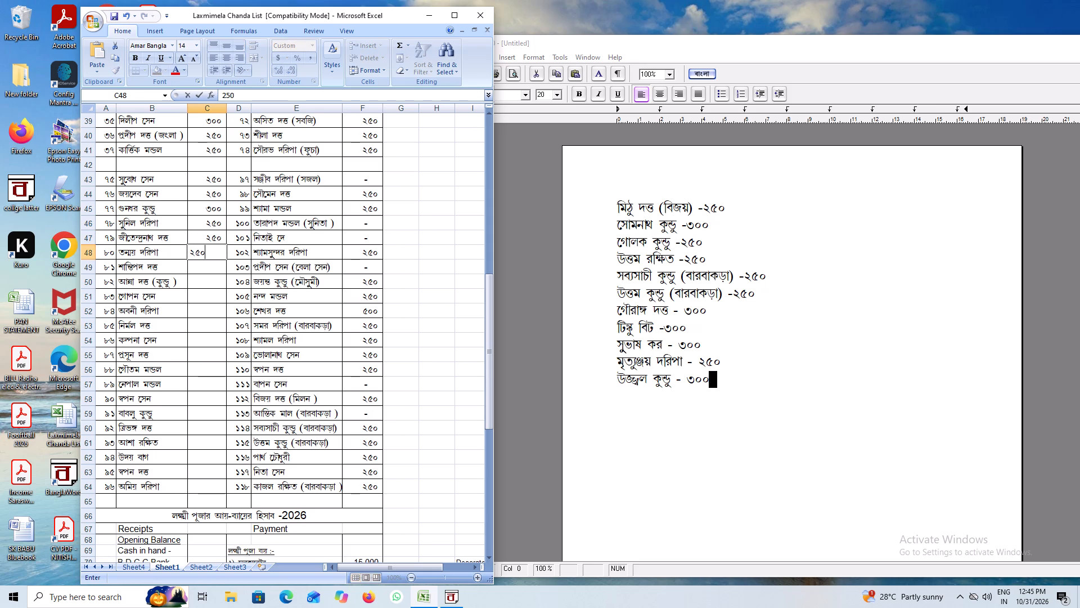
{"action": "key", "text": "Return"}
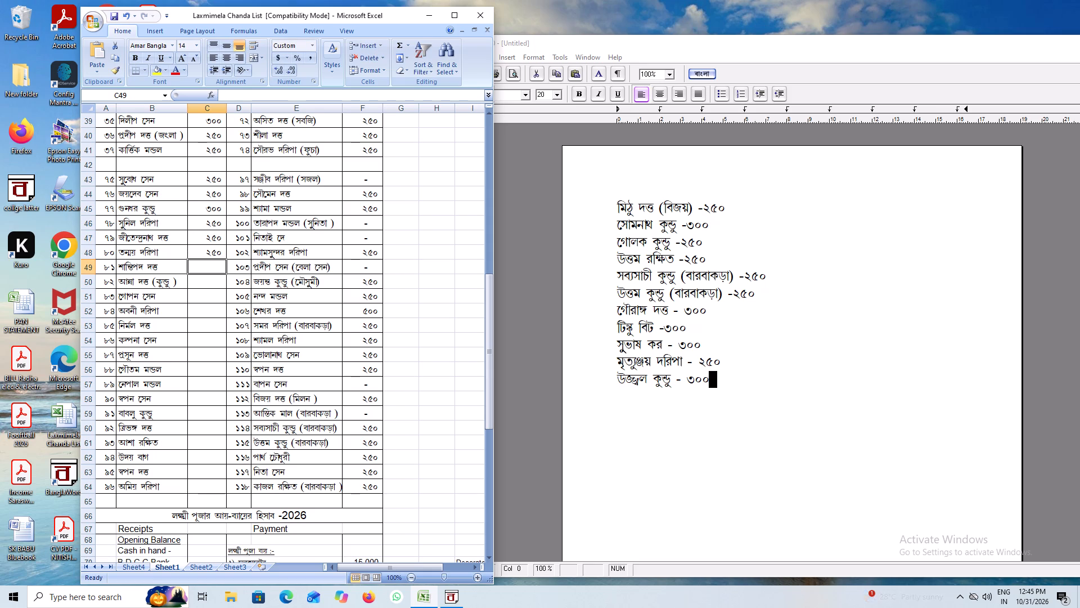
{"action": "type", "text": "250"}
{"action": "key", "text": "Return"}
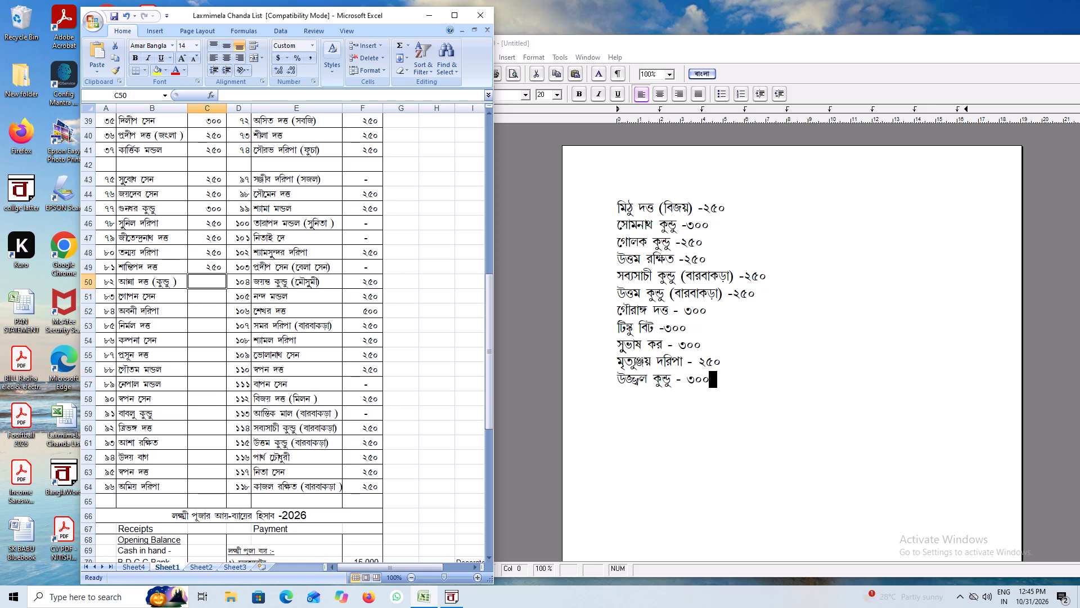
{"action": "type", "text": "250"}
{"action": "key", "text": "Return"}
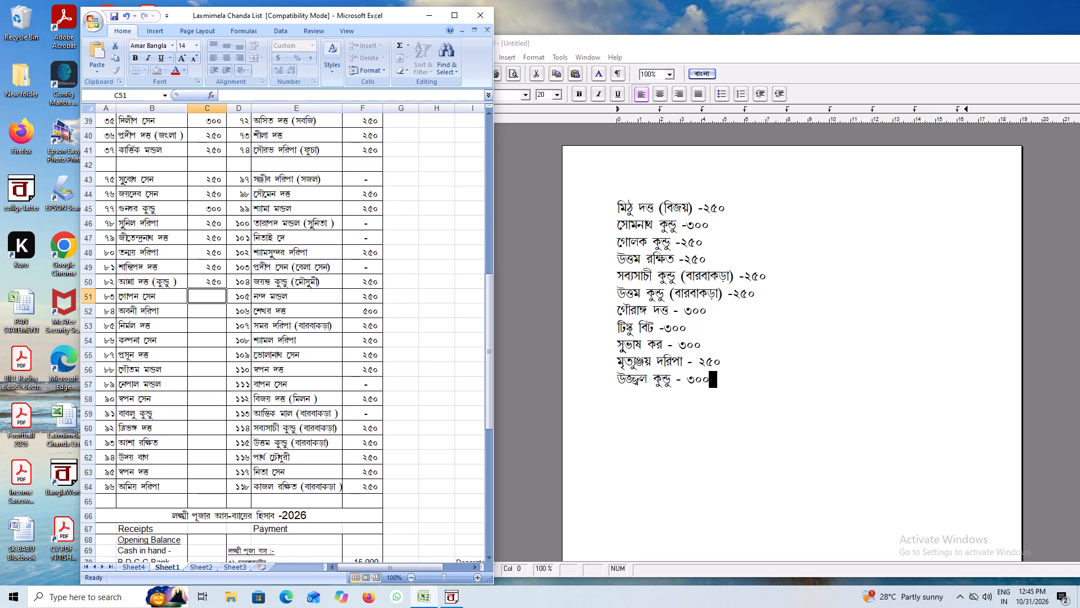
Enter the chanda amount 250 for each of serial numbers ৮৩ to ৮৭ in cells C51 to C55.
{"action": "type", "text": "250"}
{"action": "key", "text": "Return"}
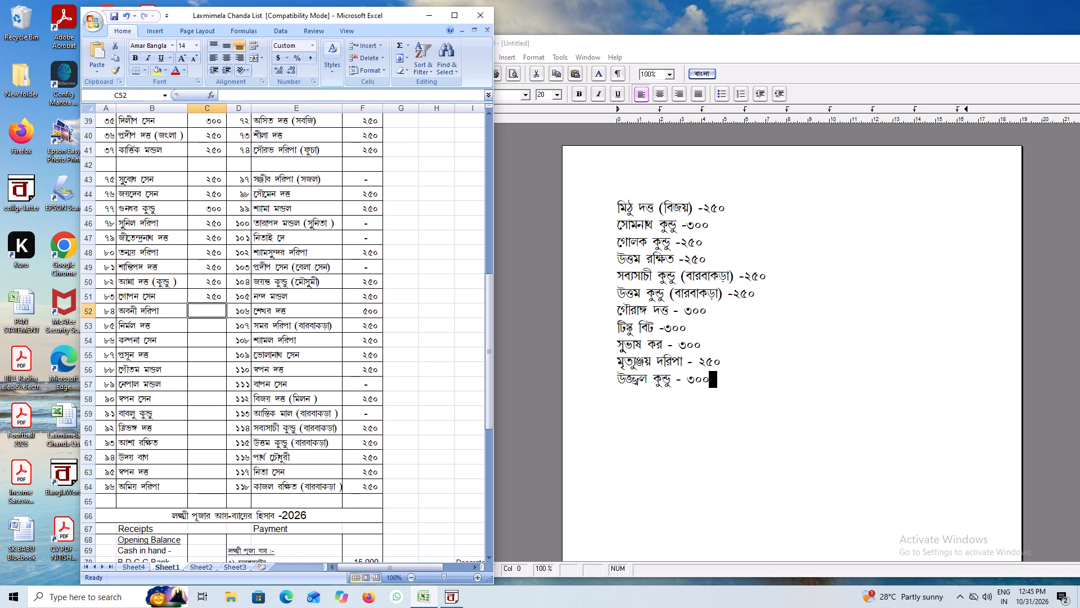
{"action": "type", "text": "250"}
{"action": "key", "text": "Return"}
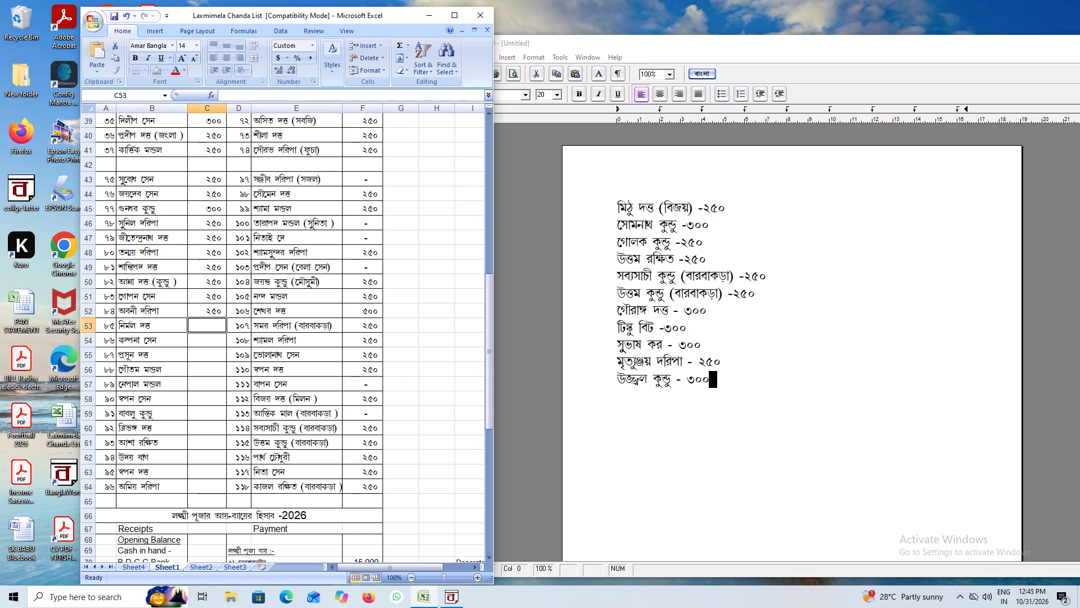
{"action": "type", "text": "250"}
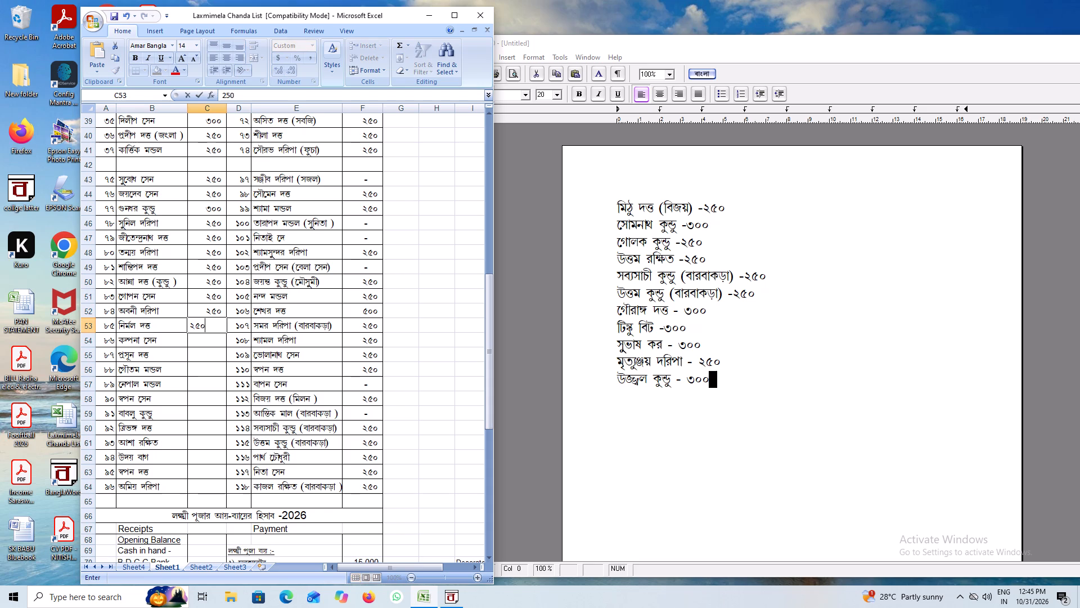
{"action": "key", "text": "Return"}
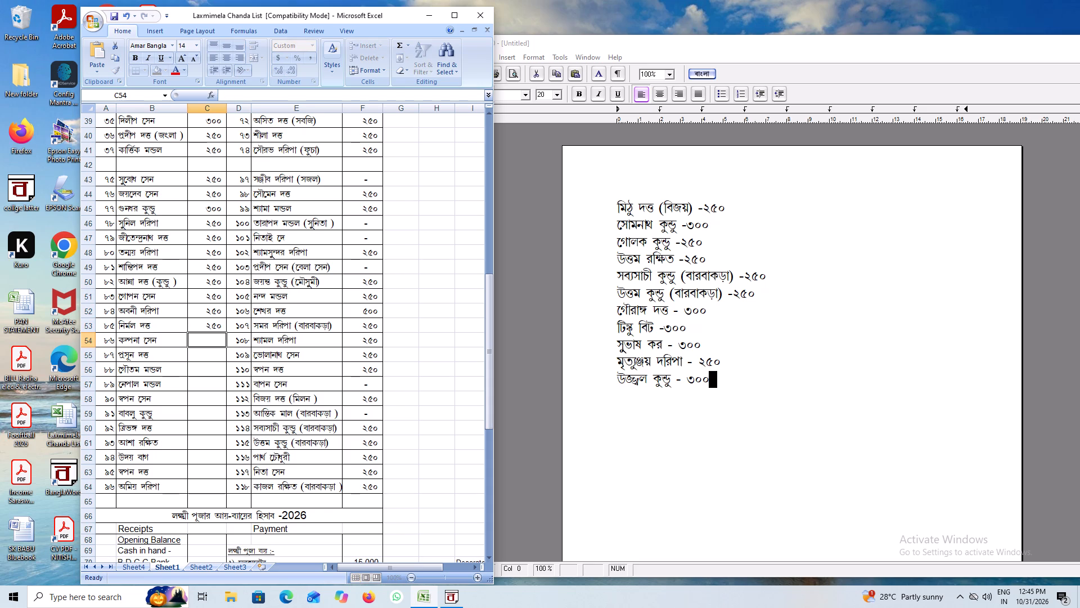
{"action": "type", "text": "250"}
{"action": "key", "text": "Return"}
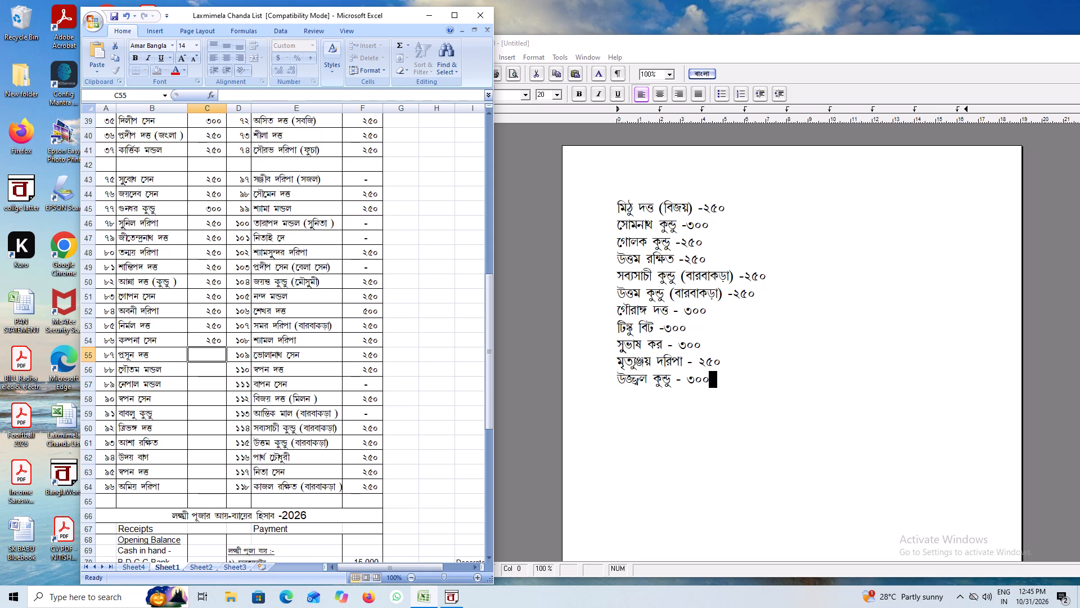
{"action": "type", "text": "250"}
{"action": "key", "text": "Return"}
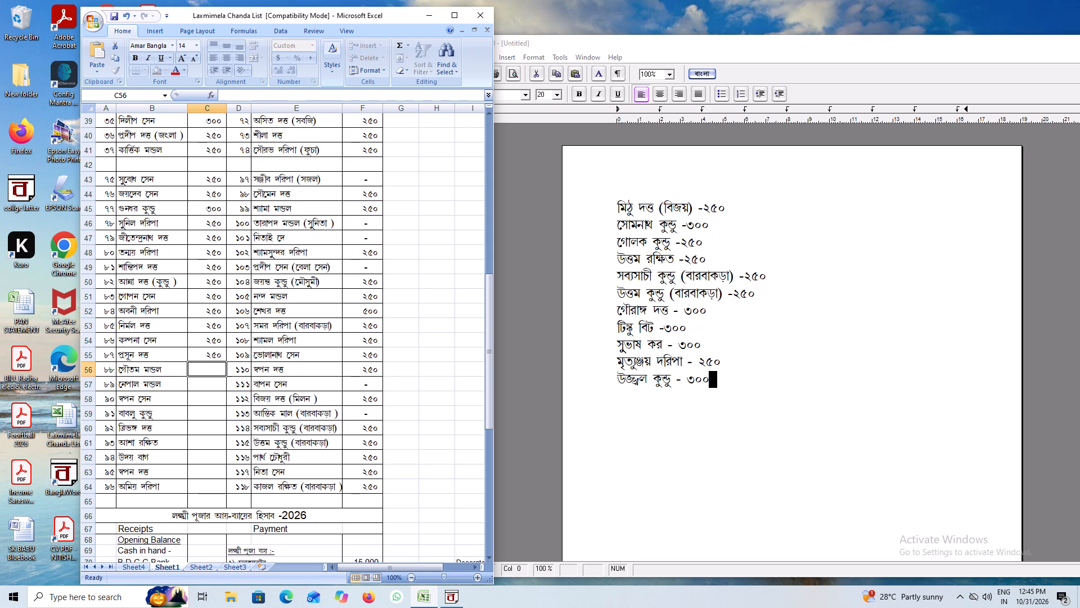
Enter the chanda amount 250 for each of serial numbers ৮৮ to ৯২ in cells C56 to C60.
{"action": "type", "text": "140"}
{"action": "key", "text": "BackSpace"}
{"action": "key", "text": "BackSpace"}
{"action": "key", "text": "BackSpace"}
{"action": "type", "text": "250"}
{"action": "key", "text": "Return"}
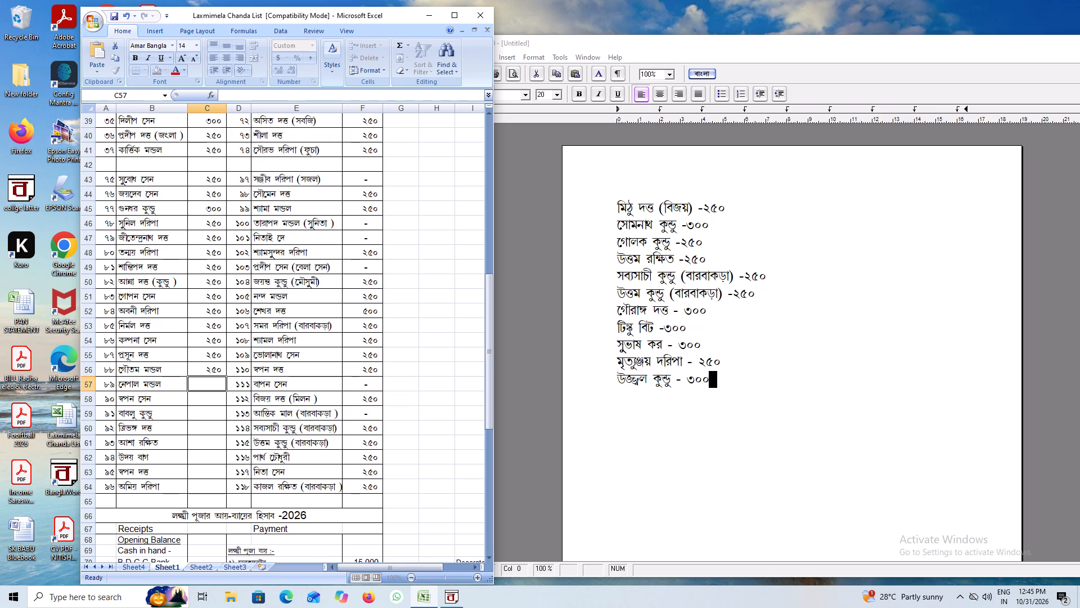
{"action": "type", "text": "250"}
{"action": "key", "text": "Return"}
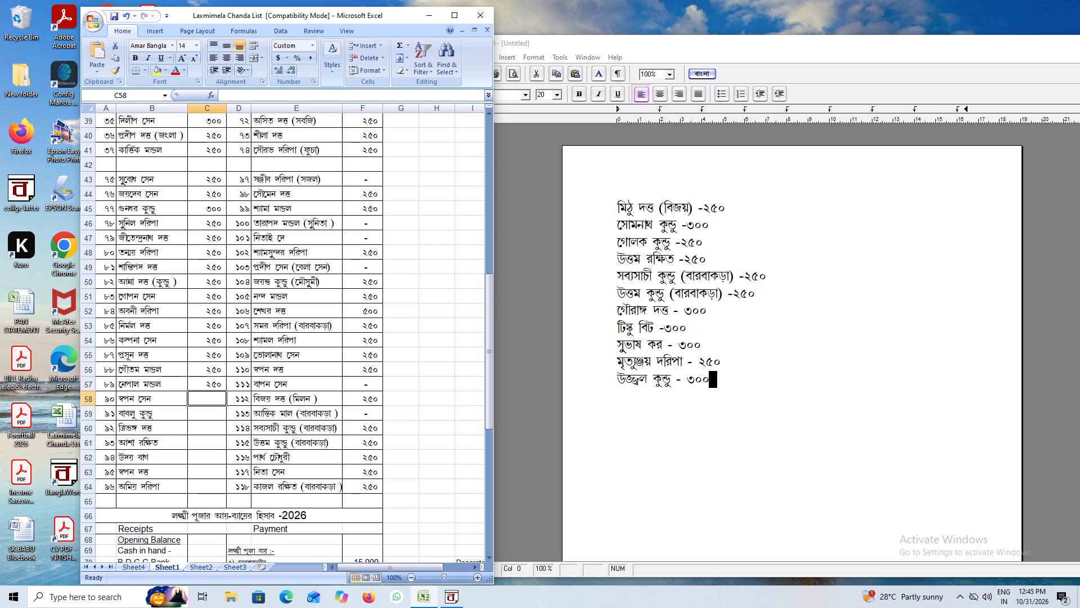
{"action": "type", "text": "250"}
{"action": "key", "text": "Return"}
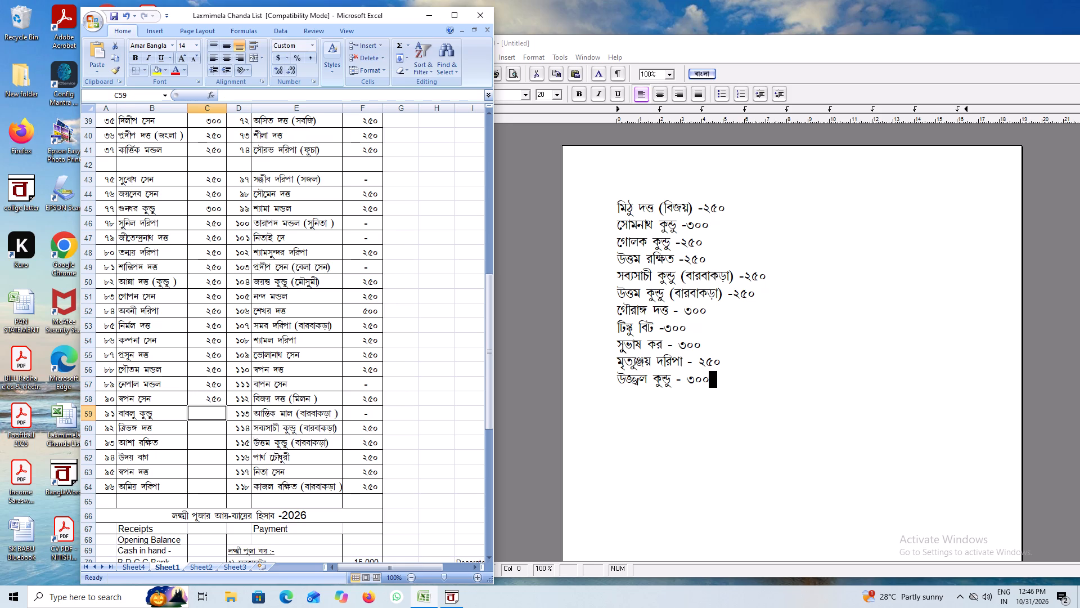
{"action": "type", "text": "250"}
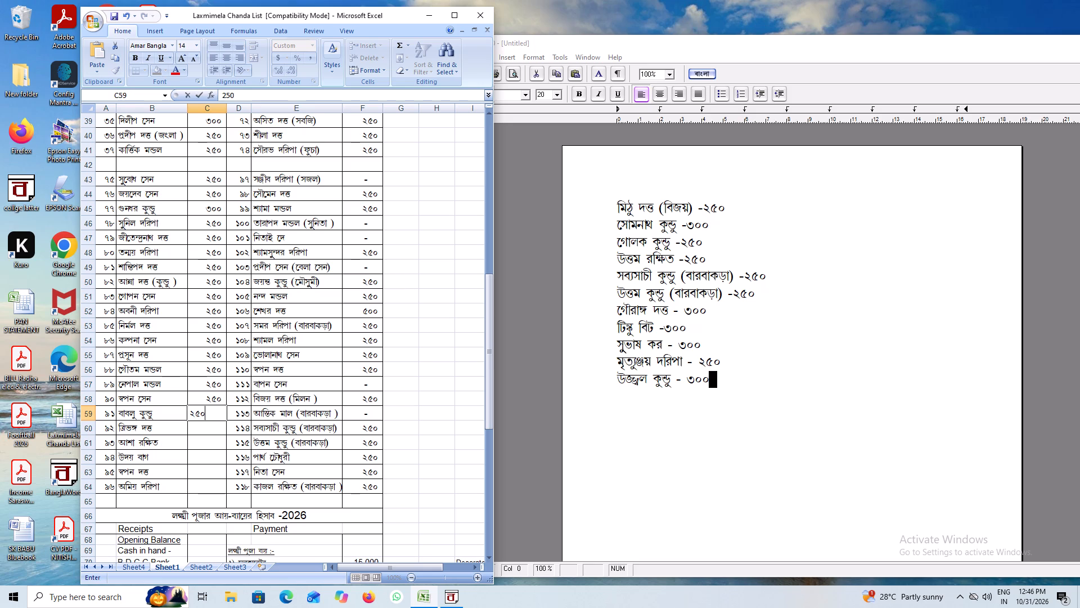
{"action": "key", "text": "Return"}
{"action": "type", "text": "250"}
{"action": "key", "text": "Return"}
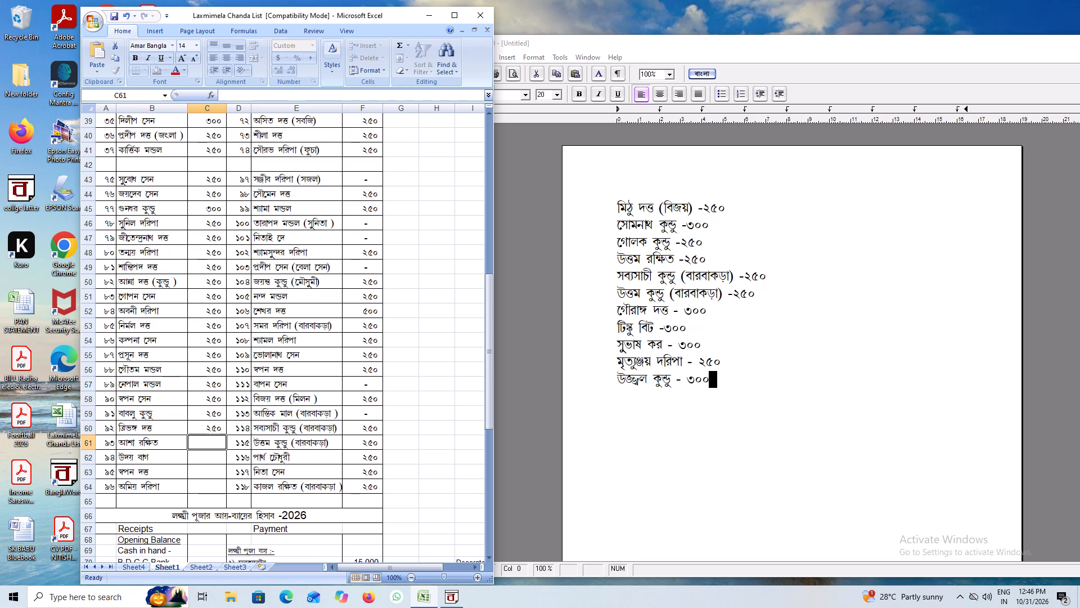
Leave serial numbers ৯৩ and ৯৪ blank and enter the chanda amount 250 for serial number ৯৫ in cell C63.
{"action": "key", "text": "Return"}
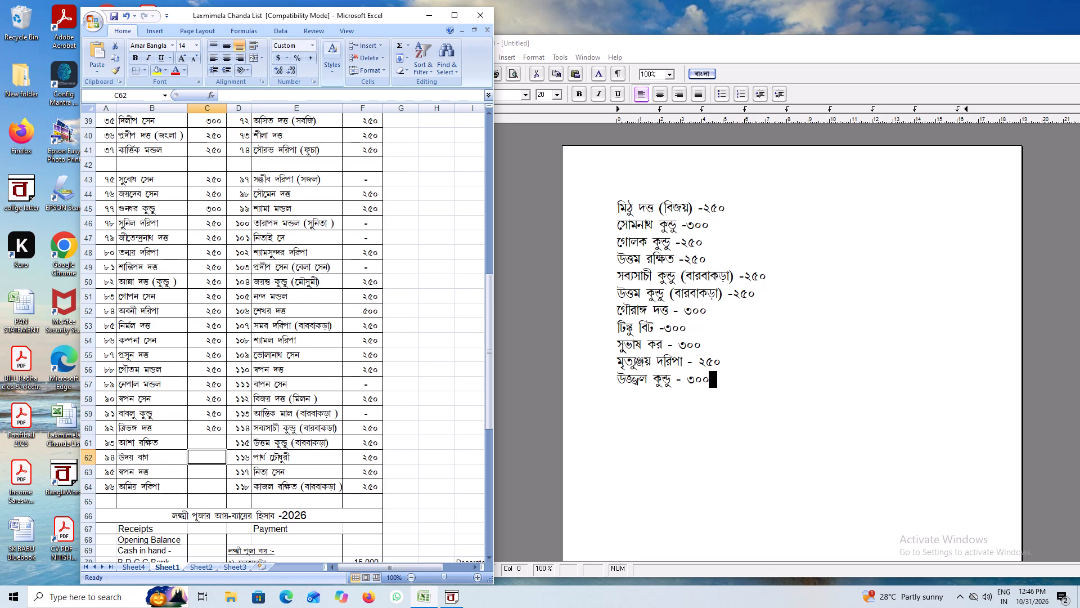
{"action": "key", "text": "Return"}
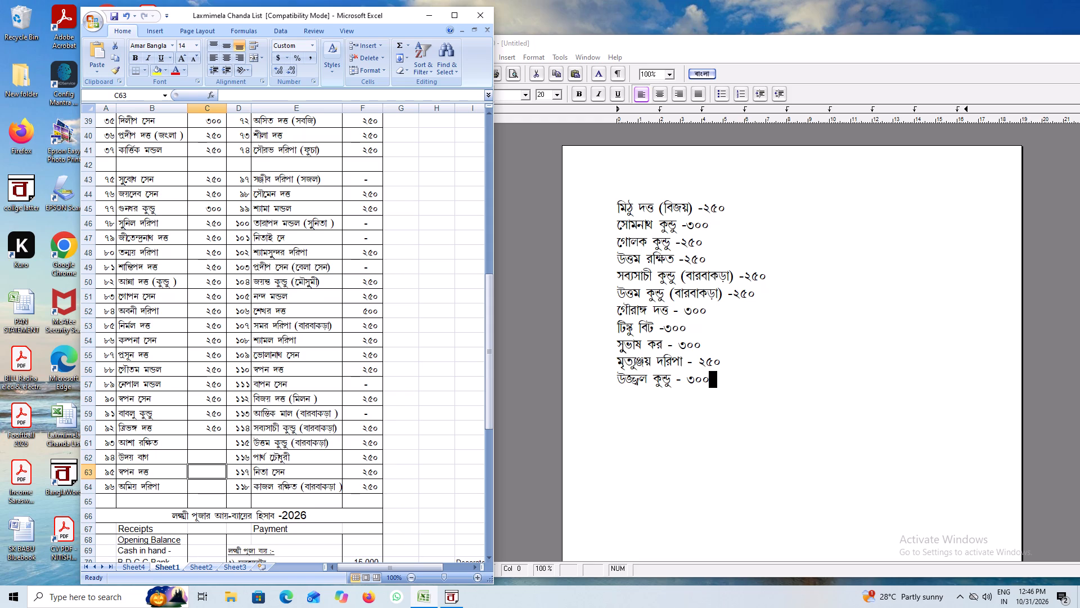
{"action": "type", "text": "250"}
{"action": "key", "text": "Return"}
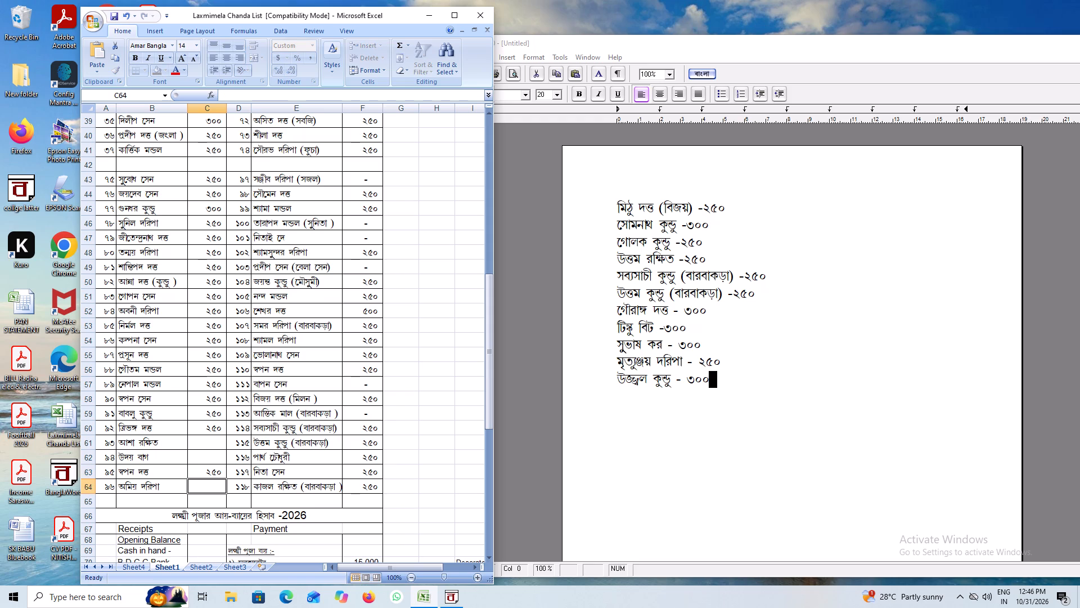
Review the member list and the 2026 puja accounts below it, checking which members and chanda amounts are filled in.
{"action": "left_click", "coordinate": [421, 388]}
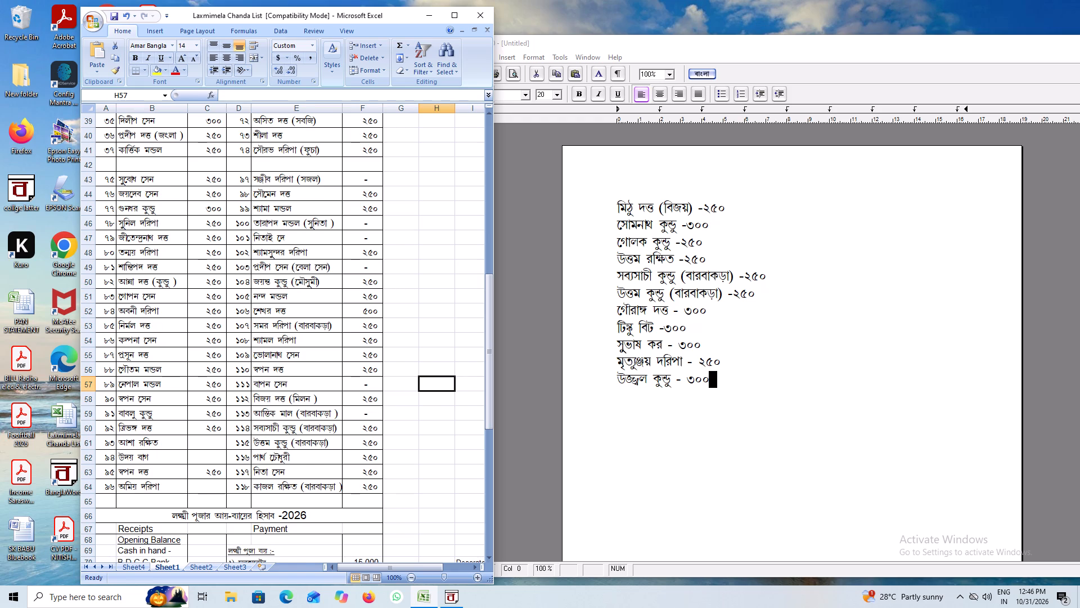
{"action": "scroll", "coordinate": [354, 207], "scroll_direction": "up", "scroll_amount": 6}
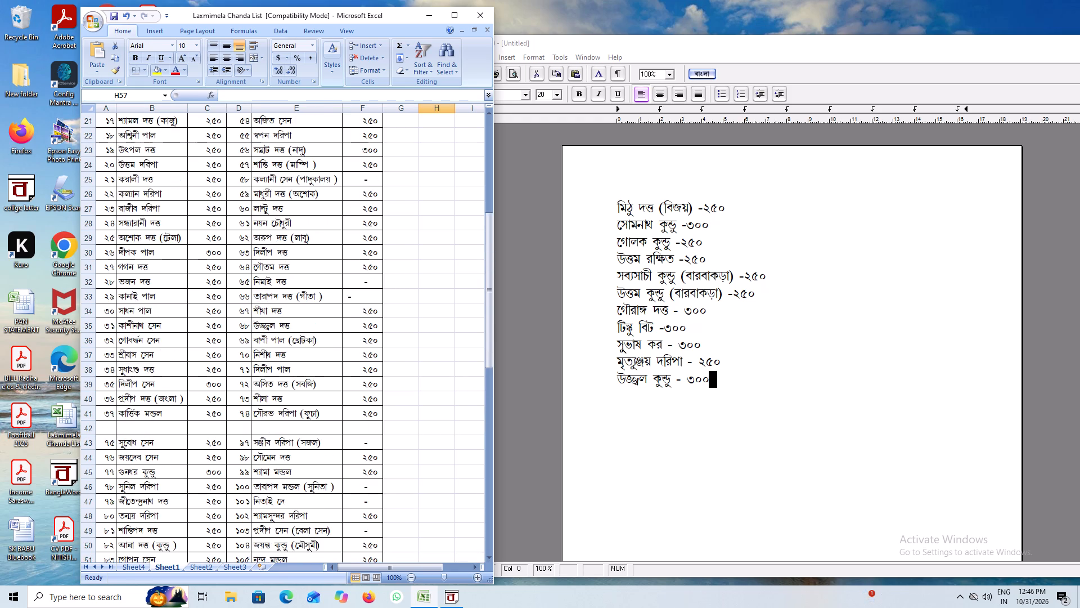
{"action": "scroll", "coordinate": [363, 201], "scroll_direction": "up", "scroll_amount": 2}
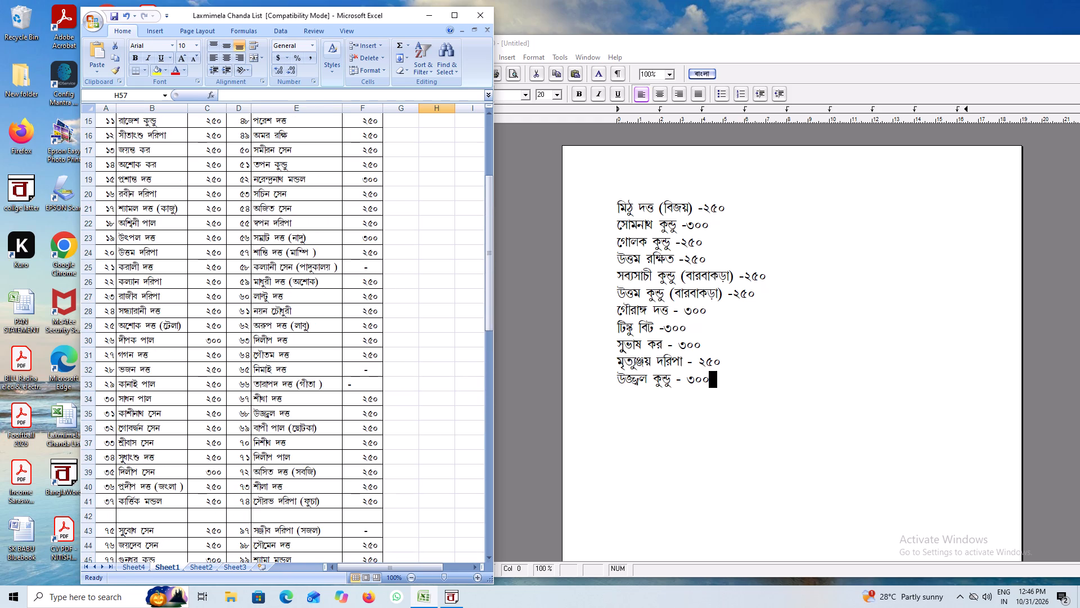
{"action": "scroll", "coordinate": [370, 268], "scroll_direction": "up", "scroll_amount": 5}
{"action": "scroll", "coordinate": [370, 268], "scroll_direction": "down", "scroll_amount": 17}
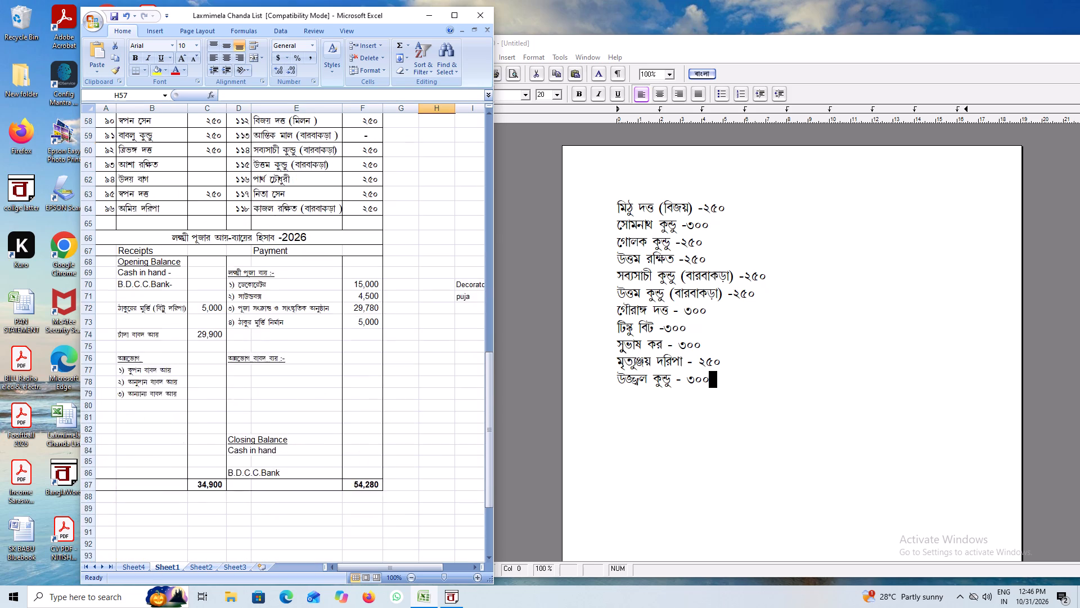
{"action": "scroll", "coordinate": [348, 373], "scroll_direction": "down", "scroll_amount": 6}
{"action": "scroll", "coordinate": [350, 367], "scroll_direction": "up", "scroll_amount": 5}
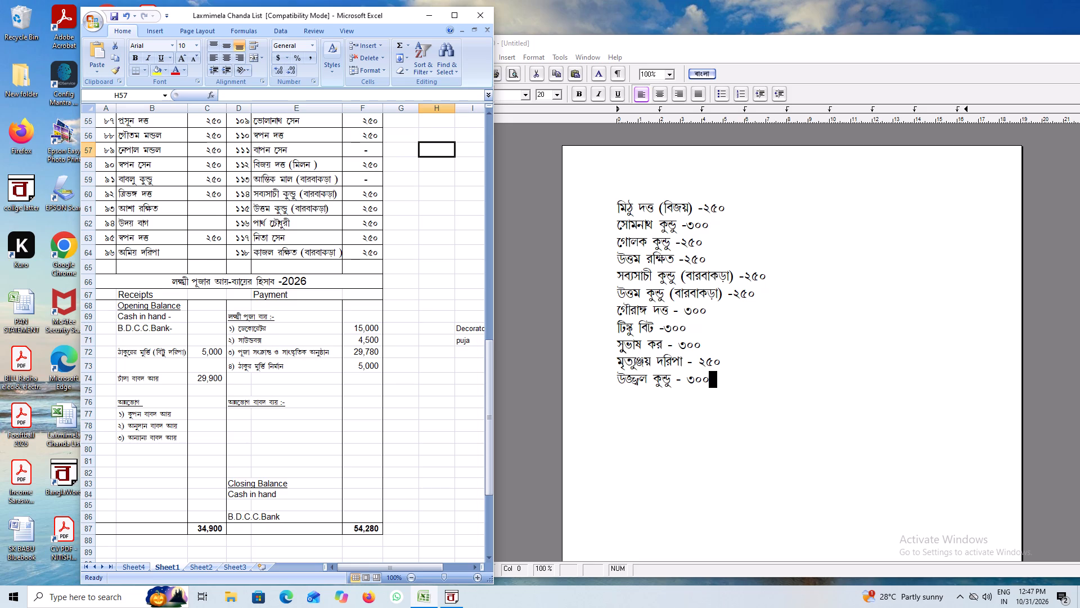
{"action": "left_click", "coordinate": [463, 263]}
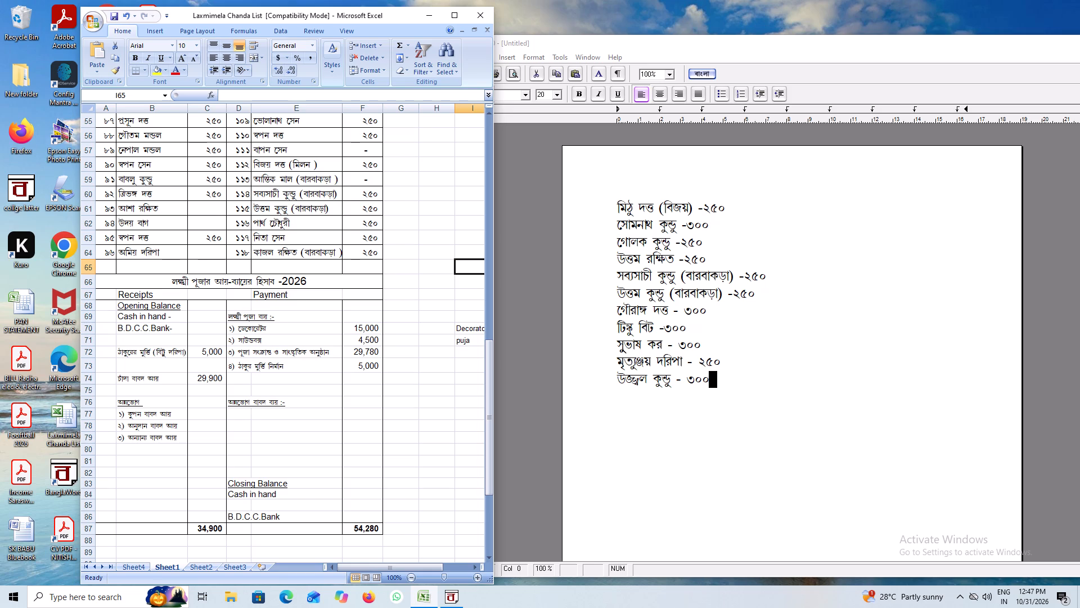
{"action": "scroll", "coordinate": [327, 230], "scroll_direction": "up", "scroll_amount": 2}
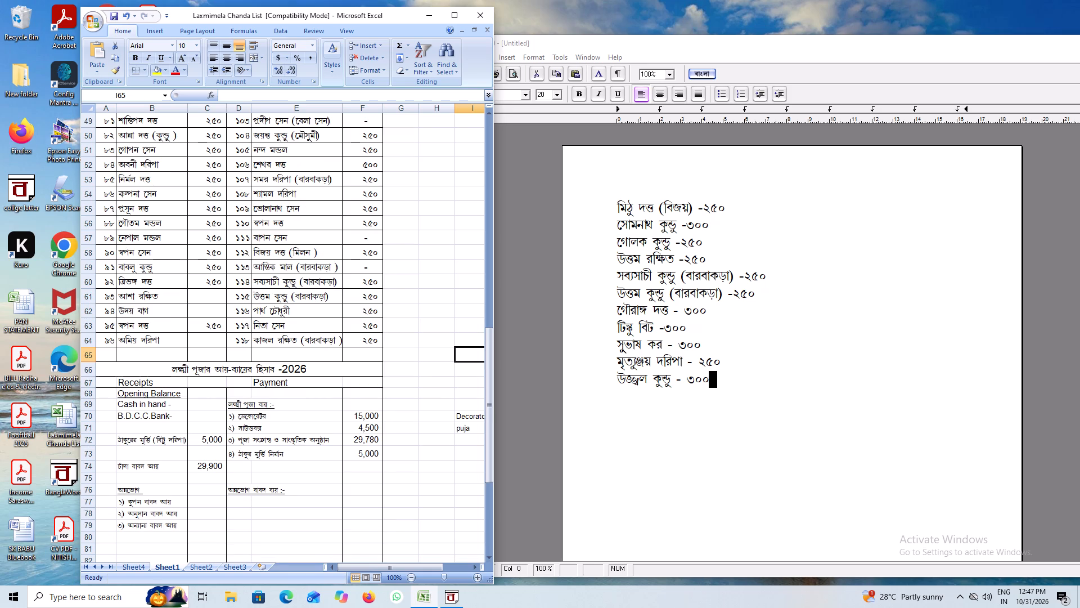
{"action": "left_click", "coordinate": [263, 237]}
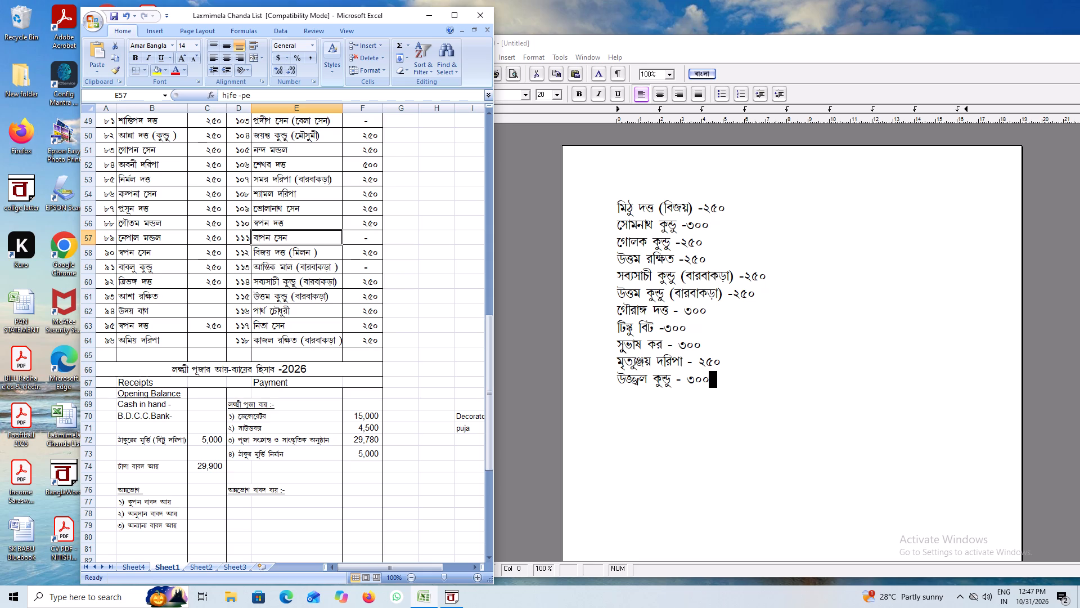
In BanglaWord, indent the two entries marked (বারবাকড়া) by two tab stops, overwriting the first word of the second entry.
{"action": "left_click", "coordinate": [616, 275]}
{"action": "left_click_drag", "start_coordinate": [619, 275], "coordinate": [677, 287]}
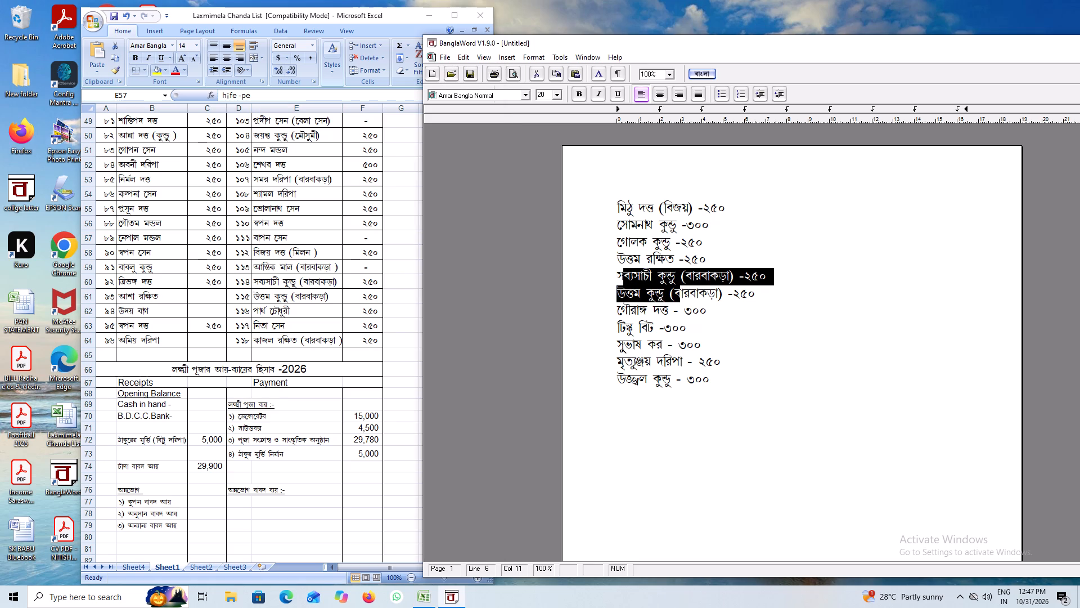
{"action": "left_click_drag", "start_coordinate": [677, 287], "coordinate": [674, 285]}
{"action": "left_click", "coordinate": [613, 272]}
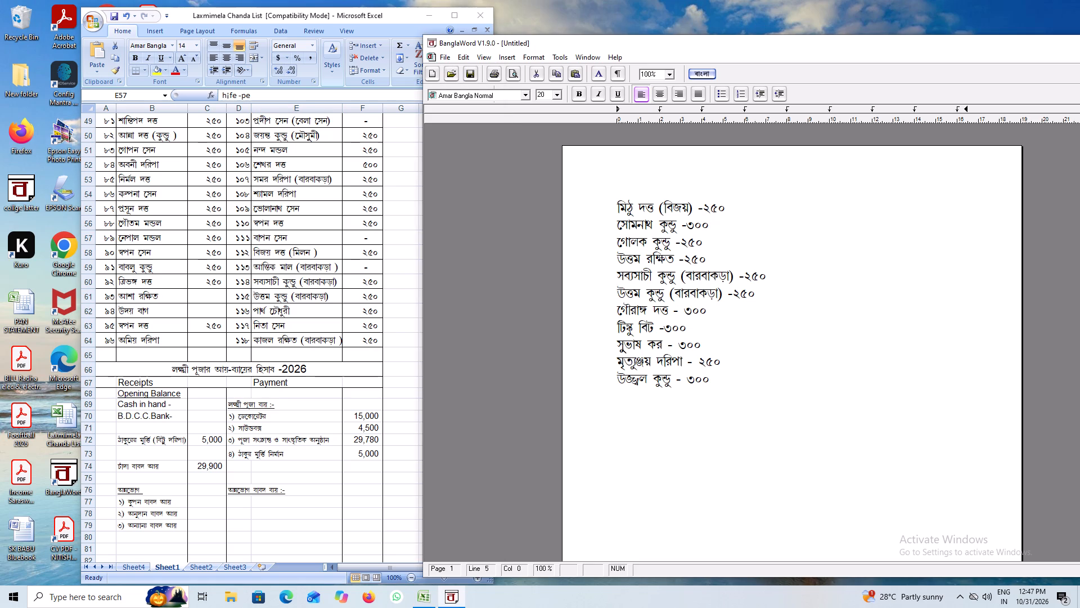
{"action": "key", "text": "Tab"}
{"action": "key", "text": "Tab"}
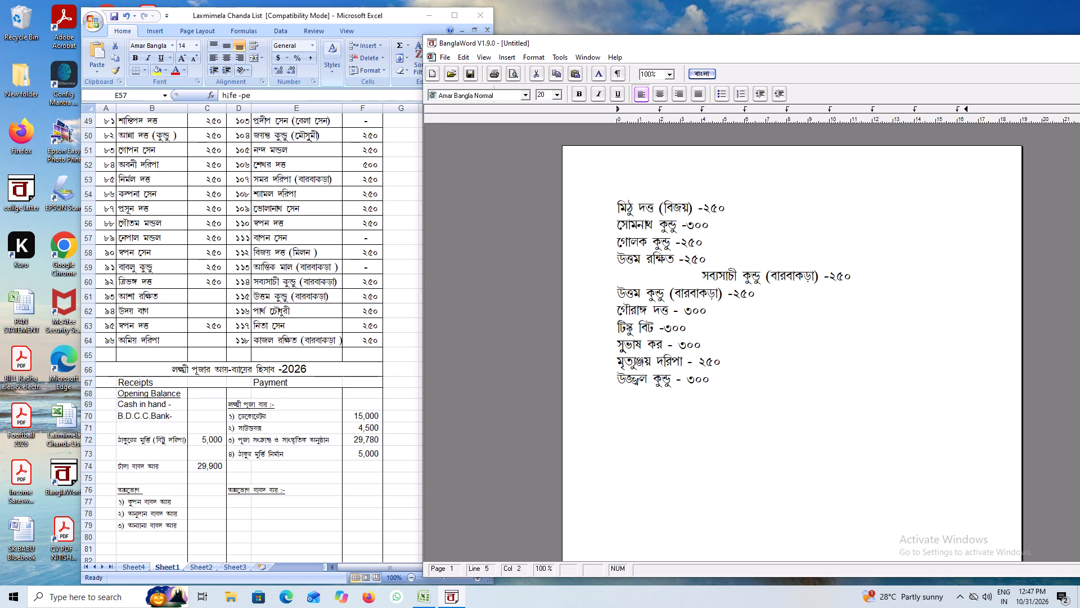
{"action": "double_click", "coordinate": [618, 290]}
{"action": "key", "text": "Tab"}
{"action": "key", "text": "Tab"}
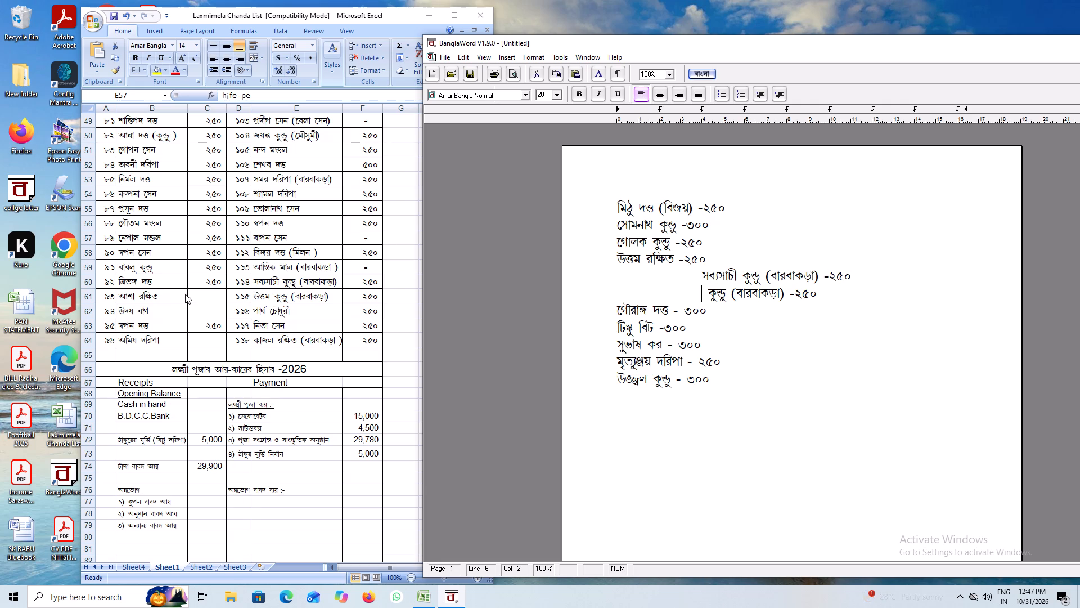
In Excel, replace the serial ৯৩ member name in B61 with the first BanglaWord entry's name and enter 250 in C61.
{"action": "double_click", "coordinate": [150, 296]}
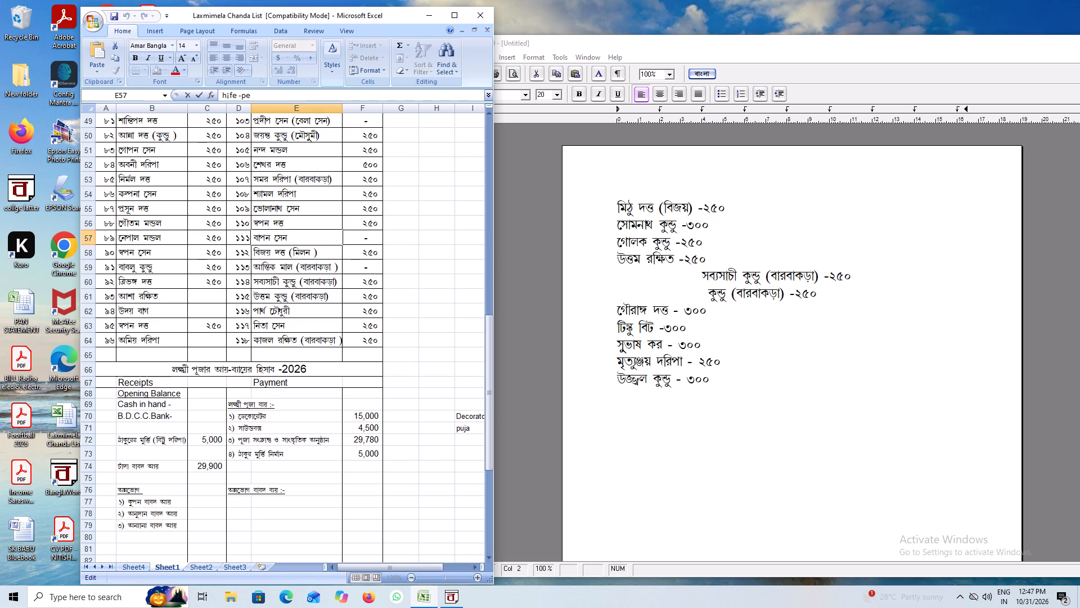
{"action": "double_click", "coordinate": [137, 296]}
{"action": "left_click", "coordinate": [185, 312]}
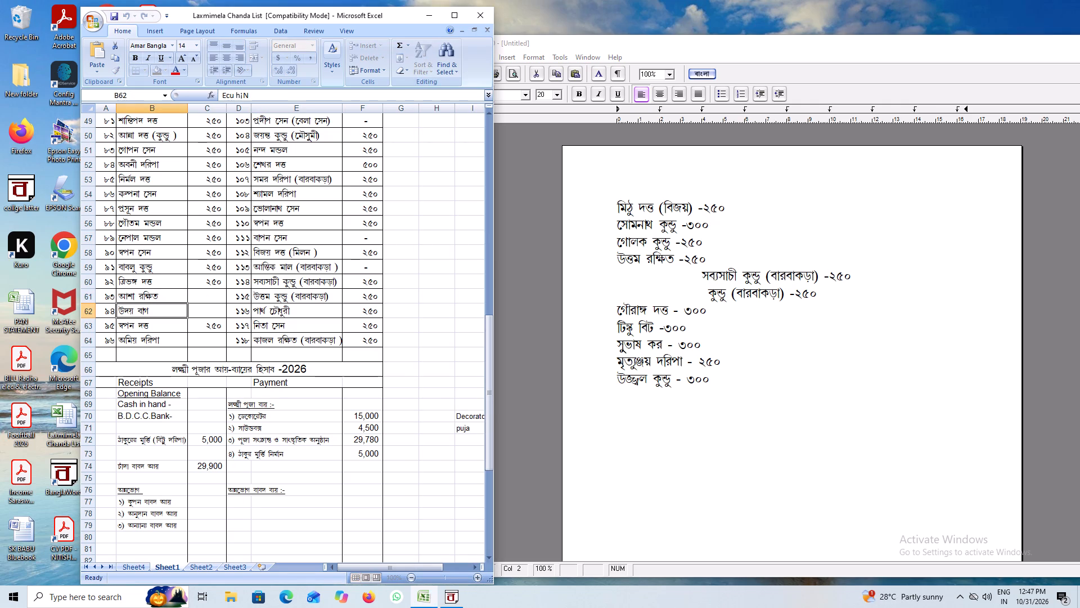
{"action": "left_click", "coordinate": [165, 298]}
{"action": "key", "text": "Delete"}
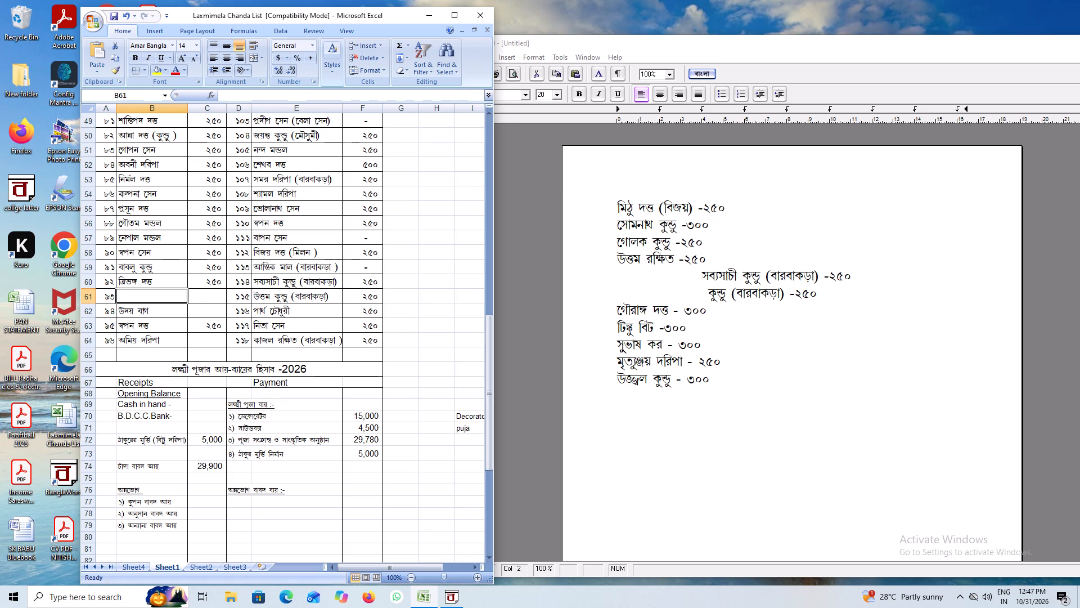
{"action": "left_click_drag", "start_coordinate": [616, 204], "coordinate": [692, 210]}
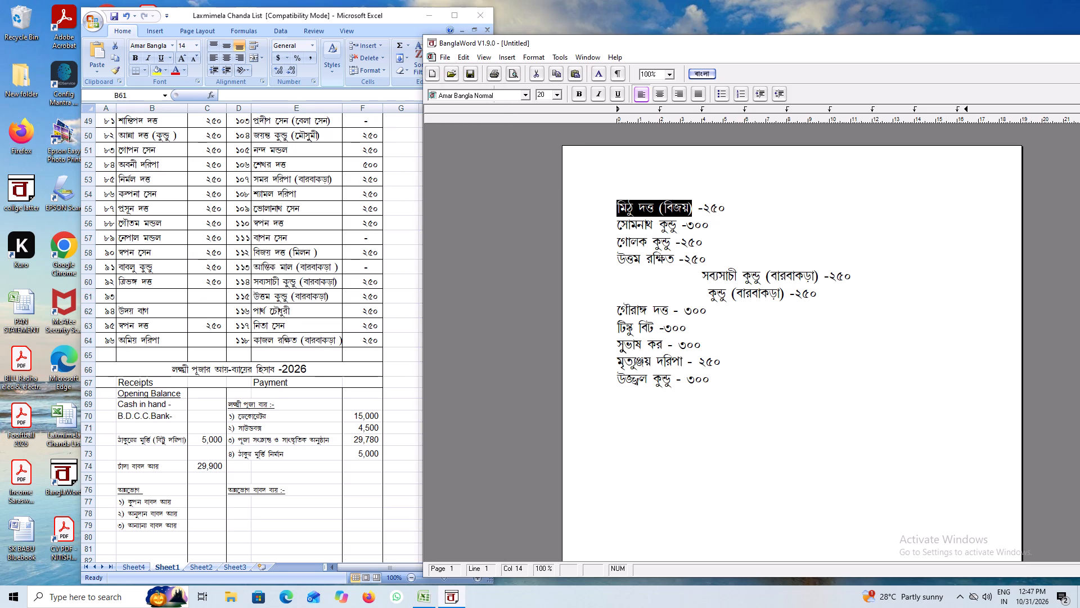
{"action": "key", "text": "ctrl+c"}
{"action": "left_click", "coordinate": [129, 293]}
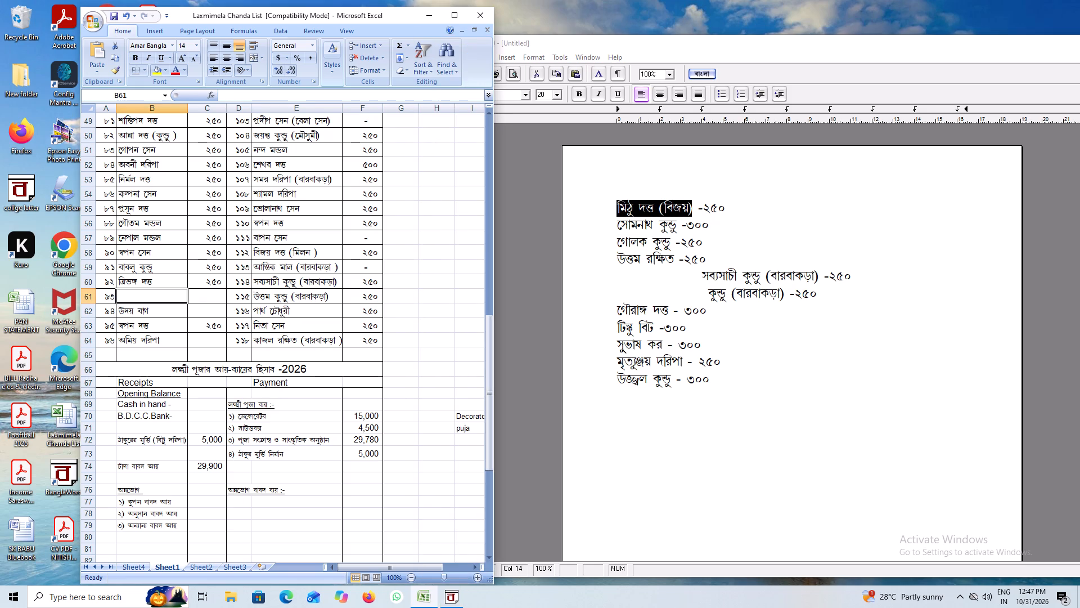
{"action": "key", "text": "ctrl+v"}
{"action": "double_click", "coordinate": [213, 294]}
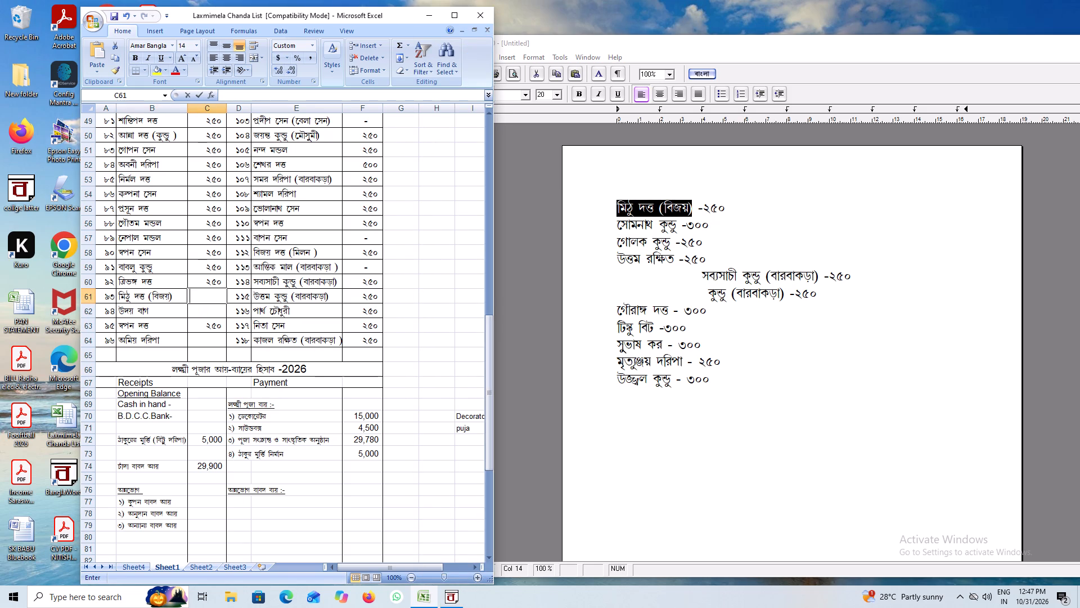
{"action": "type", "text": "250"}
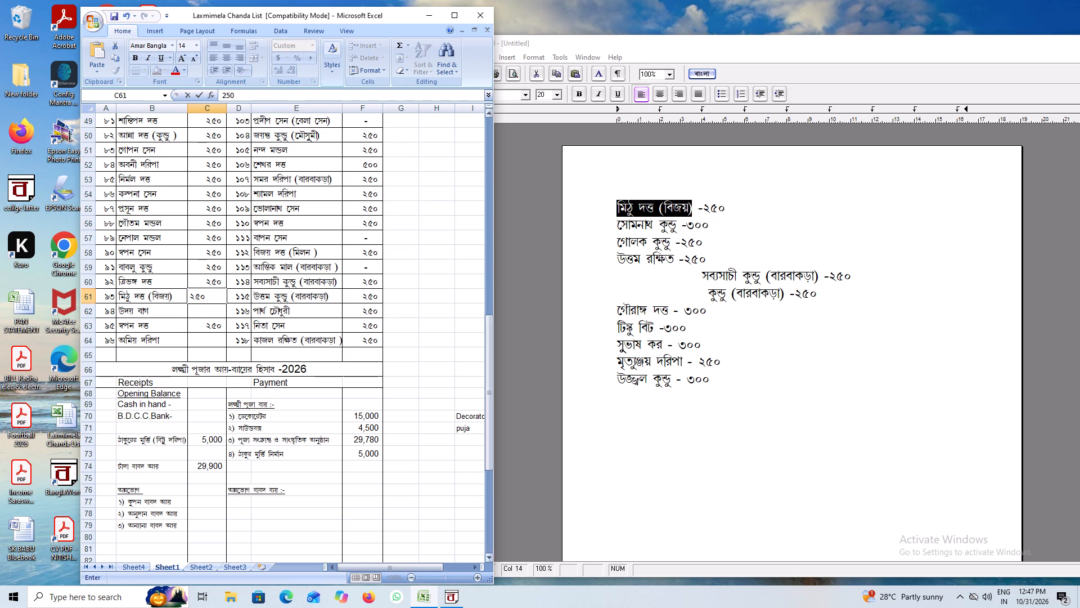
{"action": "left_click", "coordinate": [183, 377]}
Replace the serial ৯৪ member name in B62 with the complete second BanglaWord entry, including its amount.
{"action": "double_click", "coordinate": [137, 313]}
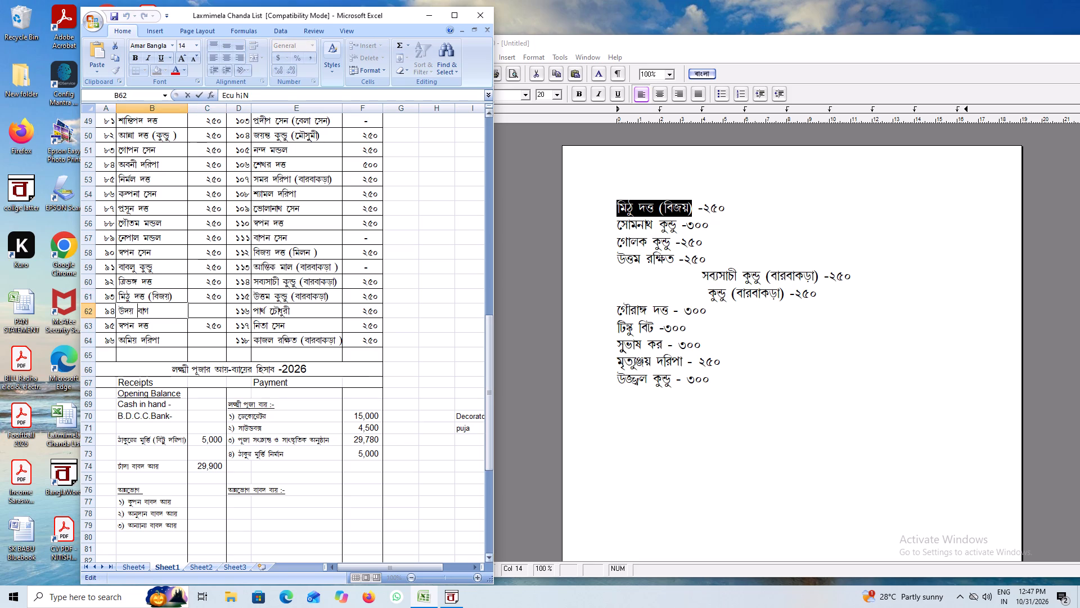
{"action": "left_click", "coordinate": [153, 341]}
{"action": "left_click", "coordinate": [150, 309]}
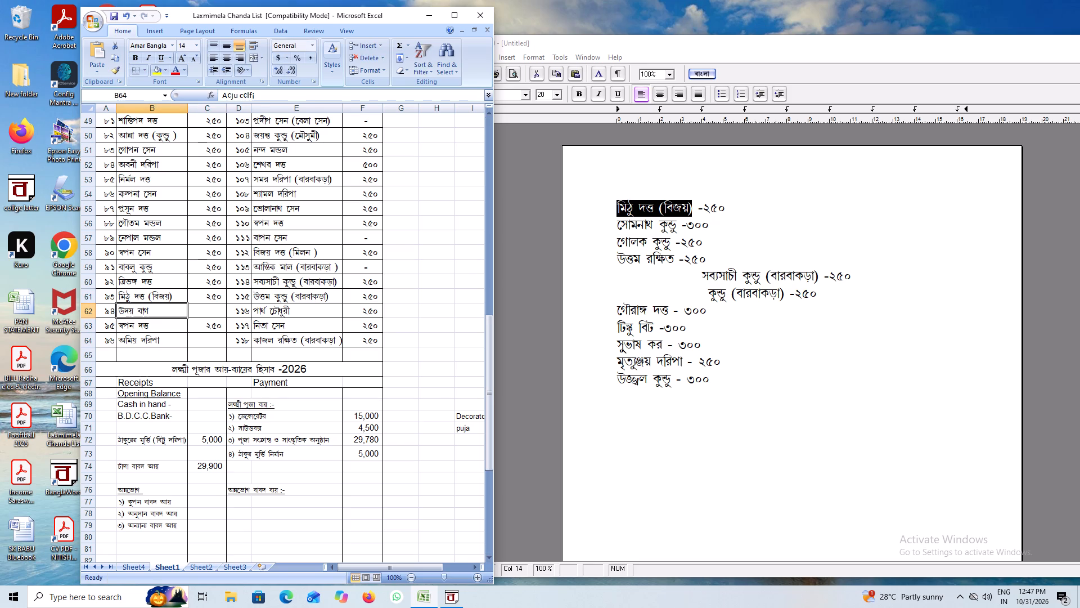
{"action": "key", "text": "Delete"}
{"action": "left_click_drag", "start_coordinate": [618, 242], "coordinate": [634, 241]}
{"action": "left_click_drag", "start_coordinate": [616, 218], "coordinate": [710, 223]}
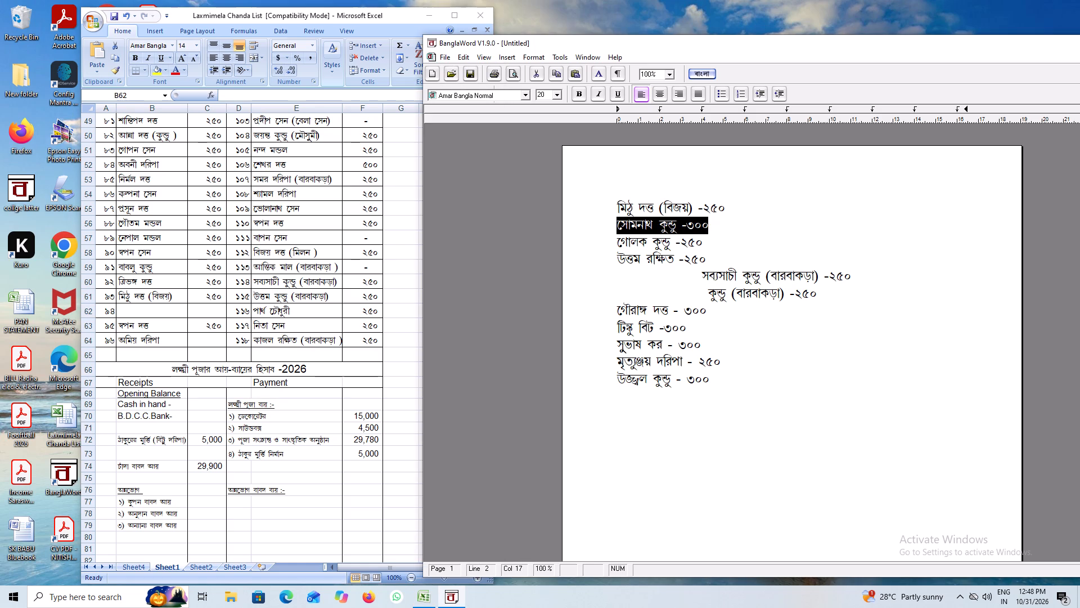
{"action": "left_click_drag", "start_coordinate": [710, 223], "coordinate": [711, 223]}
{"action": "key", "text": "ctrl+c"}
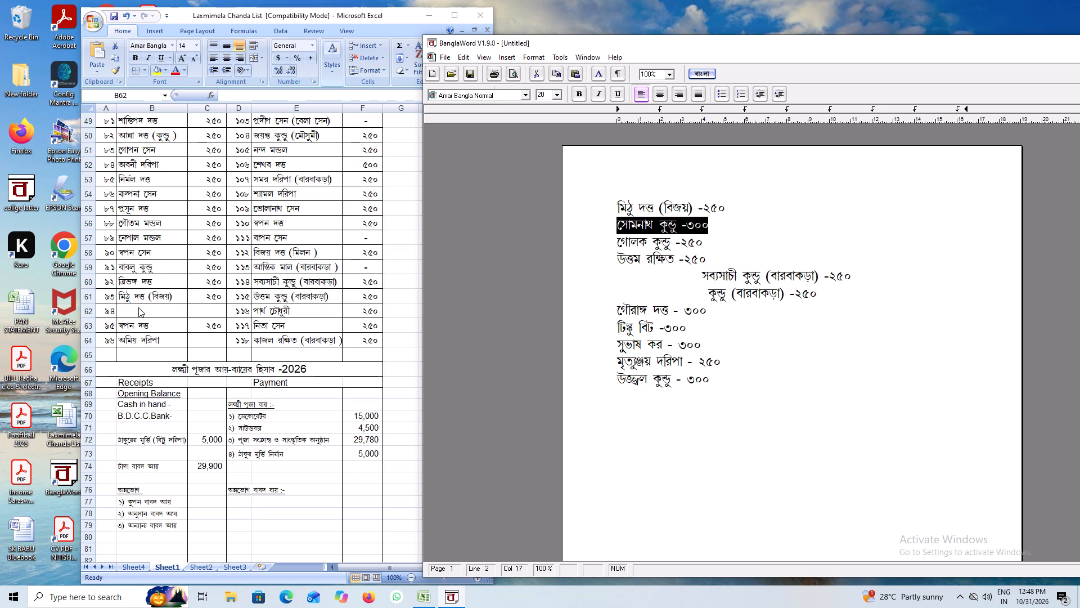
{"action": "left_click", "coordinate": [139, 306]}
{"action": "key", "text": "ctrl+v"}
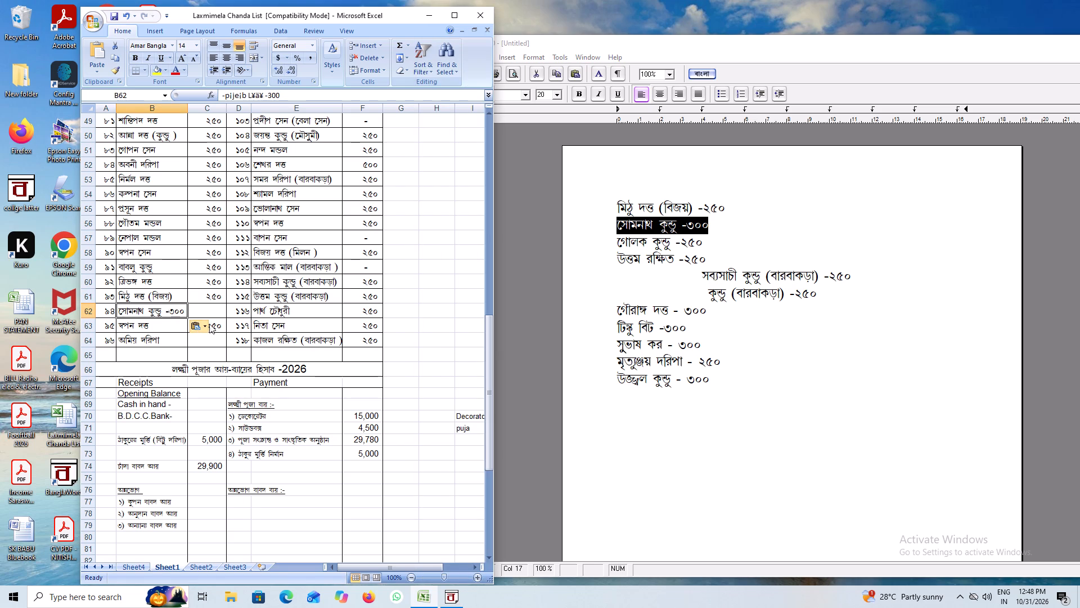
Remove the trailing -300 from the name in B62 and enter the chanda amount 300 in C62.
{"action": "left_click", "coordinate": [210, 311]}
{"action": "left_click", "coordinate": [139, 312]}
{"action": "left_click_drag", "start_coordinate": [264, 99], "coordinate": [307, 99]}
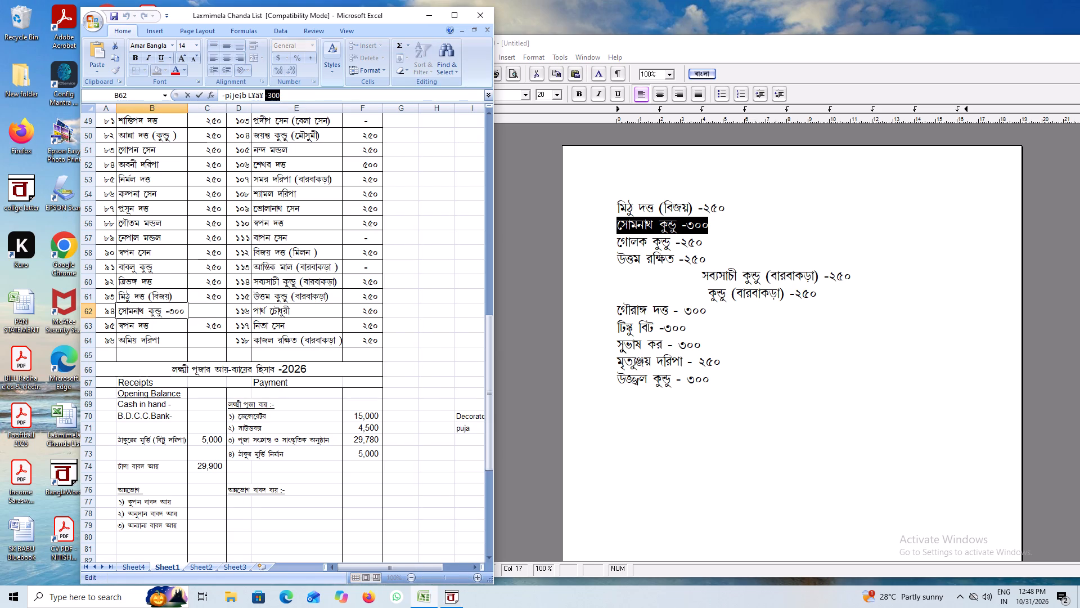
{"action": "key", "text": "Delete"}
{"action": "left_click", "coordinate": [208, 351]}
{"action": "left_click", "coordinate": [211, 314]}
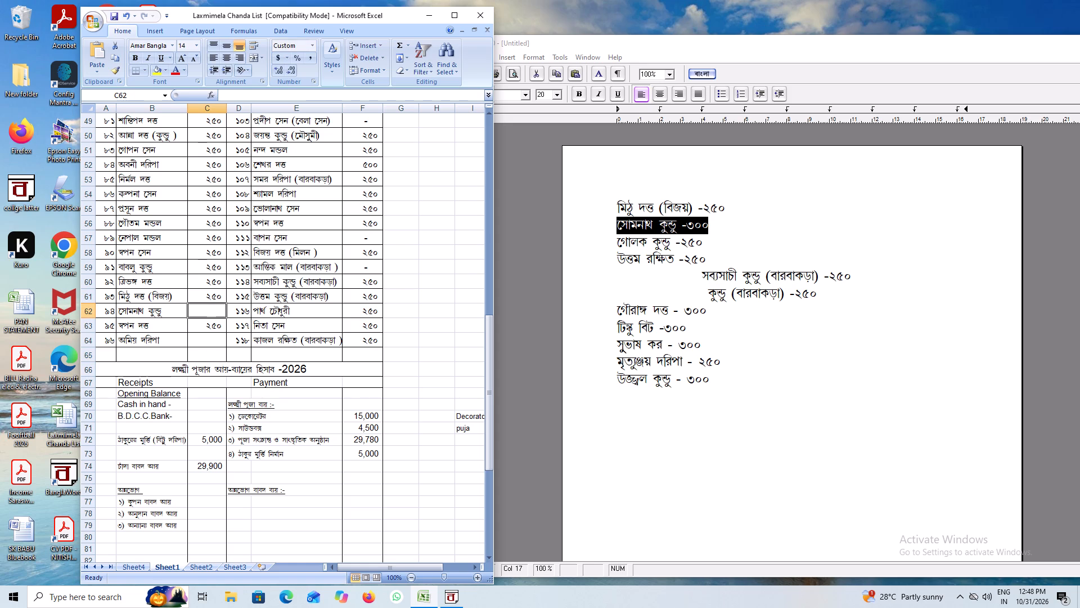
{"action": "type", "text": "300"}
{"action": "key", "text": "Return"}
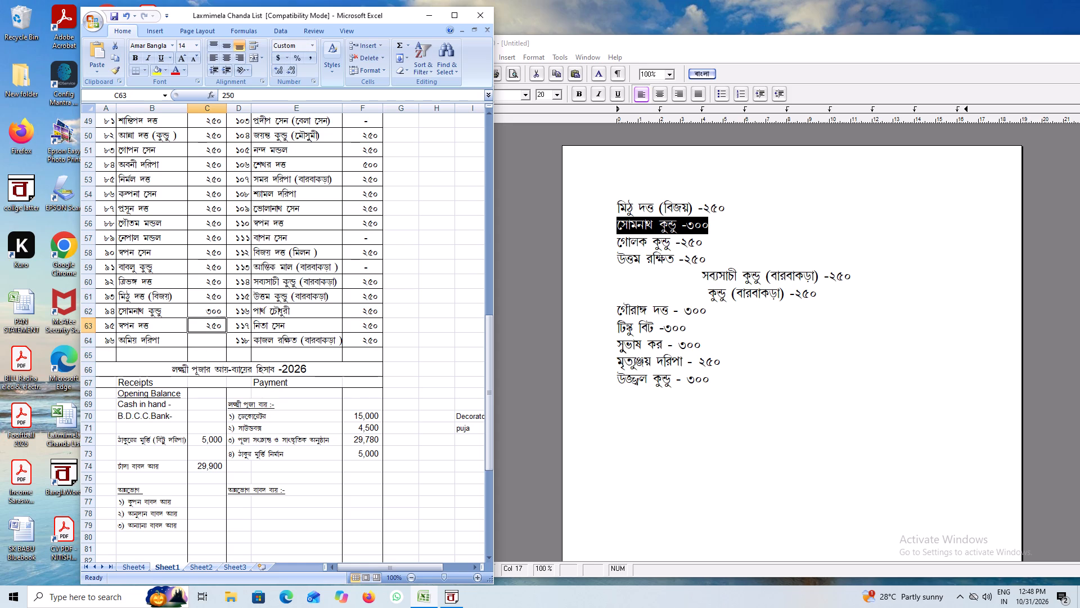
Replace the serial ৯৬ member name in B64 with the third BanglaWord entry's name and enter 250 in C64.
{"action": "double_click", "coordinate": [169, 360]}
{"action": "left_click", "coordinate": [144, 341]}
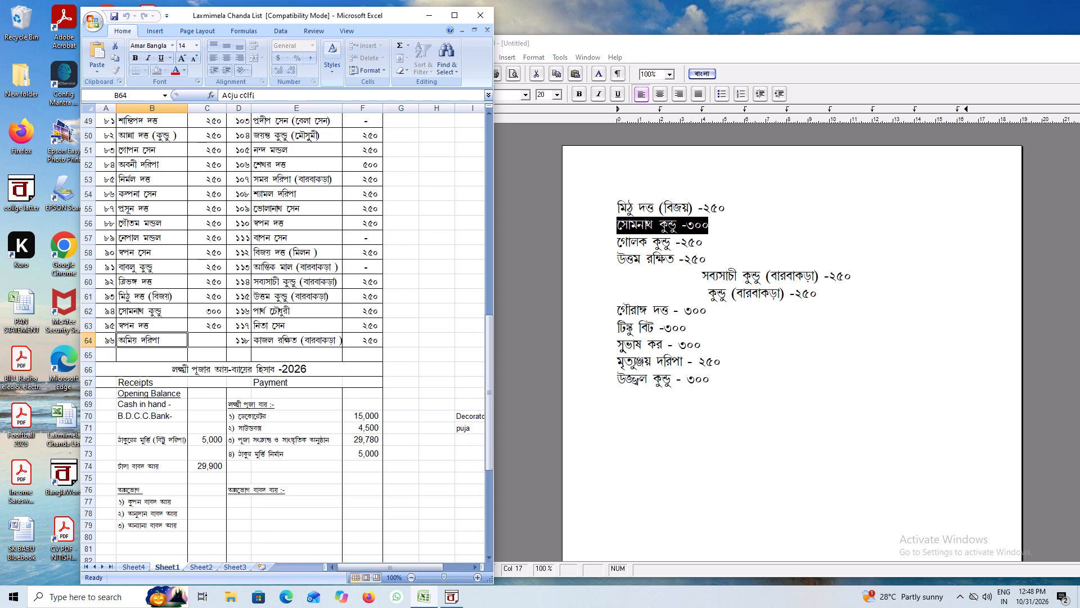
{"action": "double_click", "coordinate": [622, 236]}
{"action": "left_click_drag", "start_coordinate": [615, 240], "coordinate": [632, 240]}
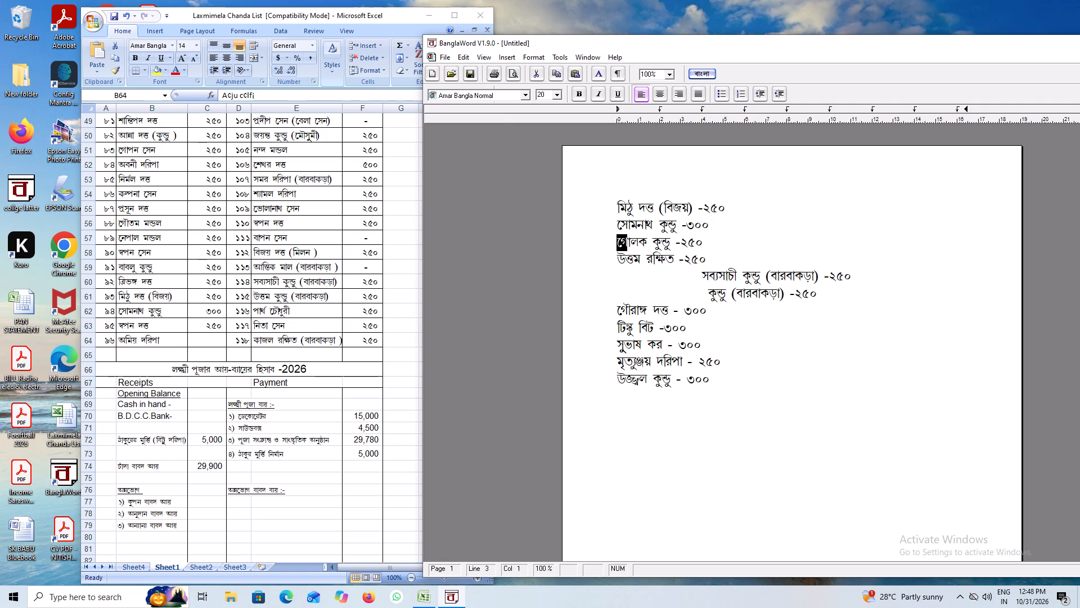
{"action": "left_click_drag", "start_coordinate": [632, 240], "coordinate": [704, 240]}
{"action": "left_click", "coordinate": [675, 239]}
{"action": "left_click_drag", "start_coordinate": [616, 242], "coordinate": [665, 242]}
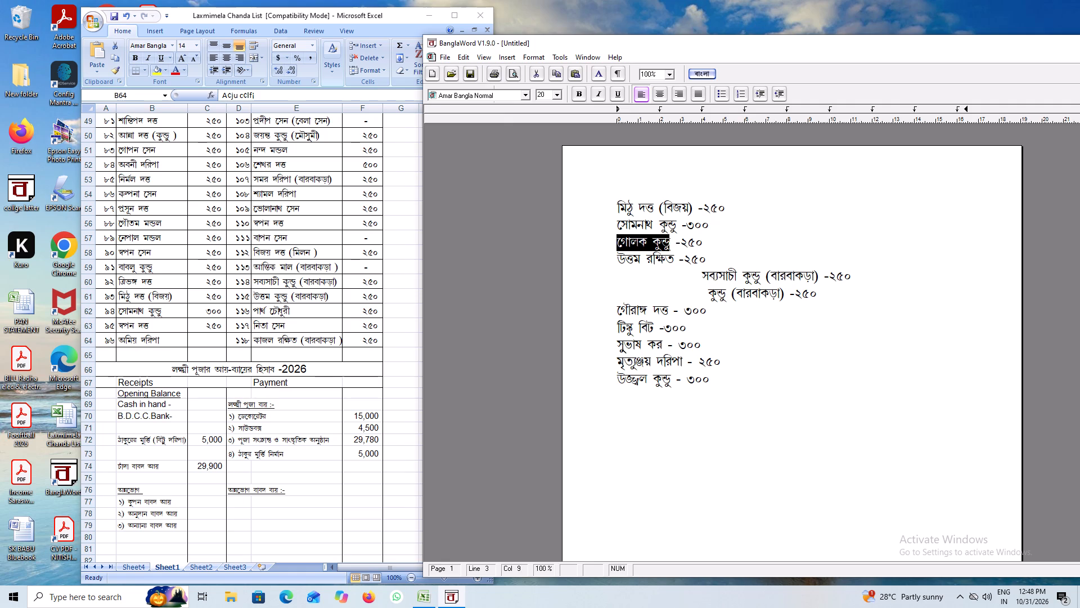
{"action": "key", "text": "ctrl+c"}
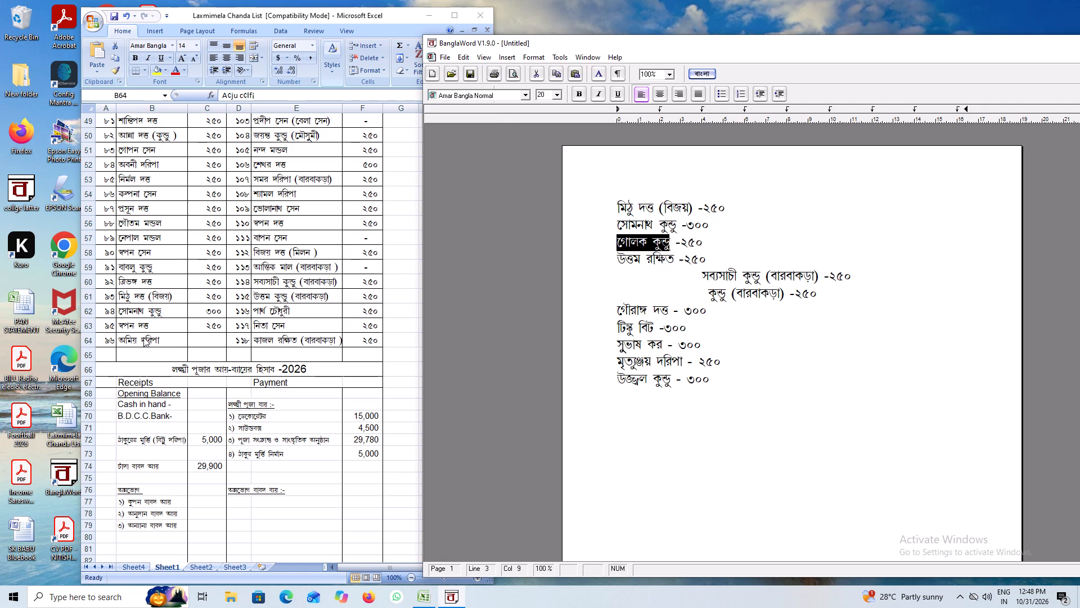
{"action": "left_click", "coordinate": [143, 337]}
{"action": "key", "text": "ctrl+v"}
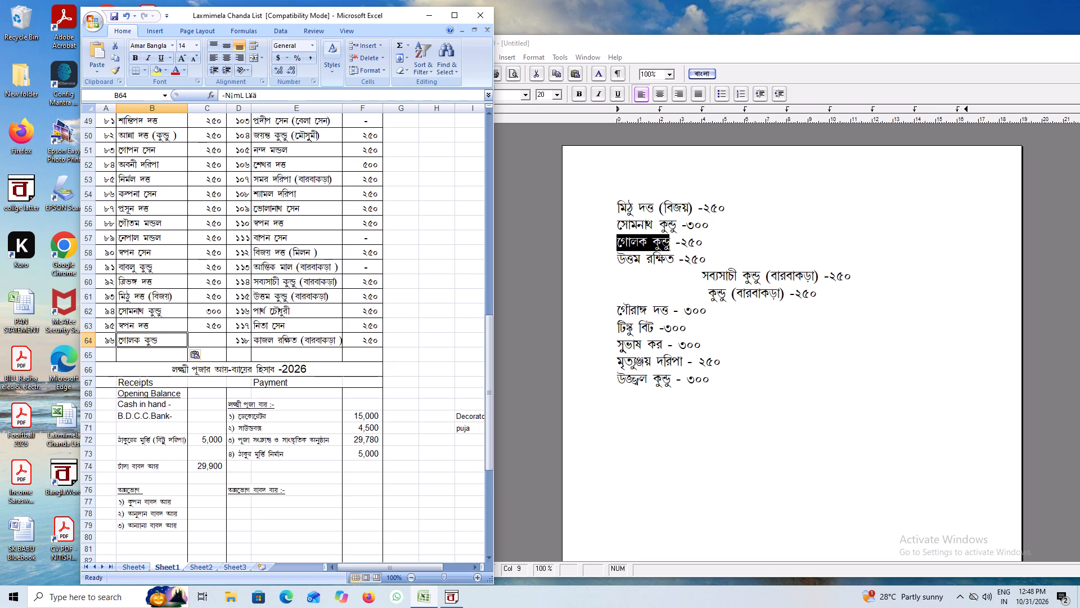
{"action": "double_click", "coordinate": [215, 336]}
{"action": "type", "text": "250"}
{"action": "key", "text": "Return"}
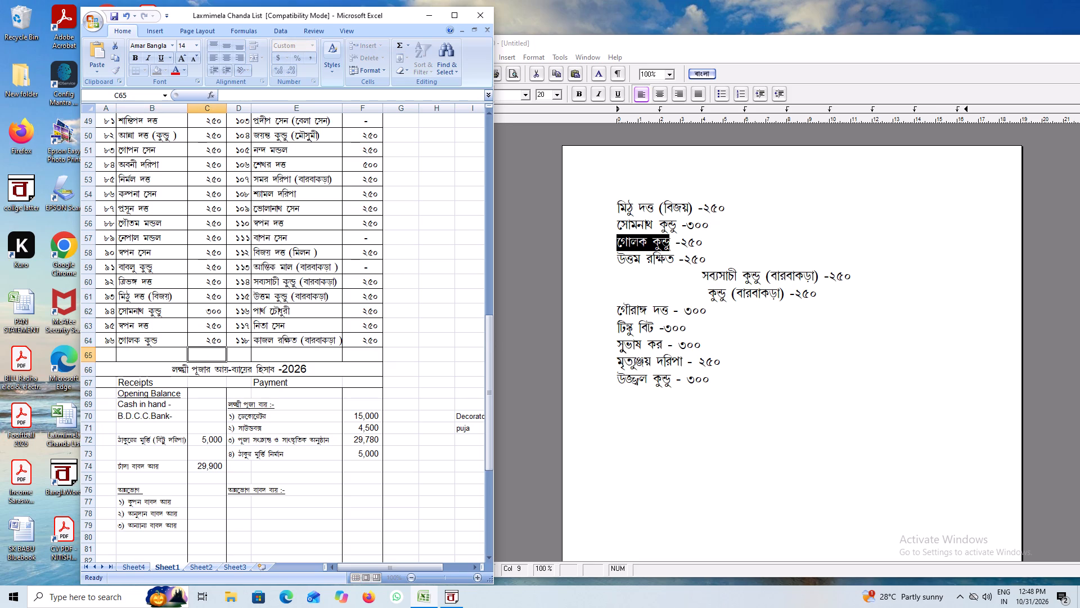
In BanglaWord, indent the first three entries by two tab stops each to mark them as used.
{"action": "double_click", "coordinate": [823, 296]}
{"action": "left_click", "coordinate": [615, 205]}
{"action": "key", "text": "Tab"}
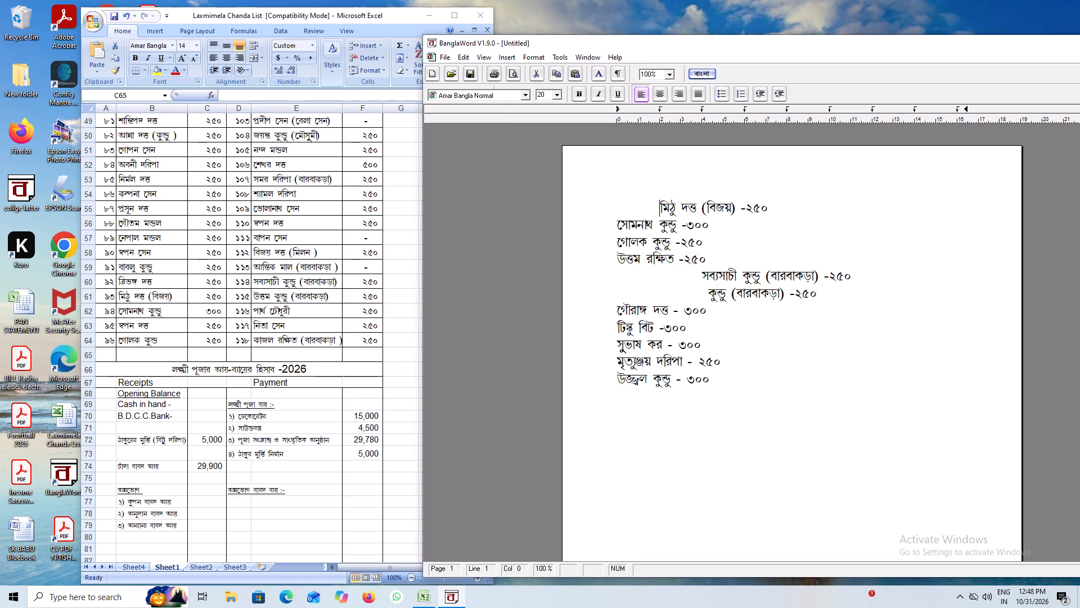
{"action": "key", "text": "Tab"}
{"action": "double_click", "coordinate": [615, 221]}
{"action": "key", "text": "Tab"}
{"action": "key", "text": "Tab"}
{"action": "left_click", "coordinate": [617, 239]}
{"action": "key", "text": "Tab"}
{"action": "key", "text": "Tab"}
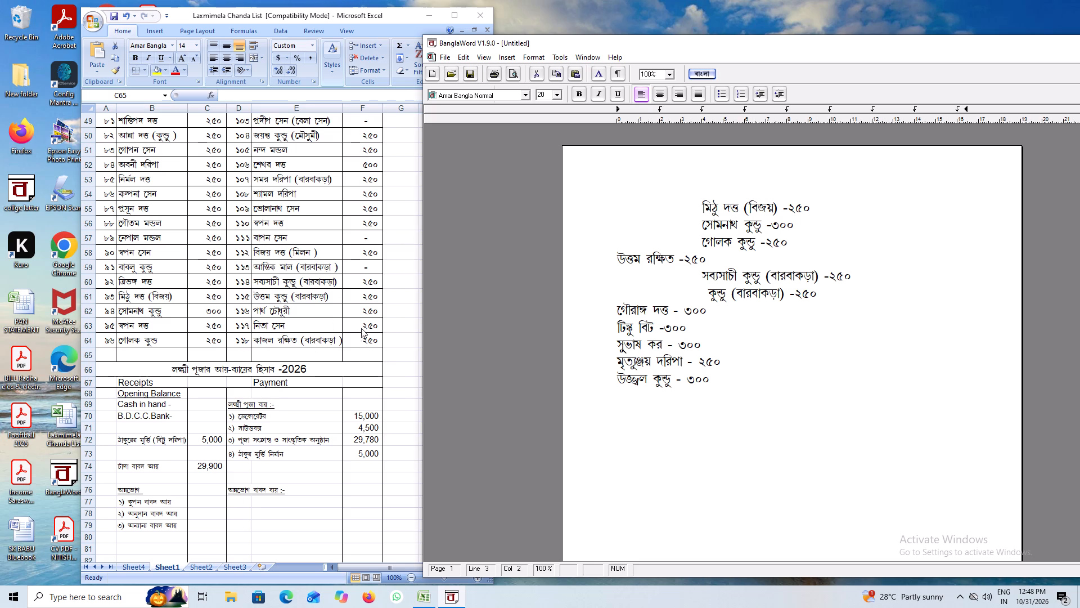
In Excel, replace the serial ১১৩ member name in E59 with the complete fourth BanglaWord entry, including its amount.
{"action": "left_click", "coordinate": [284, 266]}
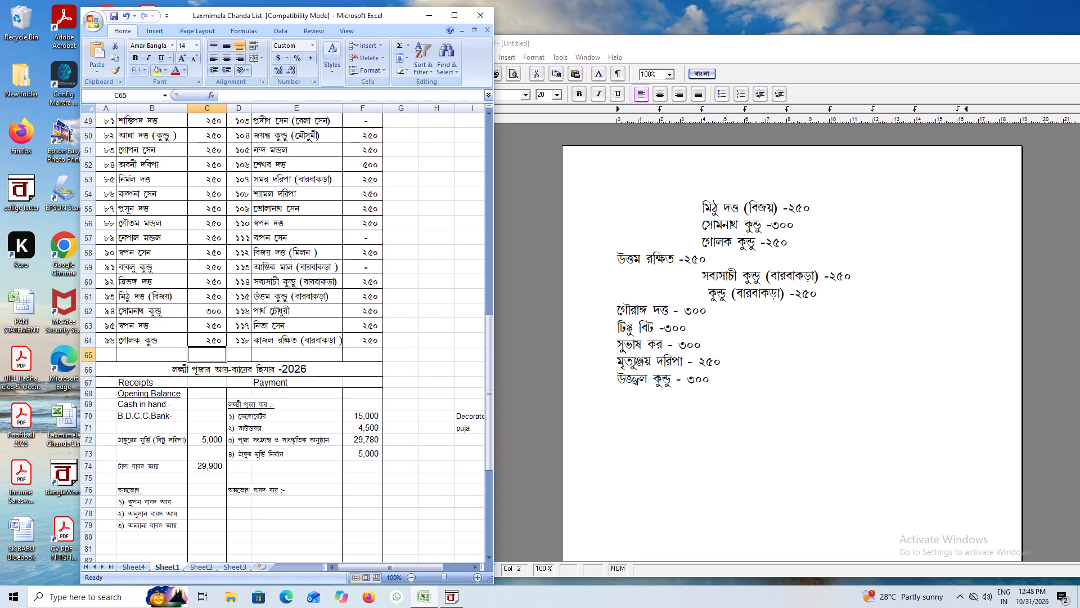
{"action": "double_click", "coordinate": [258, 265]}
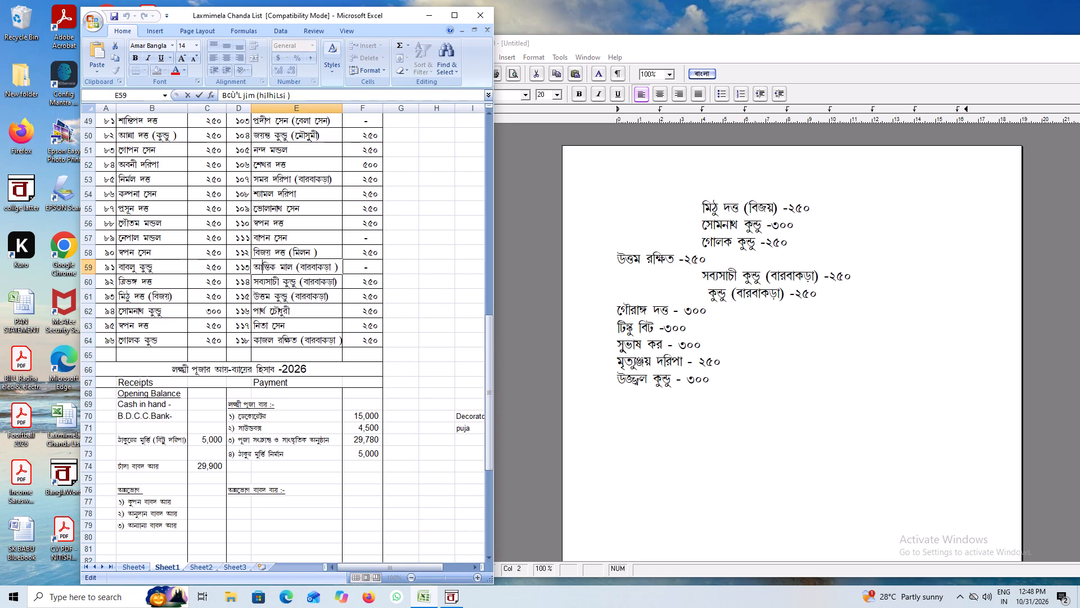
{"action": "left_click_drag", "start_coordinate": [337, 268], "coordinate": [254, 267]}
{"action": "key", "text": "Delete"}
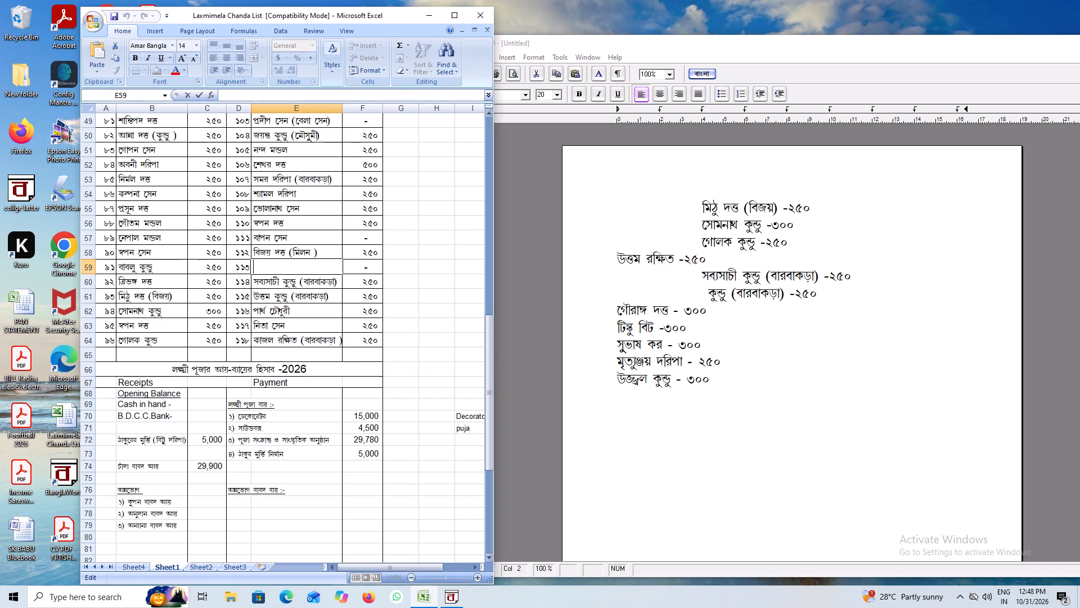
{"action": "left_click", "coordinate": [612, 257]}
{"action": "left_click_drag", "start_coordinate": [615, 257], "coordinate": [690, 264]}
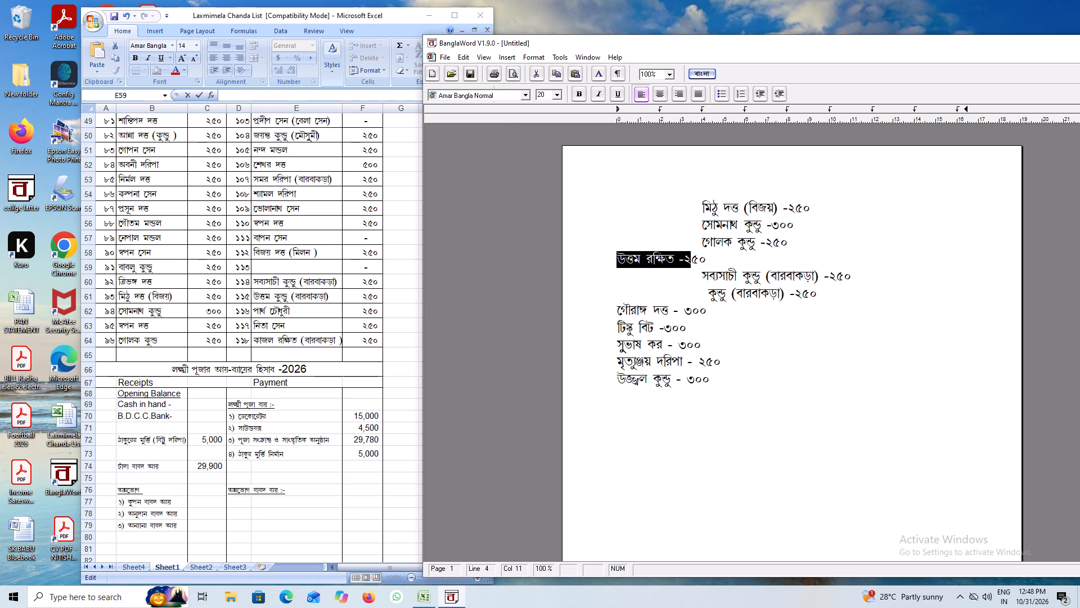
{"action": "left_click_drag", "start_coordinate": [690, 264], "coordinate": [701, 264]}
{"action": "key", "text": "ctrl+c"}
{"action": "left_click", "coordinate": [266, 268]}
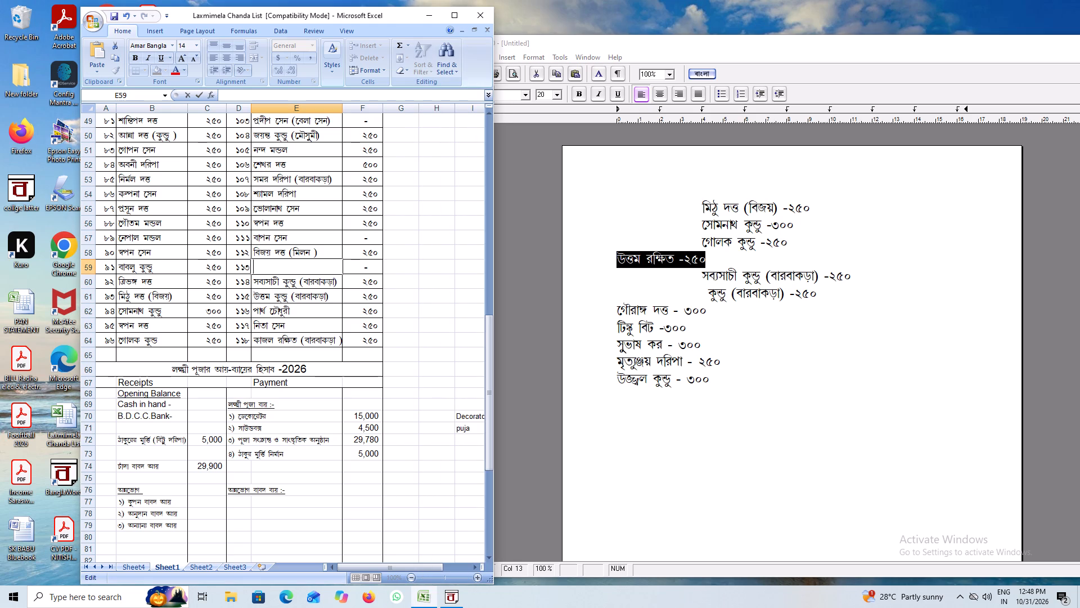
{"action": "key", "text": "ctrl+v"}
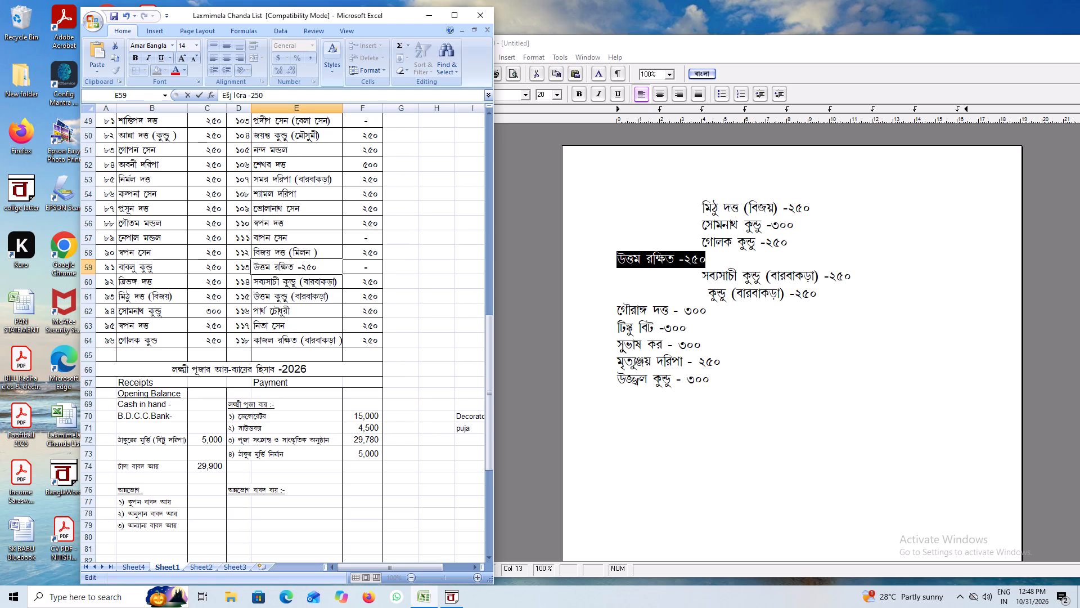
Remove the trailing -250 from the name in E59 and enter the chanda amount 250 in F59.
{"action": "key", "text": "BackSpace"}
{"action": "key", "text": "BackSpace"}
{"action": "key", "text": "BackSpace"}
{"action": "key", "text": "BackSpace"}
{"action": "left_click", "coordinate": [361, 266]}
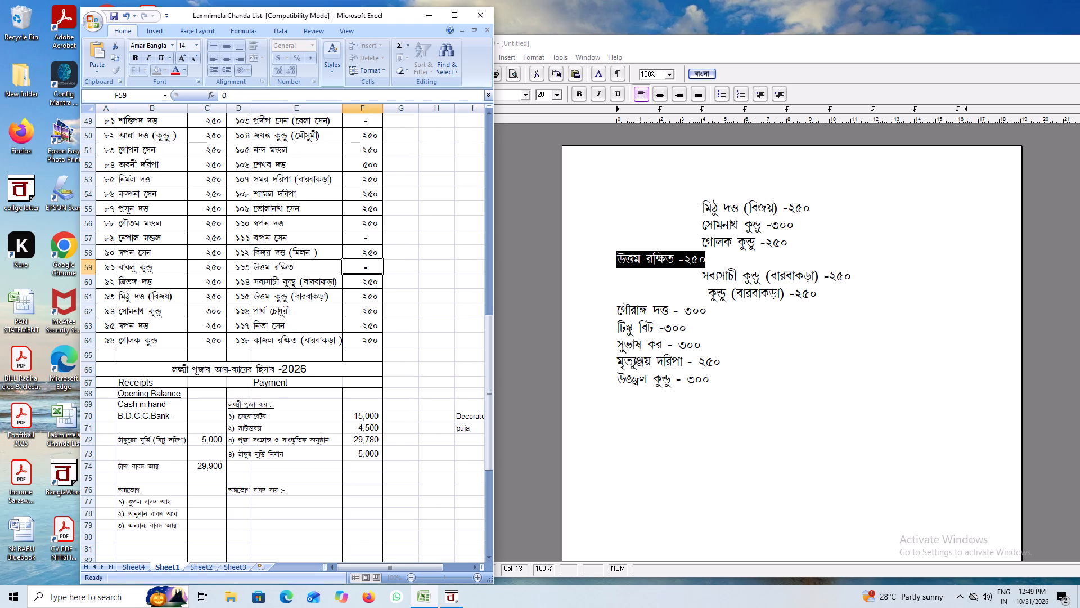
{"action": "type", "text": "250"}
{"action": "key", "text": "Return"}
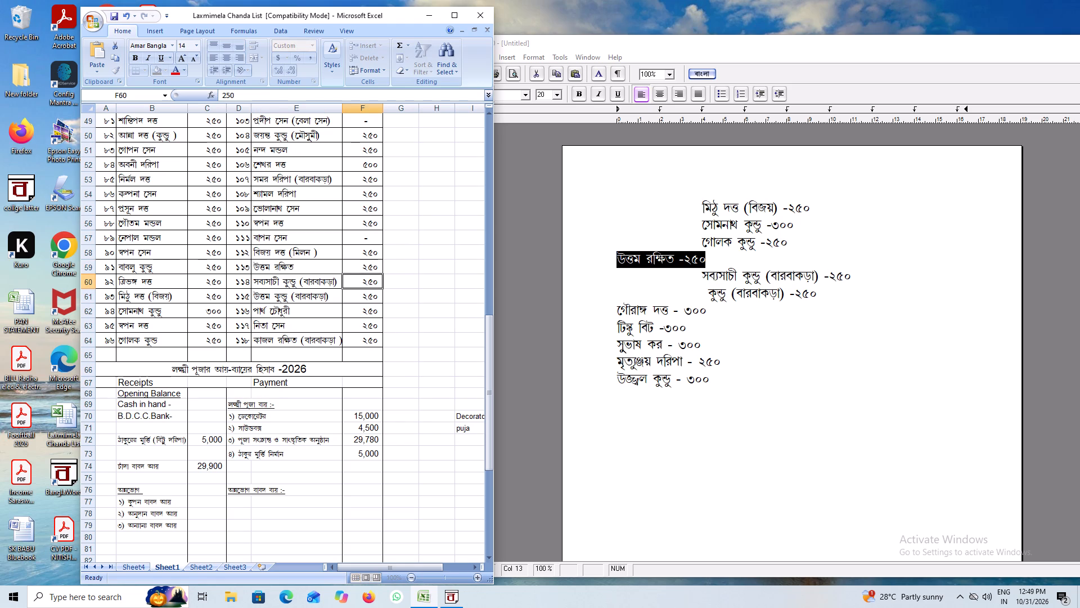
In BanglaWord, indent the fourth entry by two tab stops, in line with the entries already used.
{"action": "left_click", "coordinate": [825, 361]}
{"action": "left_click_drag", "start_coordinate": [825, 361], "coordinate": [820, 348]}
{"action": "left_click", "coordinate": [616, 260]}
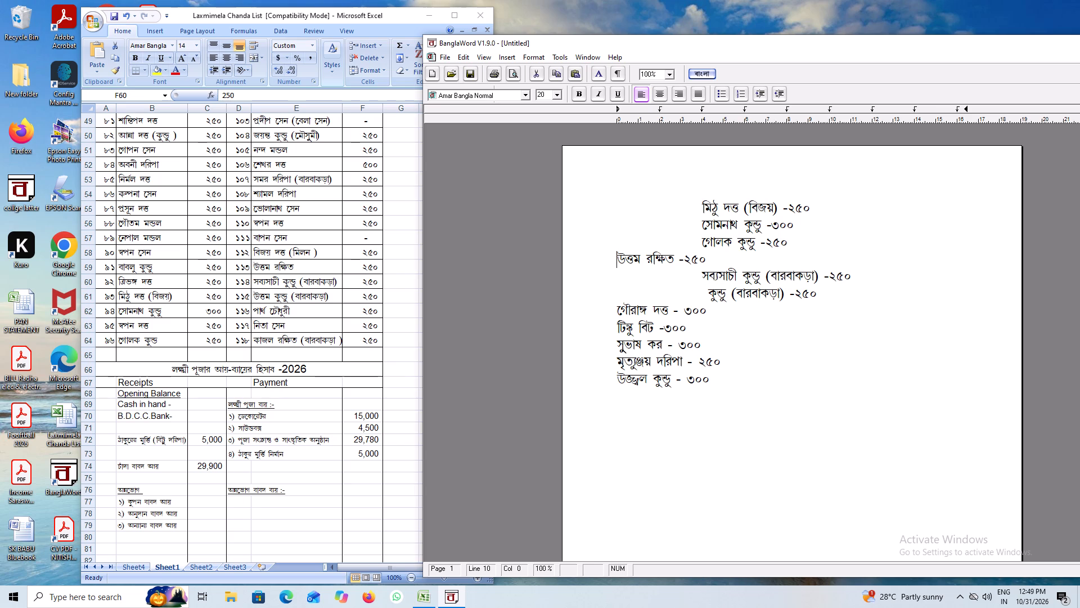
{"action": "key", "text": "Tab"}
{"action": "key", "text": "Tab"}
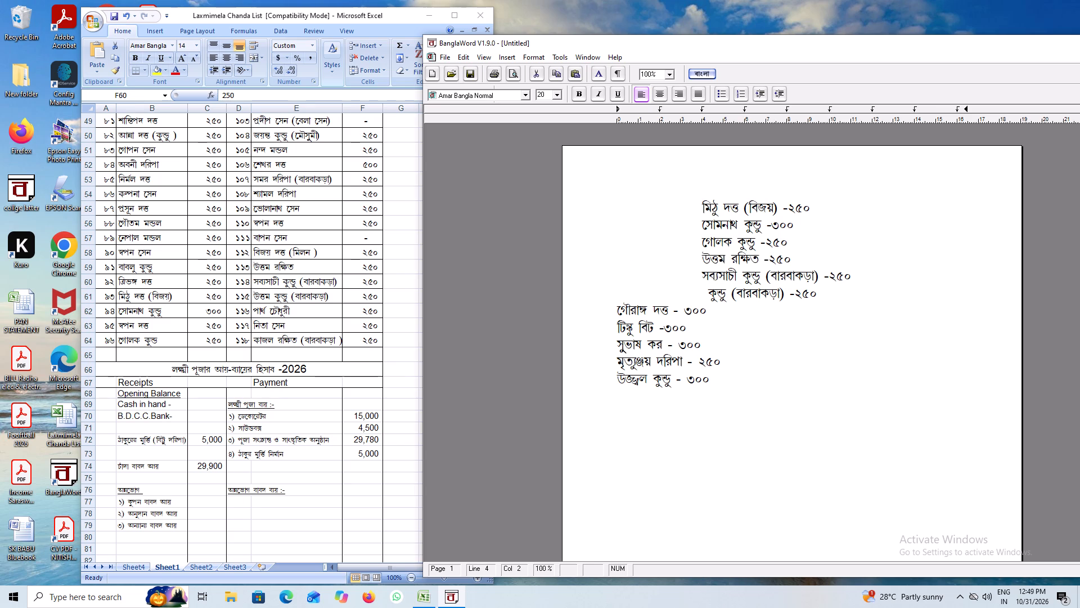
{"action": "left_click", "coordinate": [771, 360]}
In Excel, replace the serial ১১১ member name in E57 with the seventh BanglaWord entry's name and enter 300 in F57.
{"action": "triple_click", "coordinate": [273, 237]}
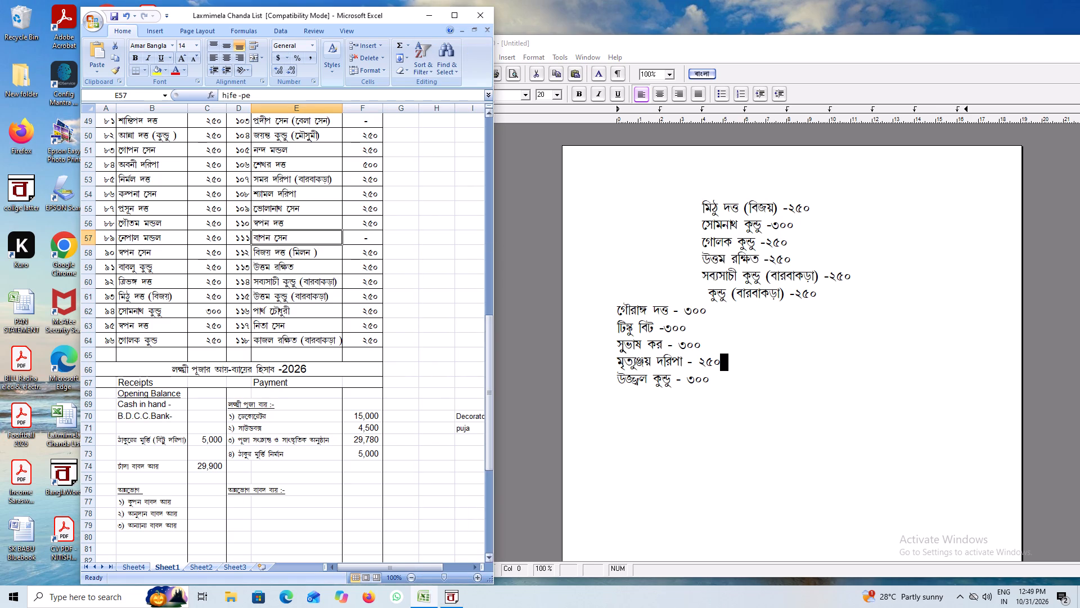
{"action": "key", "text": "Delete"}
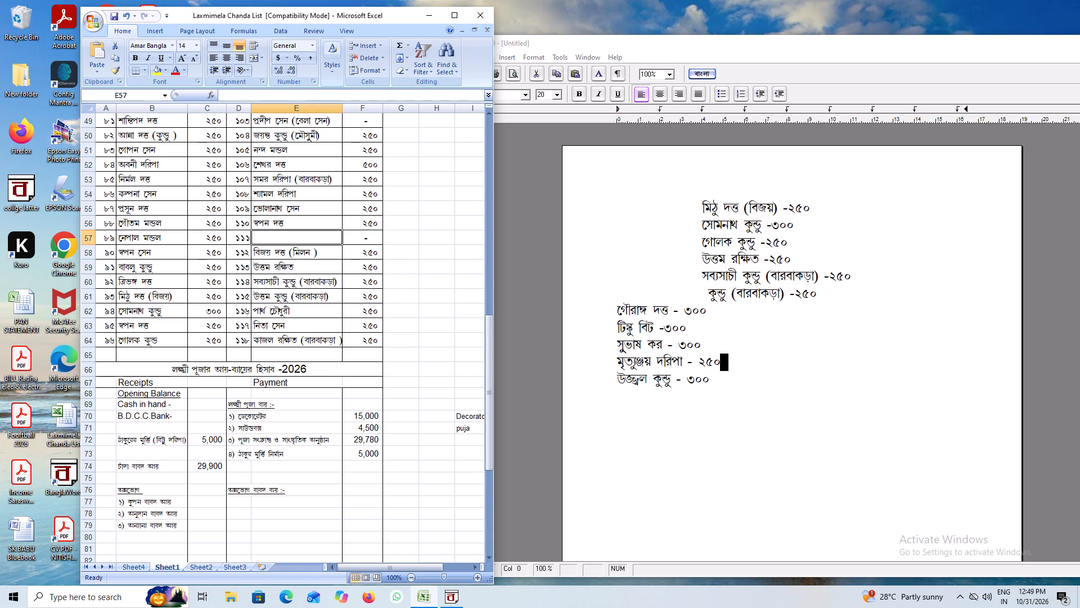
{"action": "left_click_drag", "start_coordinate": [614, 310], "coordinate": [669, 307]}
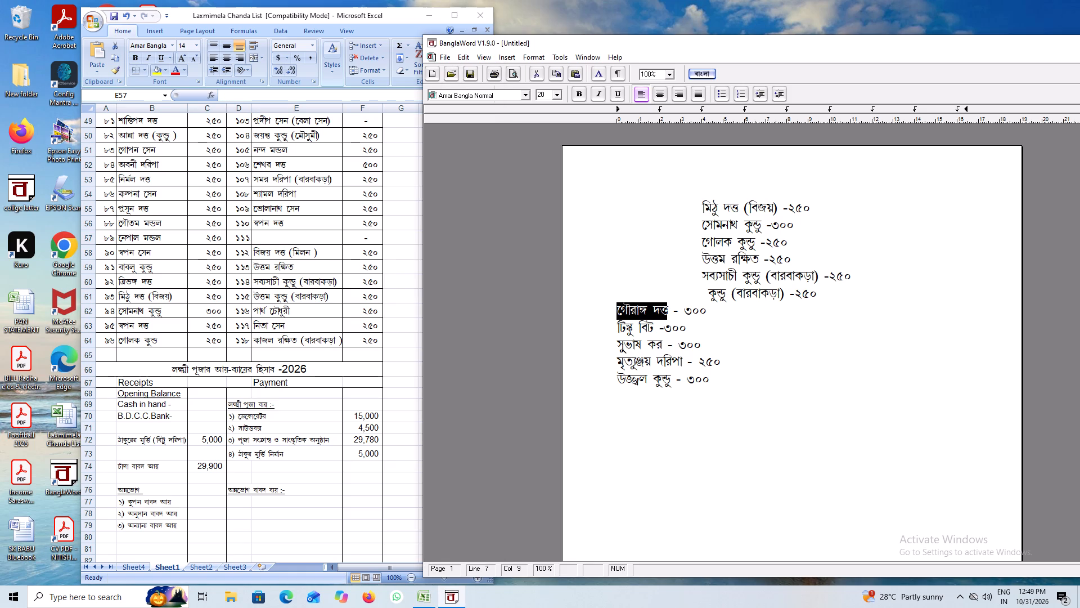
{"action": "key", "text": "ctrl+c"}
{"action": "double_click", "coordinate": [269, 236]}
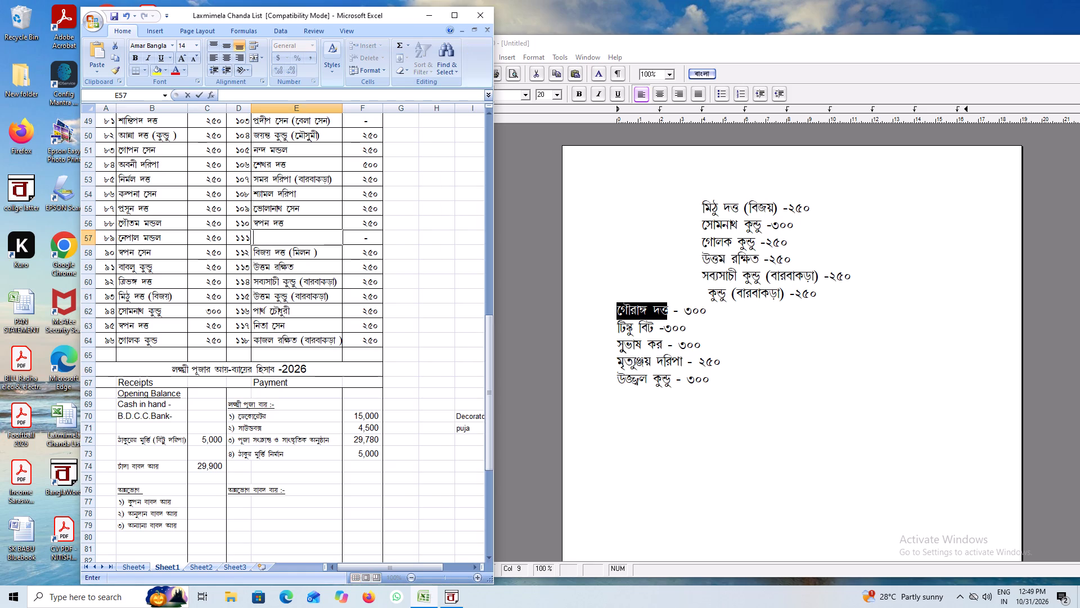
{"action": "key", "text": "ctrl+v"}
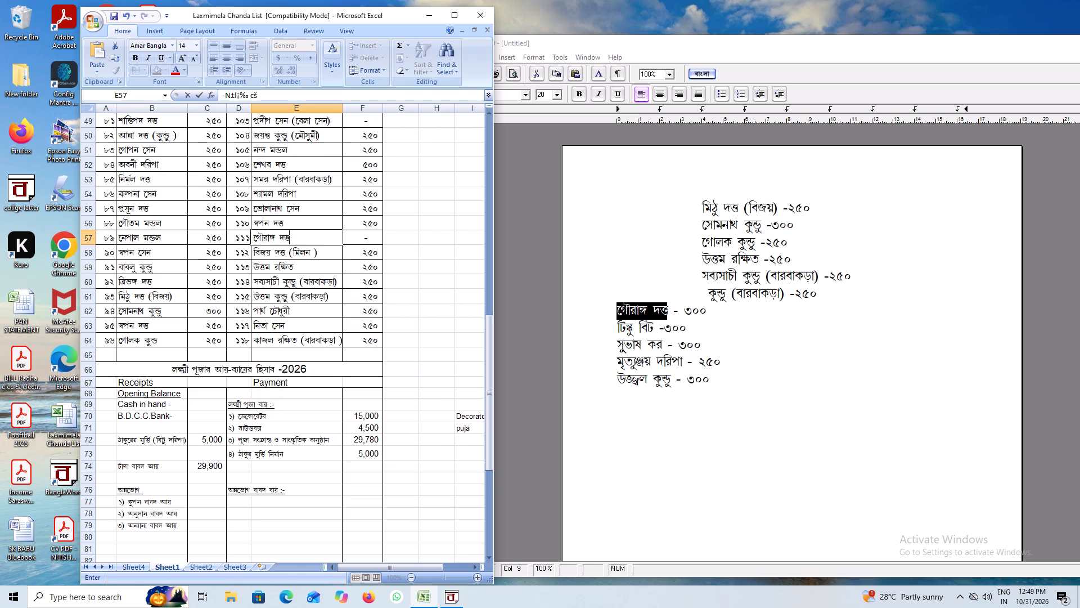
{"action": "left_click", "coordinate": [371, 238]}
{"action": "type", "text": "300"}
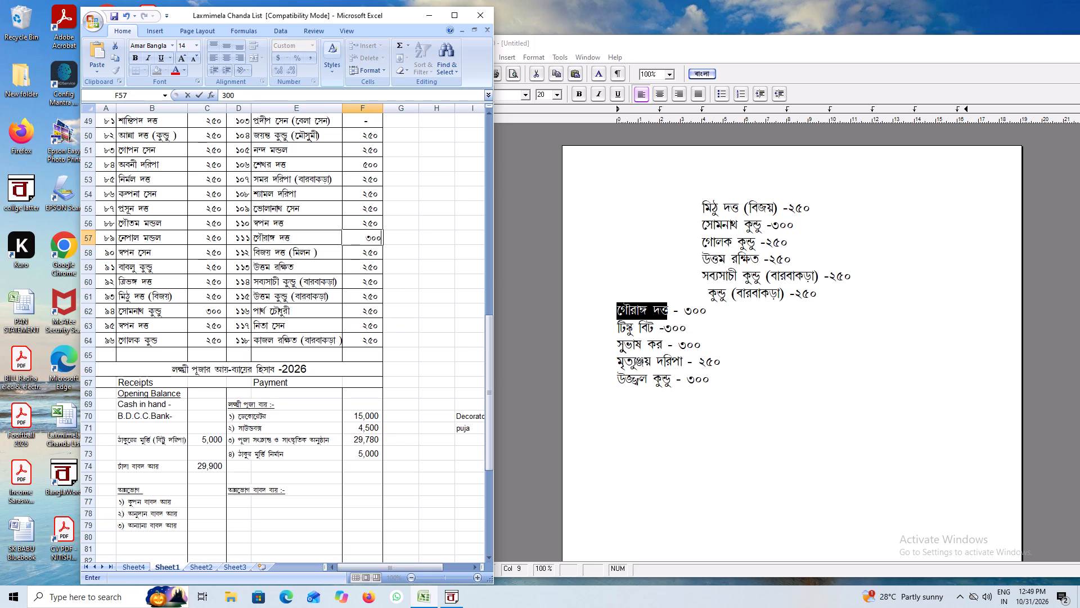
{"action": "double_click", "coordinate": [446, 290]}
In BanglaWord, indent the seventh entry by two tab stops, in line with the entries above it.
{"action": "left_click_drag", "start_coordinate": [685, 332], "coordinate": [673, 325]}
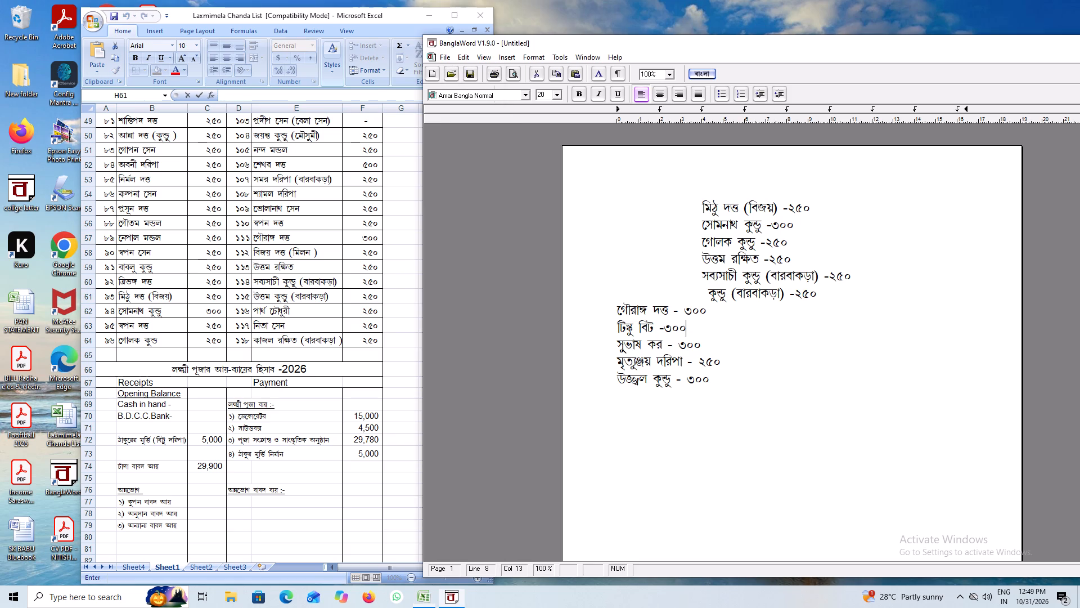
{"action": "left_click", "coordinate": [616, 308]}
{"action": "key", "text": "Tab"}
{"action": "key", "text": "Tab"}
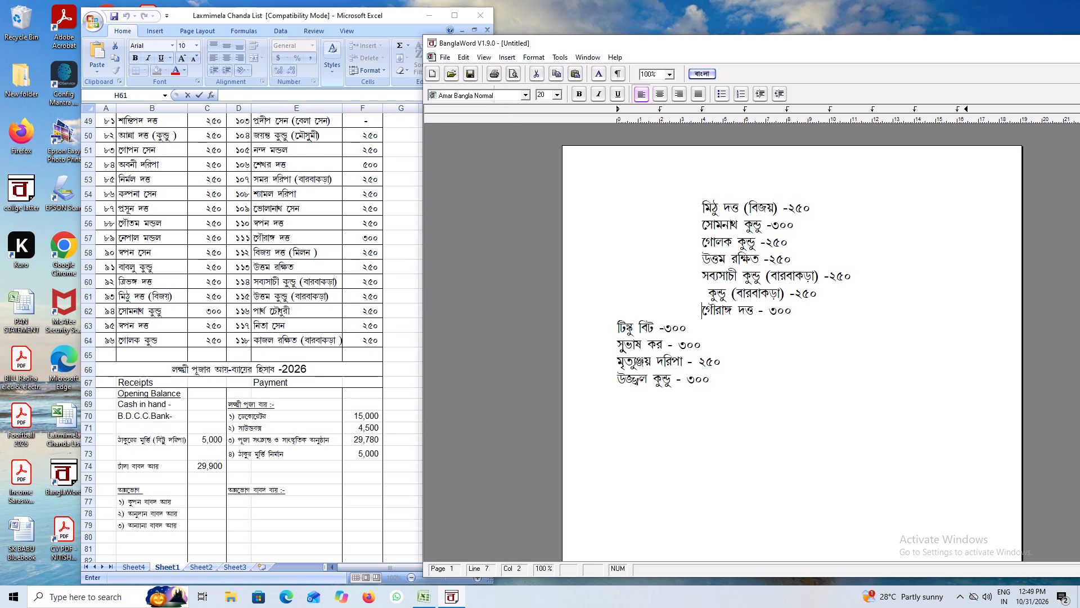
Copy the eighth BanglaWord entry's name and, in Excel, replace the serial ১০১ member name in E47 with it.
{"action": "double_click", "coordinate": [624, 328]}
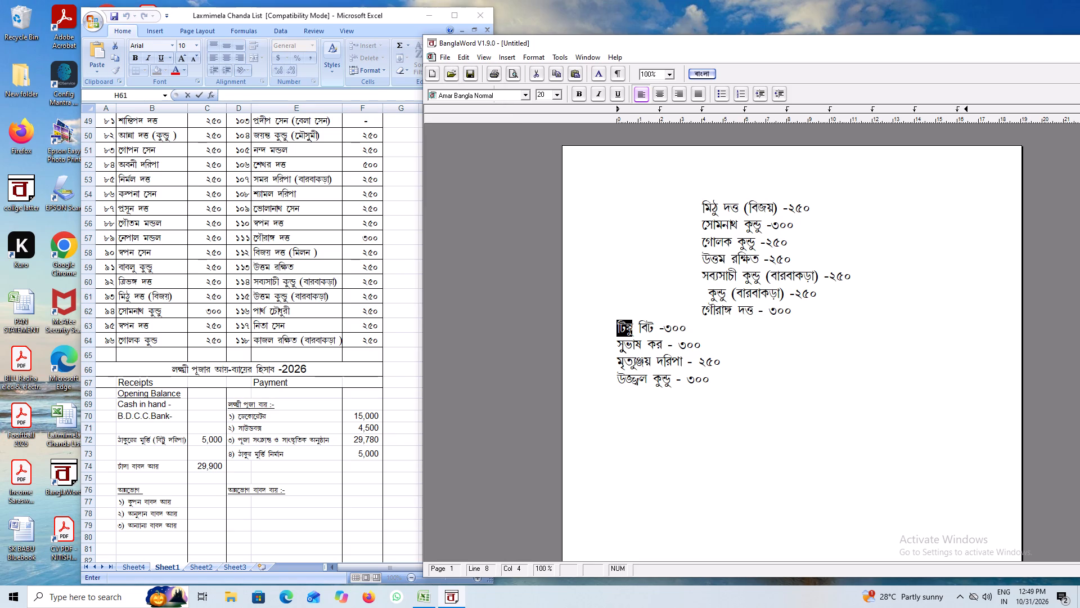
{"action": "double_click", "coordinate": [627, 323]}
{"action": "double_click", "coordinate": [613, 325]}
{"action": "left_click_drag", "start_coordinate": [613, 325], "coordinate": [615, 325]}
{"action": "left_click_drag", "start_coordinate": [615, 325], "coordinate": [652, 327]}
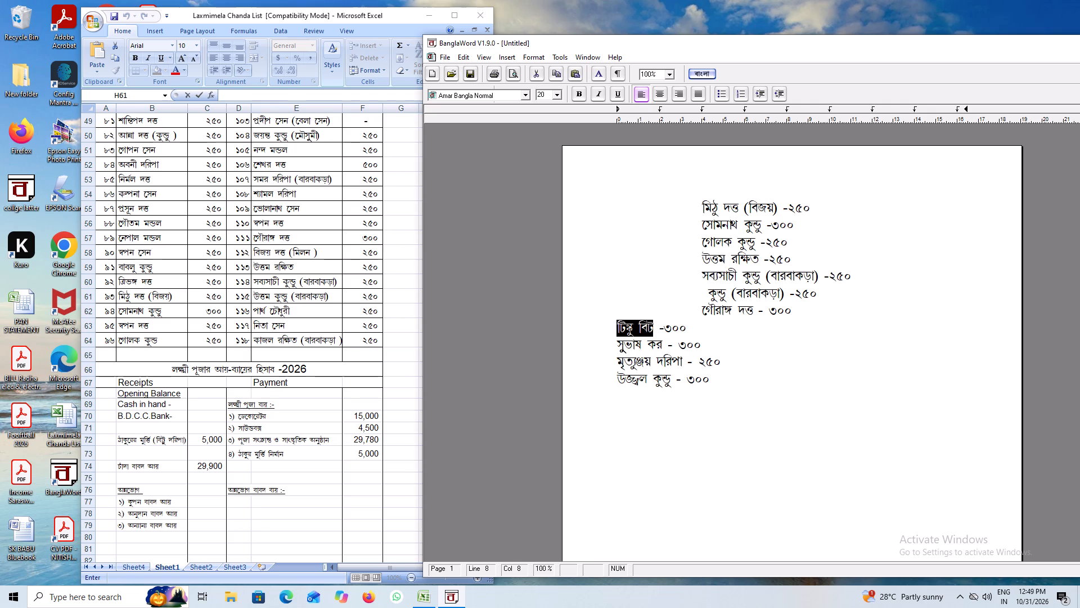
{"action": "key", "text": "ctrl+c"}
{"action": "scroll", "coordinate": [255, 290], "scroll_direction": "up", "scroll_amount": 4}
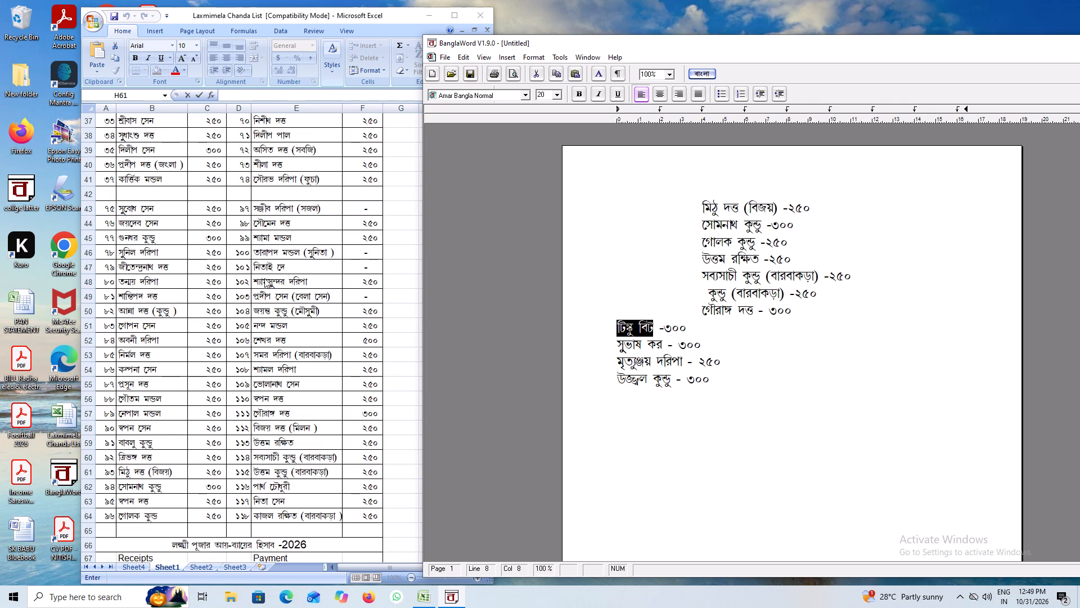
{"action": "left_click", "coordinate": [267, 265]}
{"action": "double_click", "coordinate": [259, 266]}
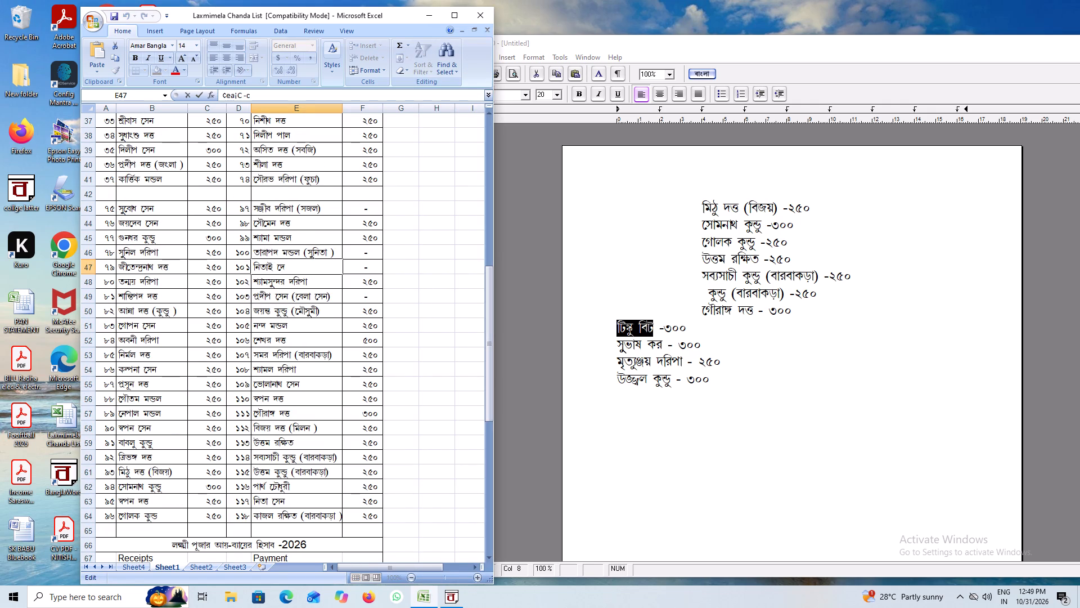
{"action": "key", "text": "Delete"}
{"action": "key", "text": "Delete"}
{"action": "key", "text": "Delete"}
{"action": "key", "text": "Delete"}
{"action": "key", "text": "Delete"}
{"action": "key", "text": "Delete"}
{"action": "key", "text": "Delete"}
{"action": "key", "text": "BackSpace"}
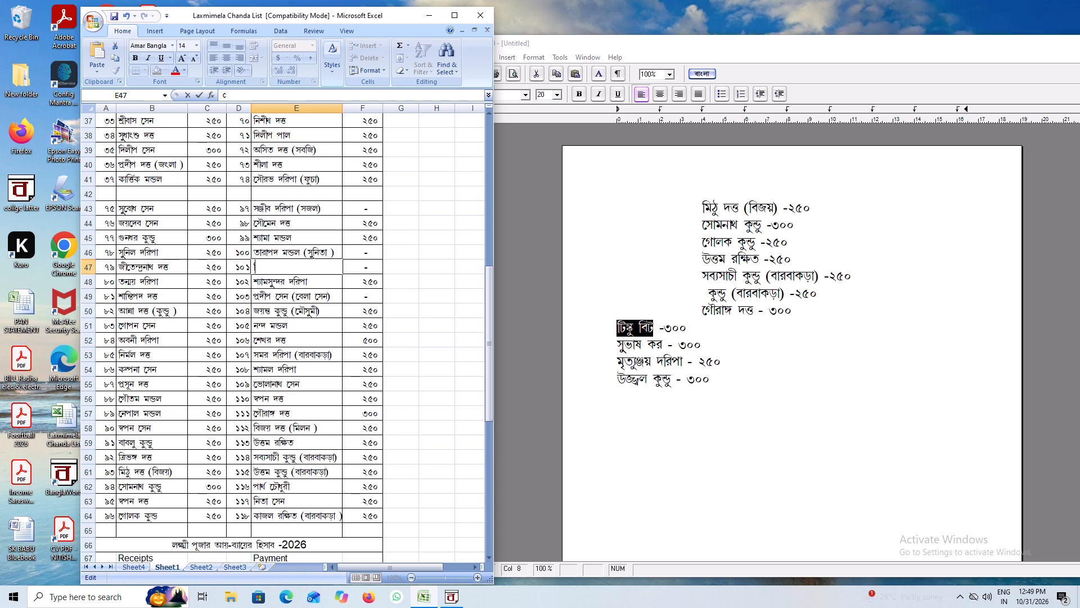
{"action": "key", "text": "BackSpace"}
{"action": "key", "text": "ctrl+v"}
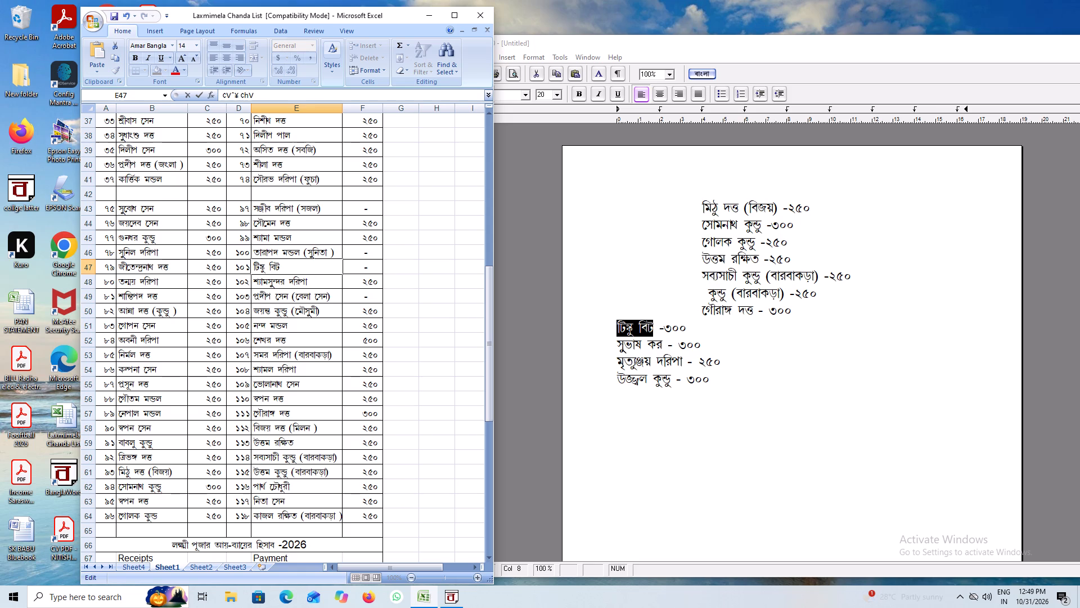
Replace the dash in F47 with the chanda amount 300 for serial ১০১.
{"action": "double_click", "coordinate": [361, 268]}
{"action": "key", "text": "Delete"}
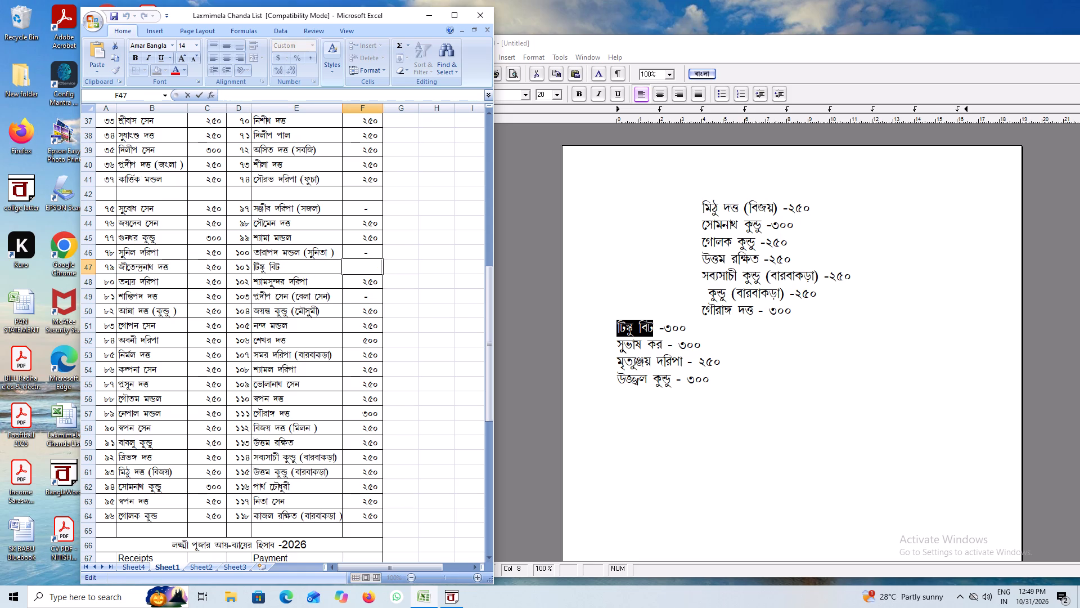
{"action": "left_click_drag", "start_coordinate": [411, 305], "coordinate": [405, 301]}
{"action": "left_click", "coordinate": [362, 269]}
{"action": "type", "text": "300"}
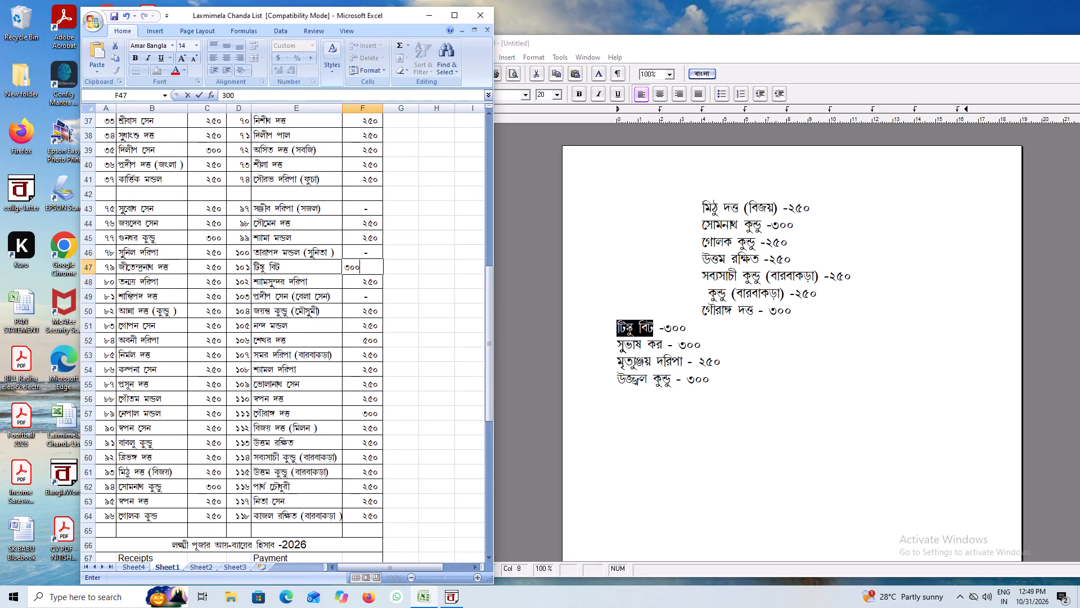
{"action": "left_click", "coordinate": [389, 307]}
In BanglaWord, indent the eighth entry by two tab stops, in line with the entries above it.
{"action": "double_click", "coordinate": [620, 327]}
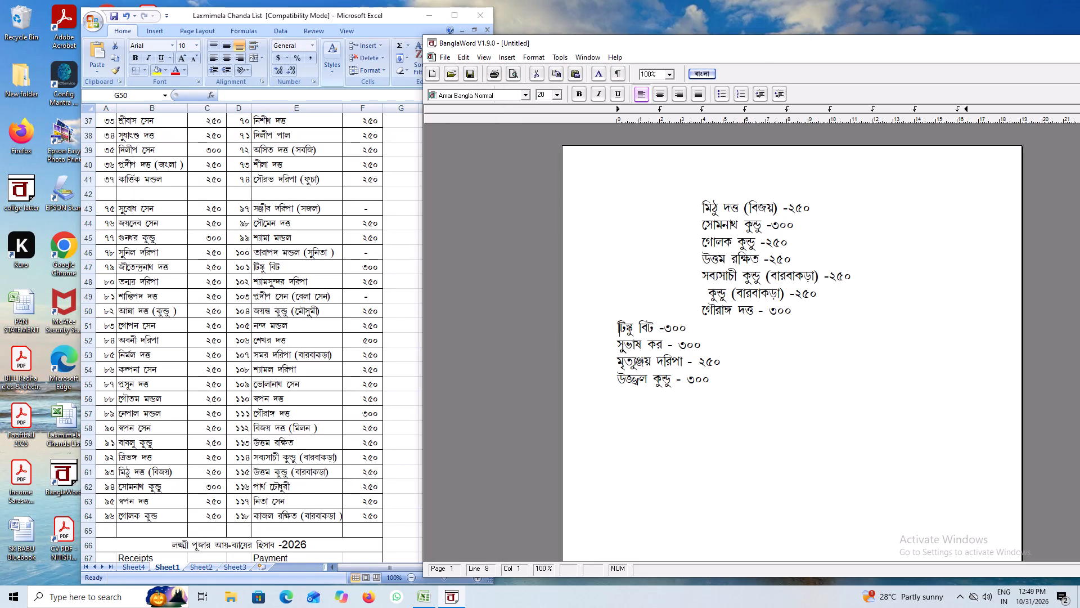
{"action": "double_click", "coordinate": [608, 324]}
{"action": "key", "text": "Tab"}
{"action": "key", "text": "Tab"}
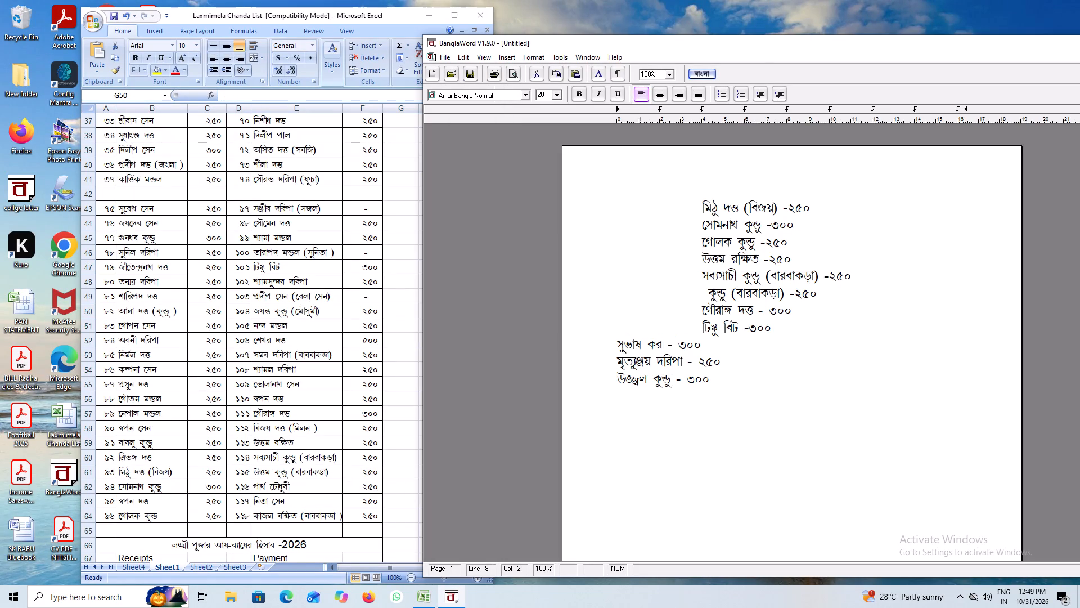
In Excel, replace the serial ১০৩ member name in E49 with the ninth BanglaWord entry's name and enter 300 in F49.
{"action": "left_click_drag", "start_coordinate": [616, 343], "coordinate": [659, 342]}
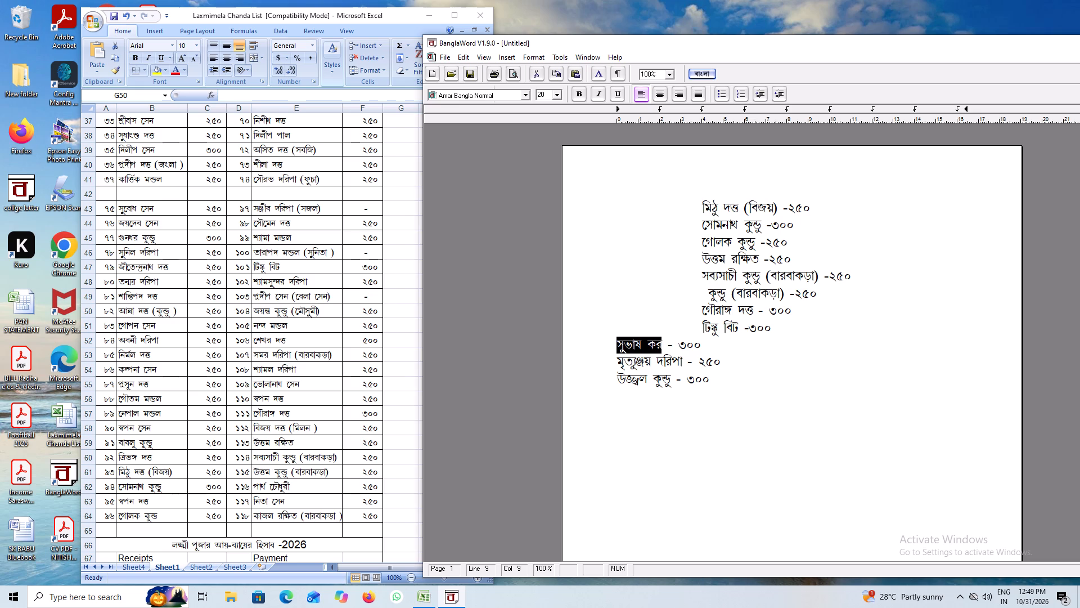
{"action": "key", "text": "ctrl+c"}
{"action": "left_click", "coordinate": [265, 263]}
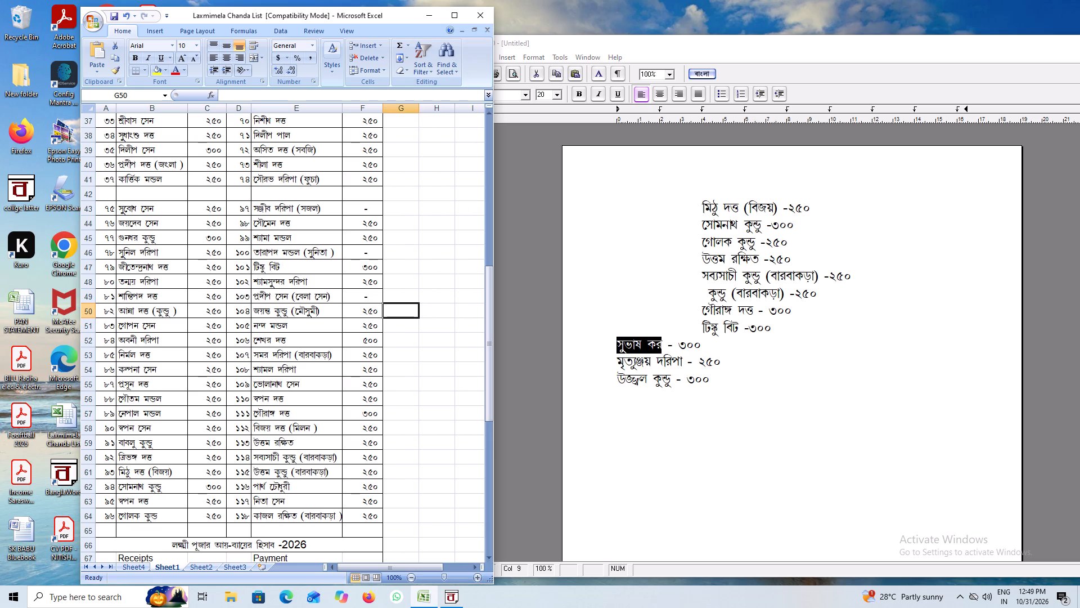
{"action": "left_click", "coordinate": [260, 298]}
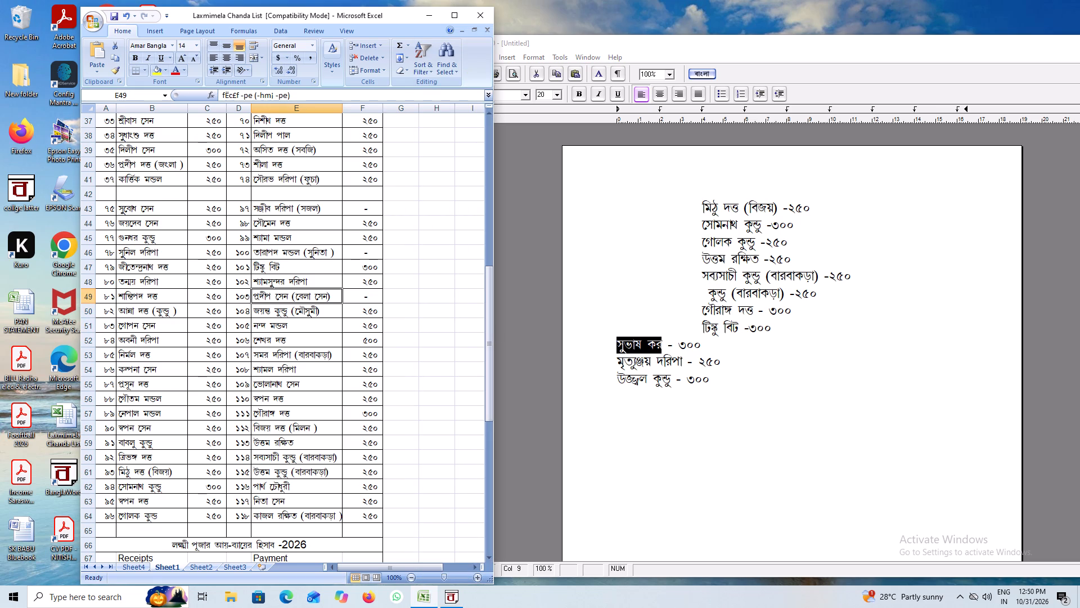
{"action": "key", "text": "ctrl+v"}
{"action": "left_click", "coordinate": [361, 296]}
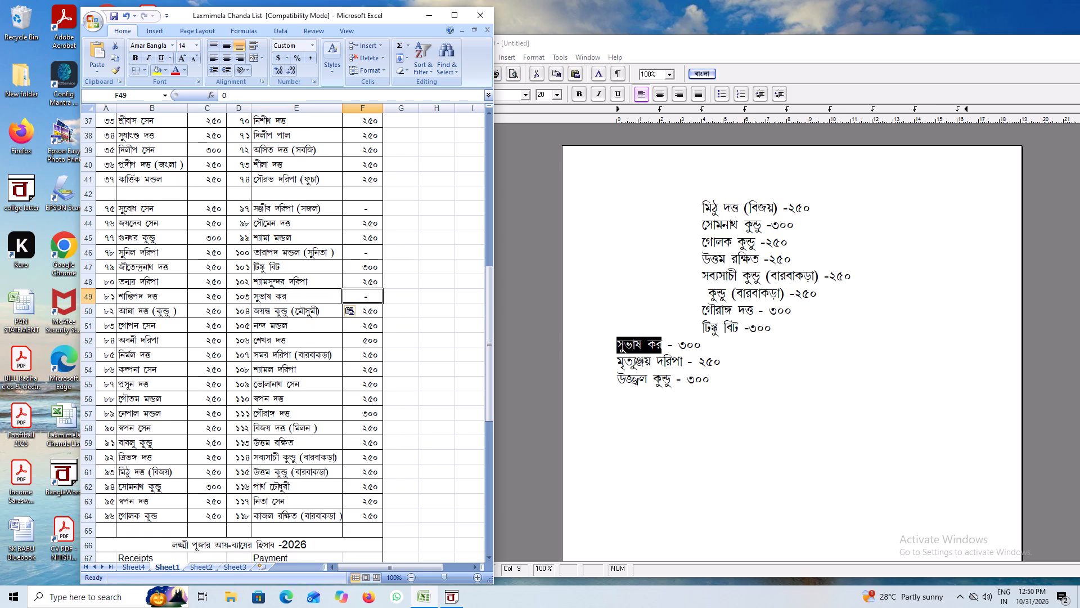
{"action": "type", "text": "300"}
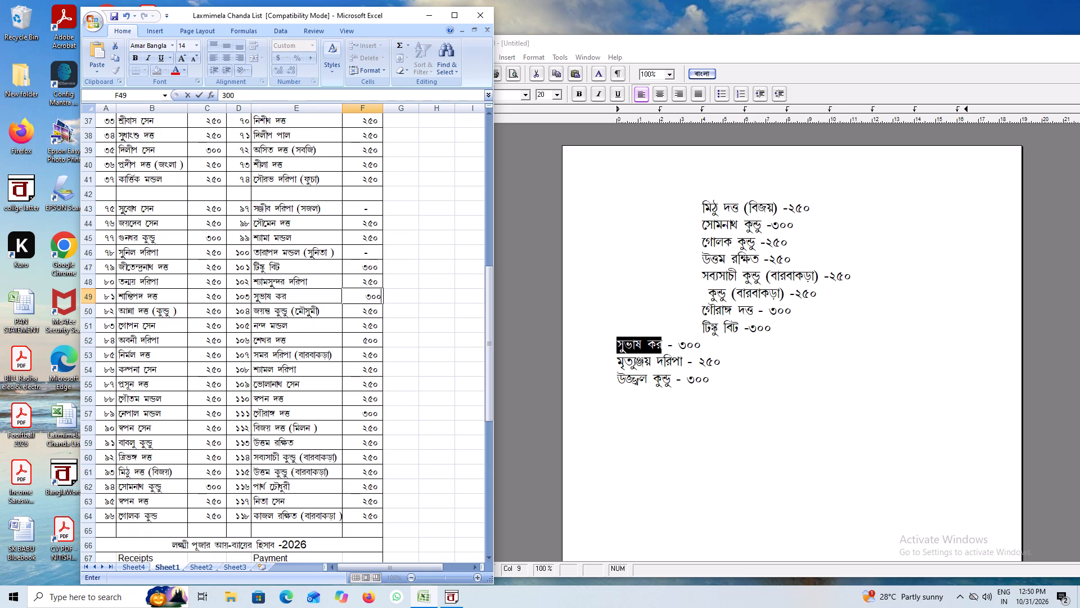
In BanglaWord, indent the ninth entry by two tab stops, in line with the entries above it.
{"action": "left_click", "coordinate": [593, 430]}
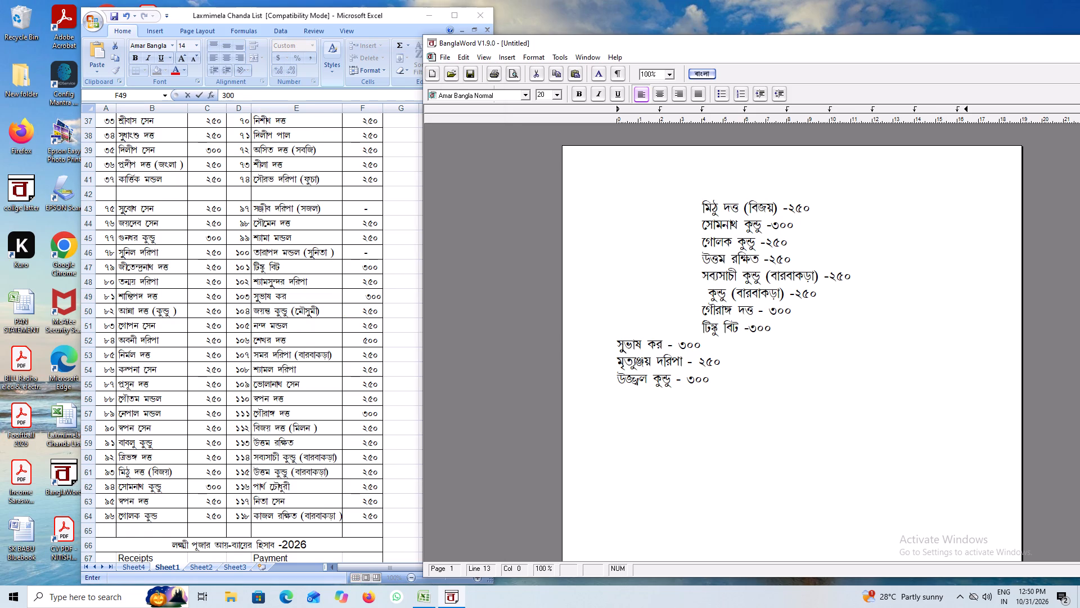
{"action": "left_click", "coordinate": [615, 340]}
{"action": "key", "text": "Tab"}
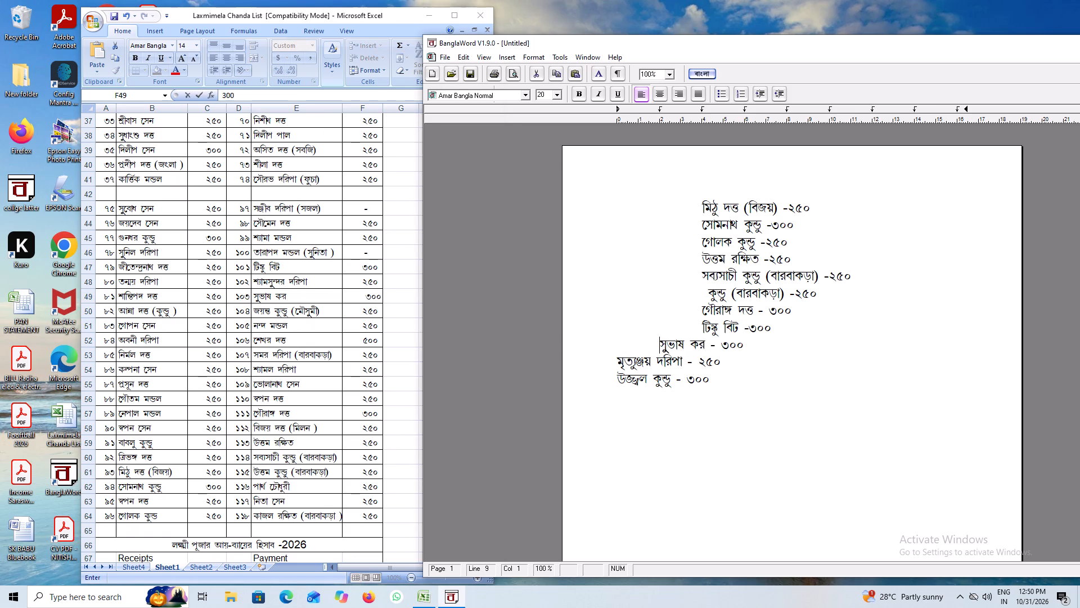
{"action": "scroll", "coordinate": [508, 369], "scroll_direction": "up", "scroll_amount": 5}
{"action": "left_click", "coordinate": [712, 335]}
{"action": "left_click", "coordinate": [652, 341]}
{"action": "key", "text": "Tab"}
In Excel, replace the serial ৯৭ member name in E43 with the tenth BanglaWord entry's name and enter 250 in F43.
{"action": "left_click_drag", "start_coordinate": [614, 361], "coordinate": [614, 361]}
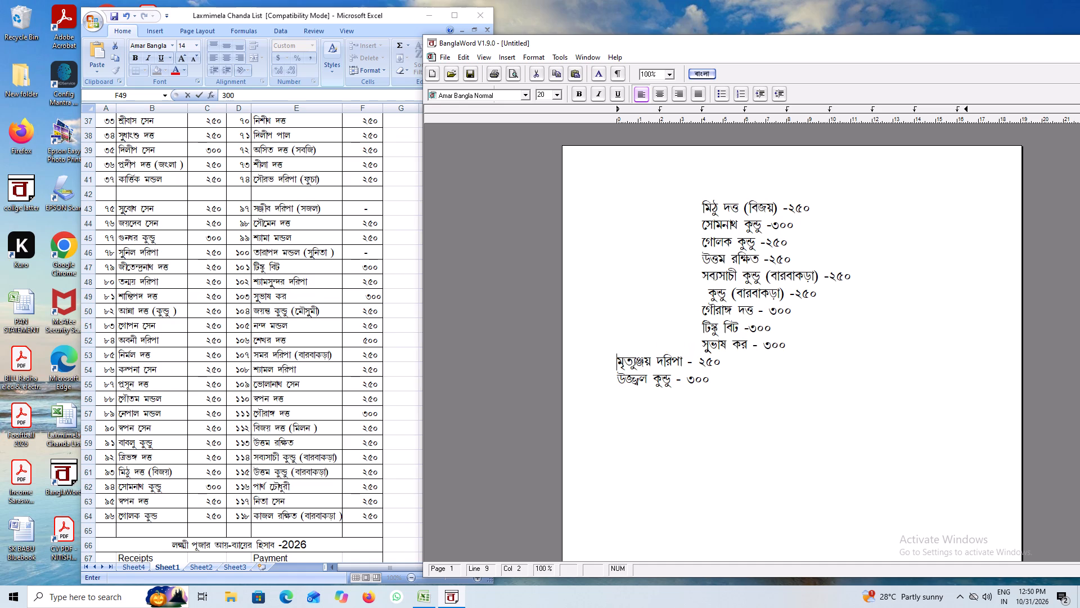
{"action": "left_click_drag", "start_coordinate": [614, 361], "coordinate": [679, 365]}
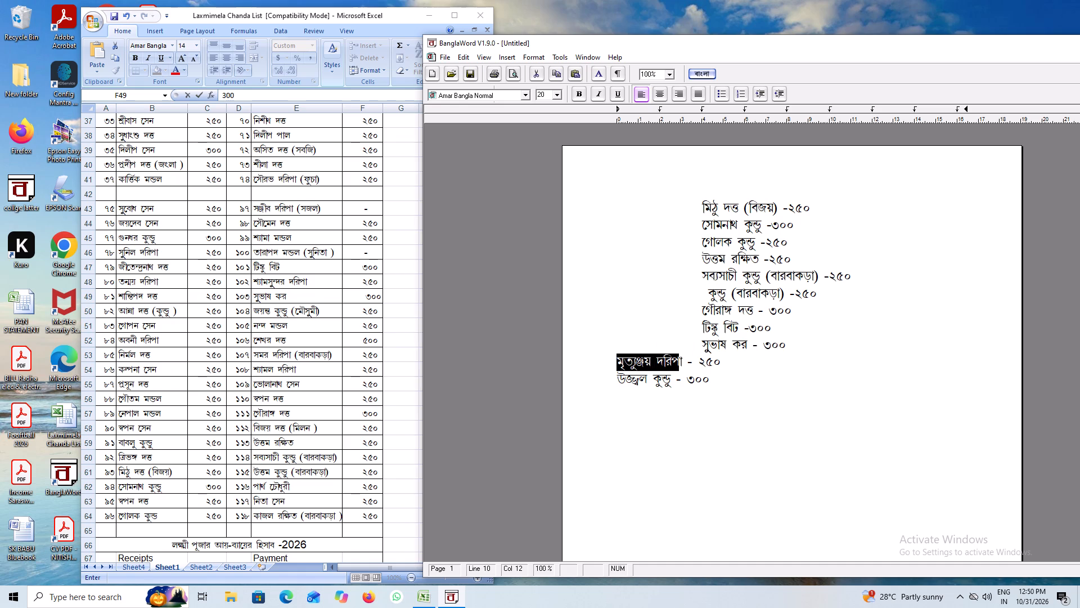
{"action": "key", "text": "ctrl+c"}
{"action": "left_click", "coordinate": [615, 346]}
{"action": "left_click_drag", "start_coordinate": [614, 360], "coordinate": [621, 360]}
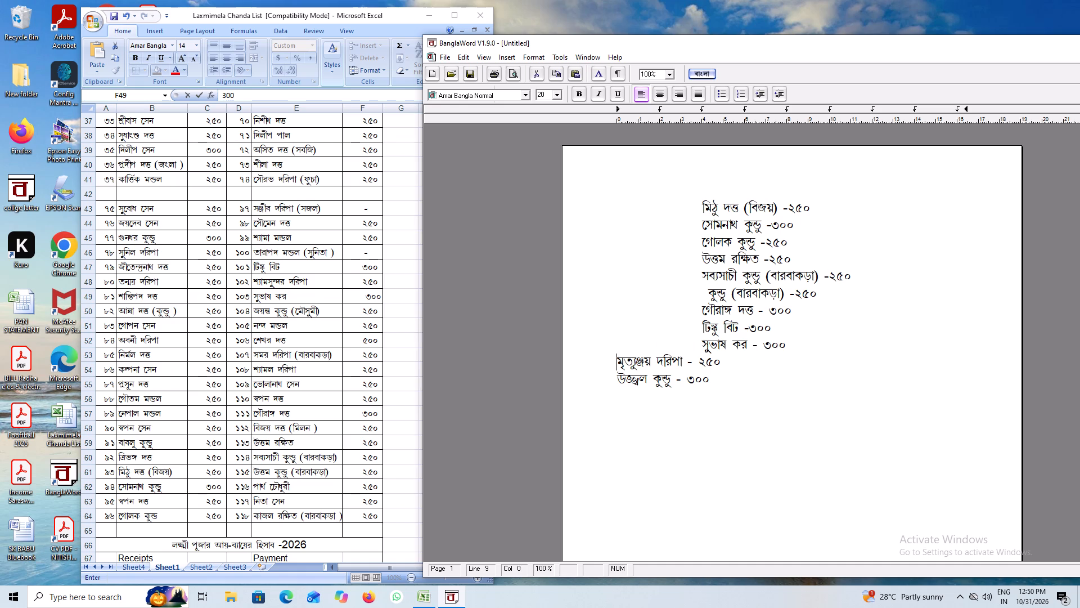
{"action": "left_click_drag", "start_coordinate": [621, 360], "coordinate": [683, 363]}
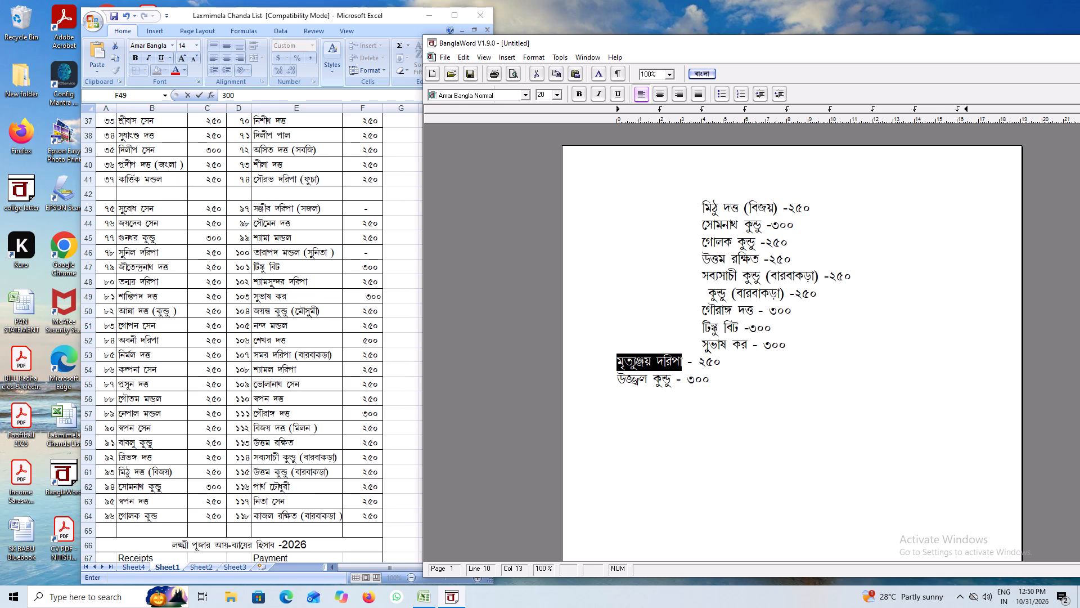
{"action": "key", "text": "ctrl+c"}
{"action": "double_click", "coordinate": [271, 217]}
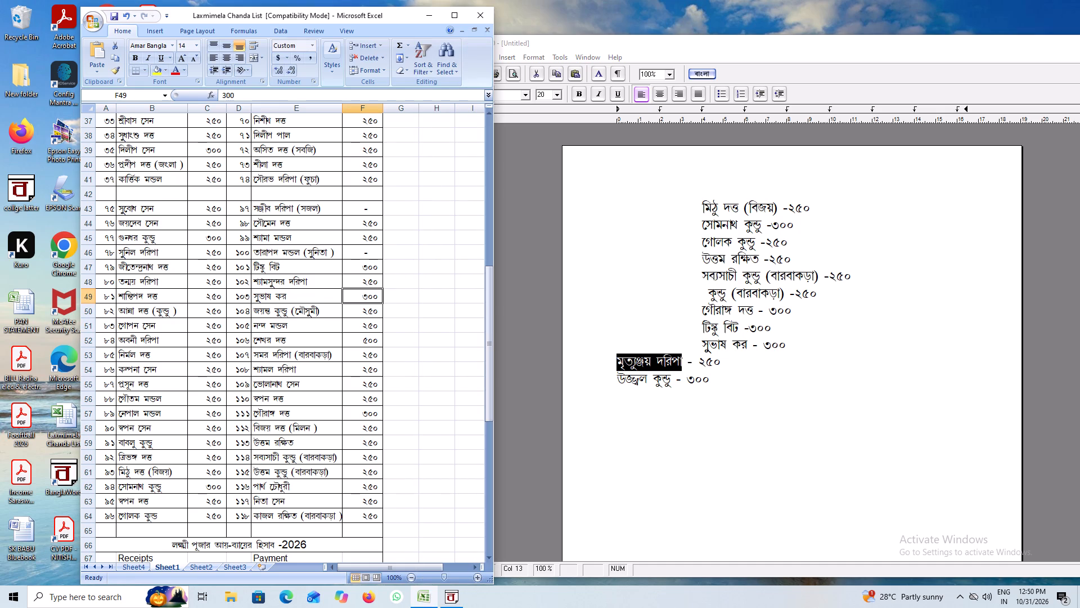
{"action": "left_click", "coordinate": [267, 209]}
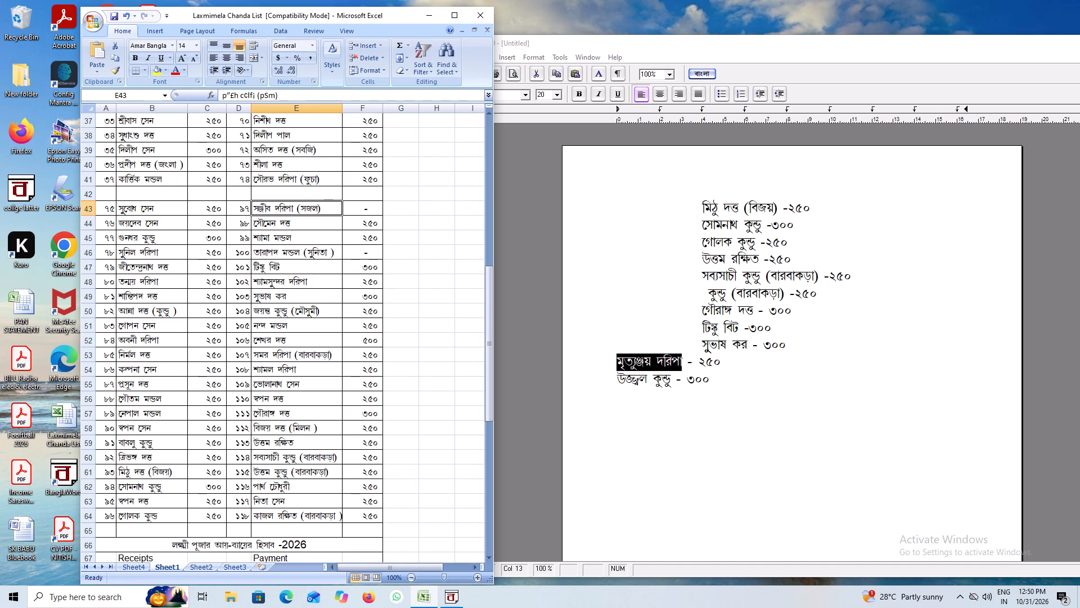
{"action": "key", "text": "ctrl+v"}
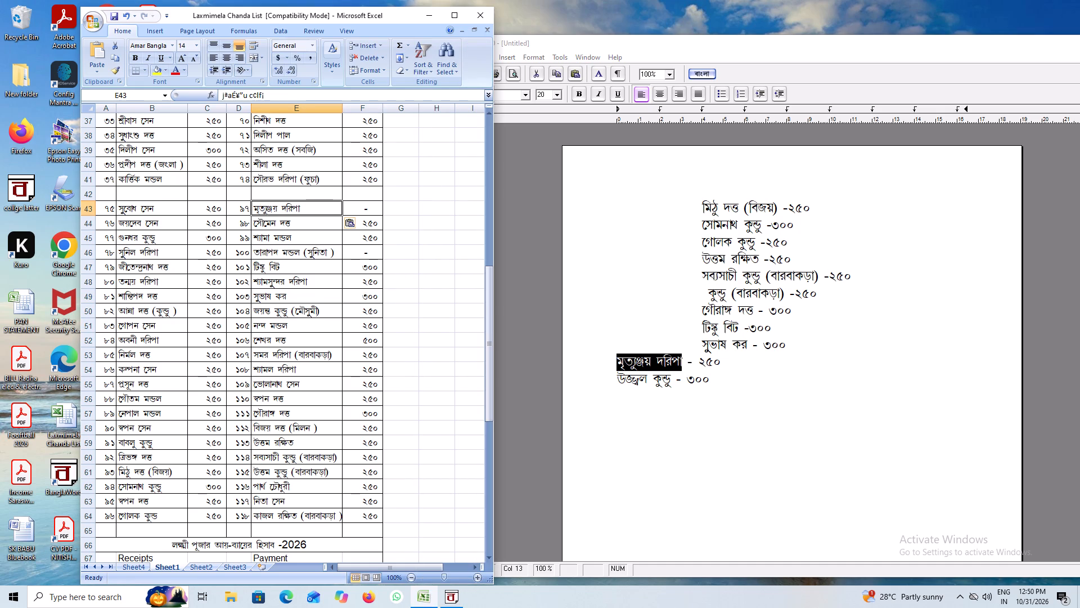
{"action": "left_click", "coordinate": [362, 209]}
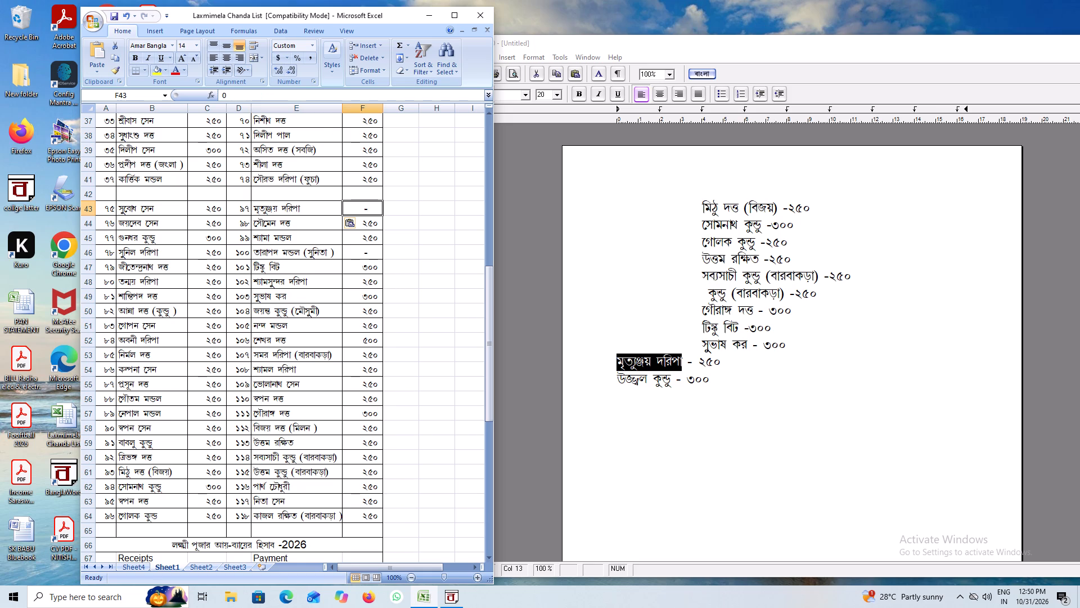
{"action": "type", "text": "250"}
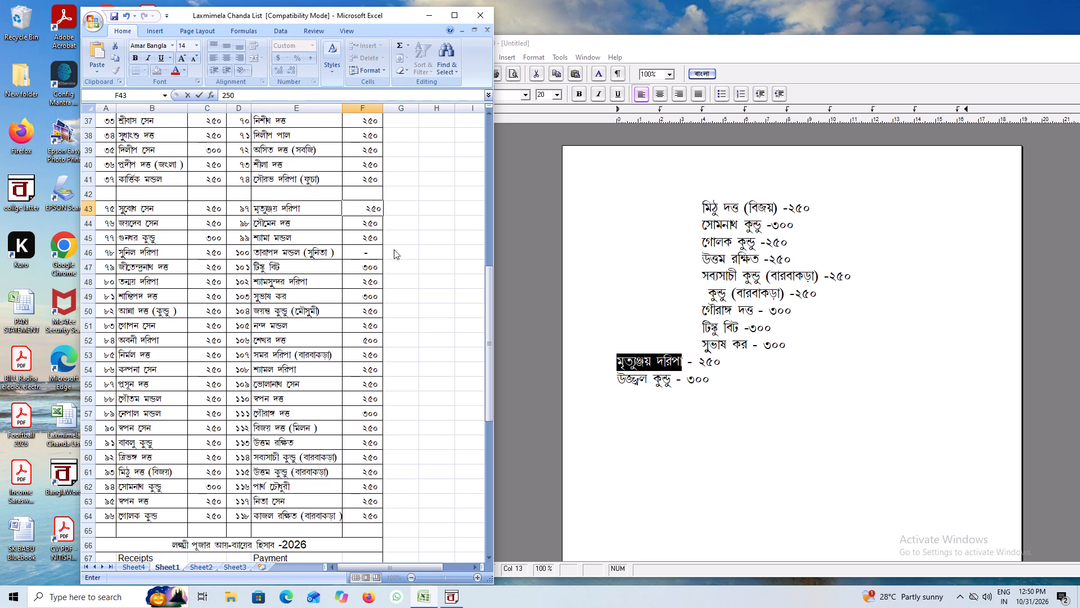
{"action": "left_click", "coordinate": [416, 249]}
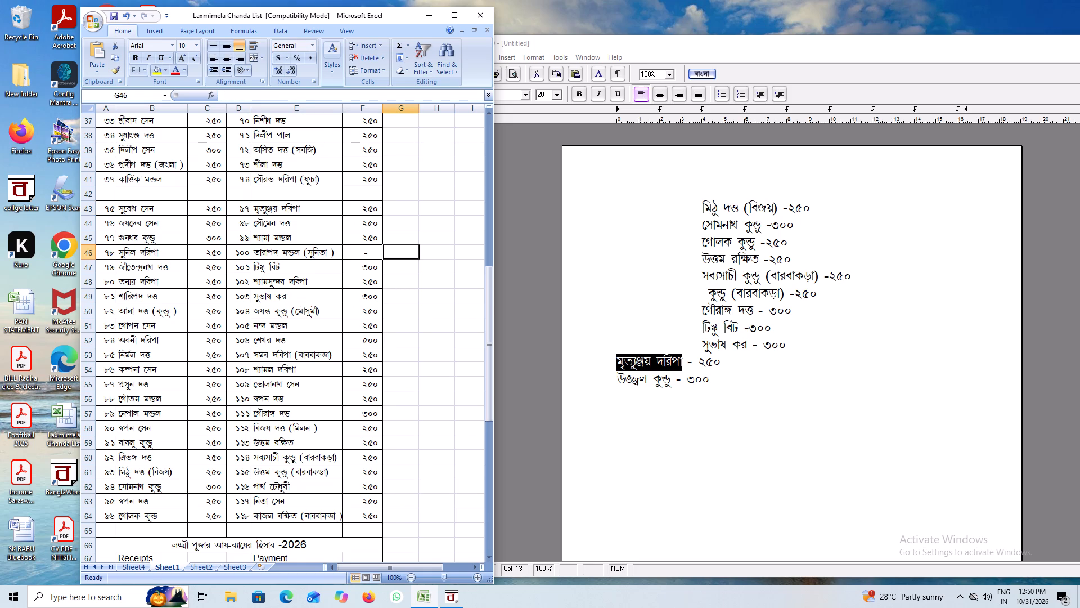
In BanglaWord, indent the tenth entry by two tab stops, in line with the entries above it.
{"action": "left_click", "coordinate": [617, 359]}
{"action": "key", "text": "Tab"}
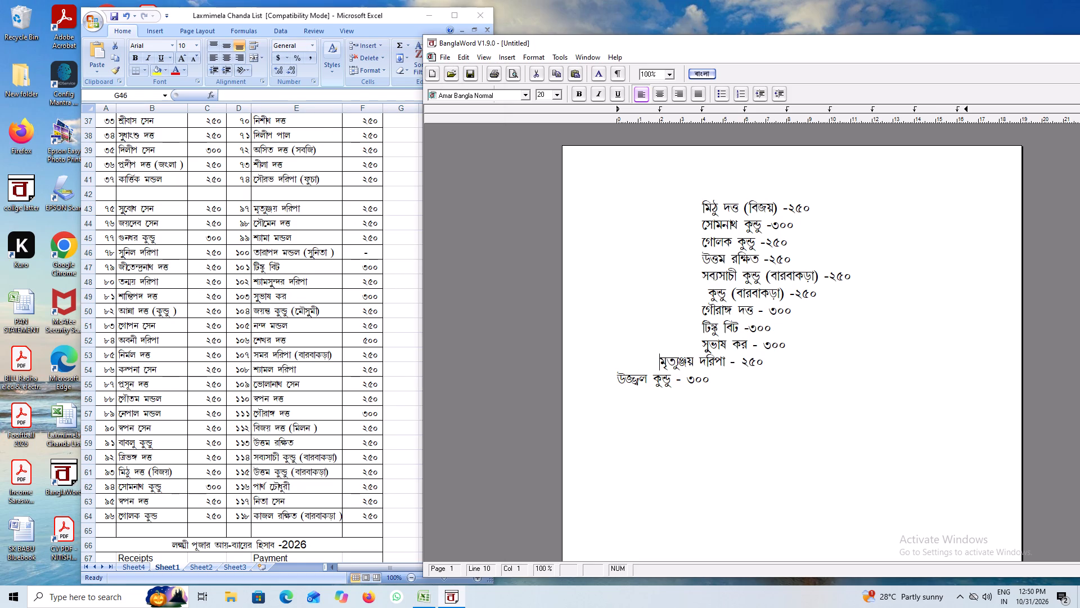
{"action": "key", "text": "Tab"}
In Excel, replace the serial ১০০ member name in E46 with the eleventh BanglaWord entry's name and enter 300 in F46.
{"action": "left_click", "coordinate": [617, 377]}
{"action": "left_click_drag", "start_coordinate": [618, 377], "coordinate": [662, 382]}
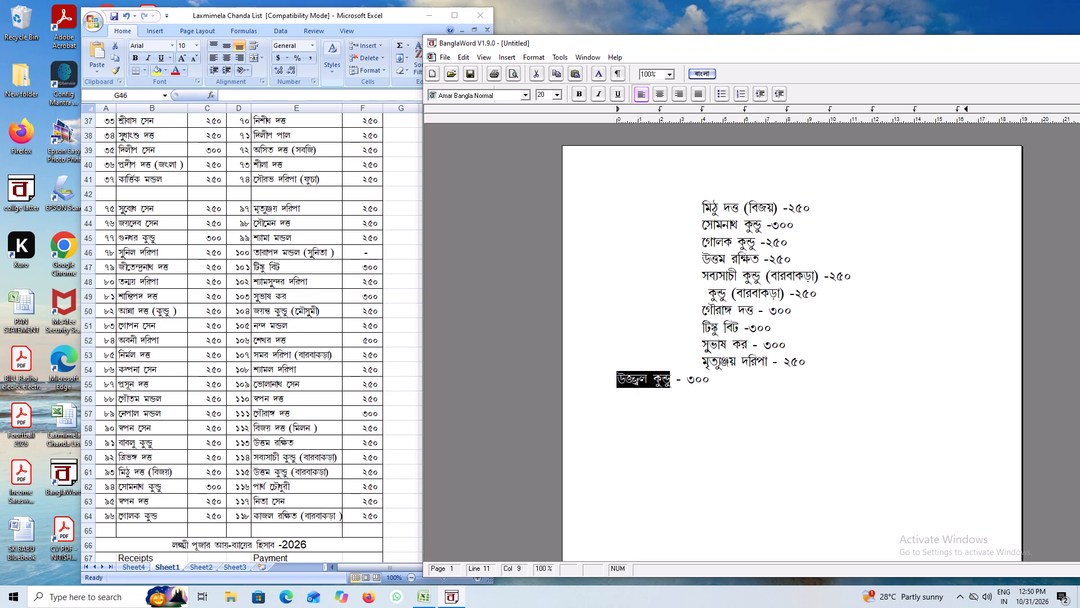
{"action": "left_click_drag", "start_coordinate": [662, 382], "coordinate": [662, 383]}
{"action": "key", "text": "ctrl+c"}
{"action": "double_click", "coordinate": [318, 315]}
{"action": "left_click", "coordinate": [282, 253]}
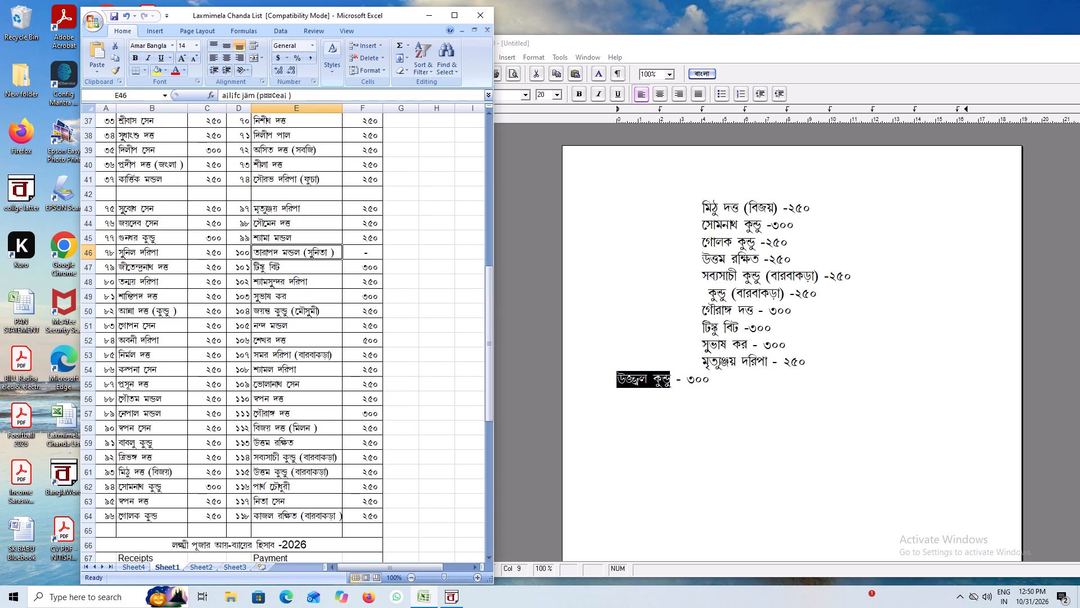
{"action": "key", "text": "ctrl+v"}
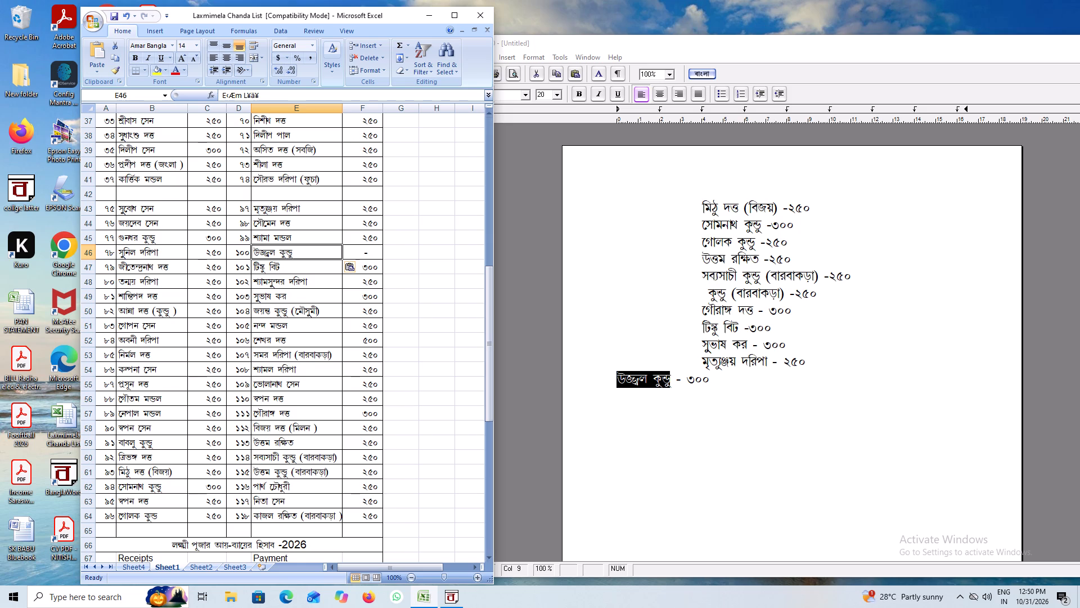
{"action": "left_click", "coordinate": [364, 256]}
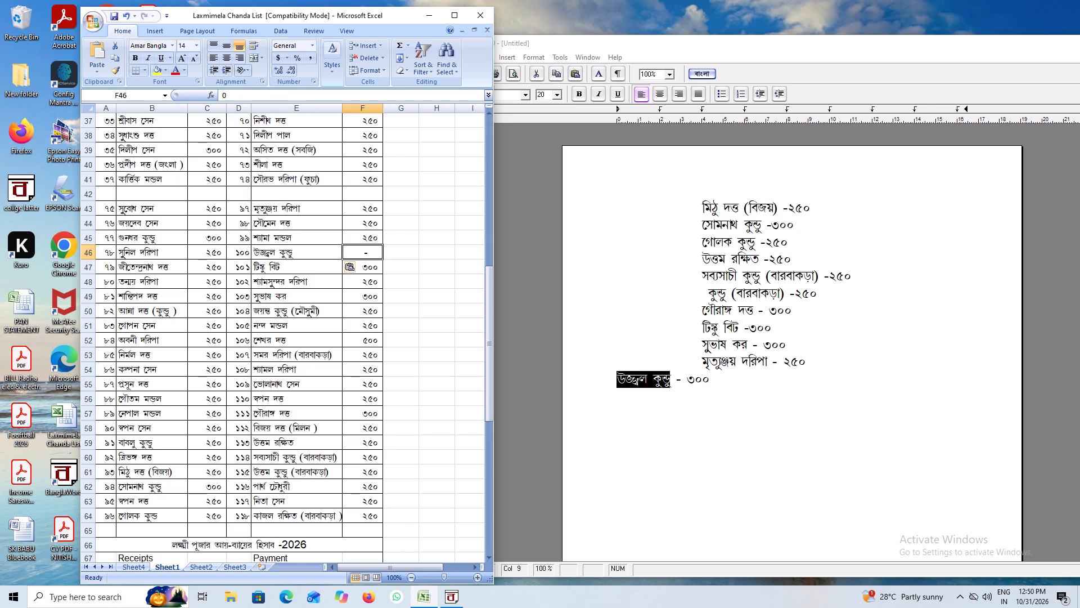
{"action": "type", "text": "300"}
{"action": "left_click", "coordinate": [427, 325]}
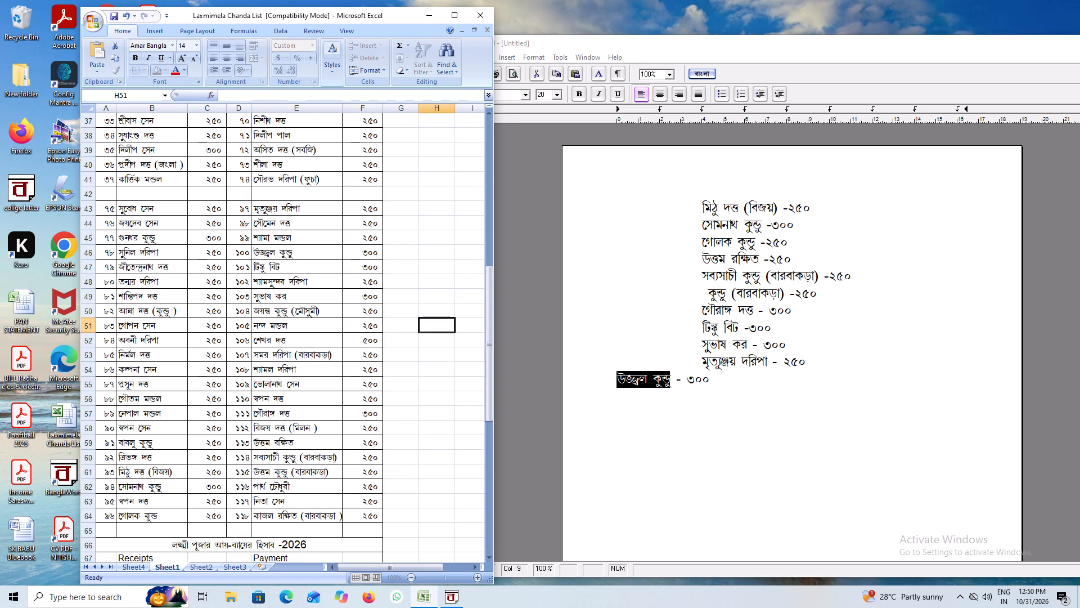
{"action": "left_click", "coordinate": [418, 447]}
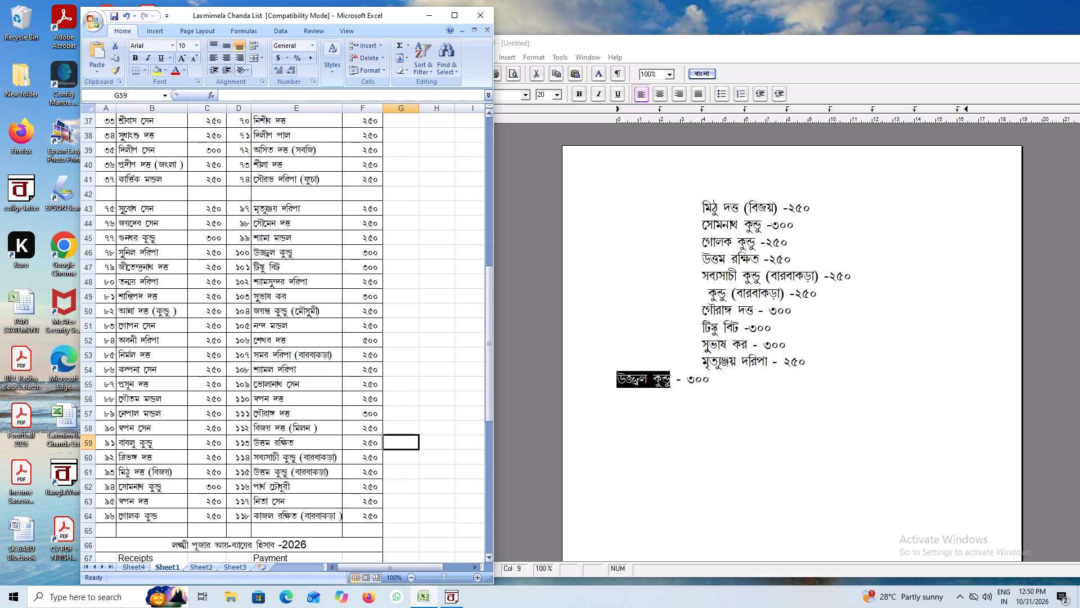
In BanglaWord, indent the eleventh entry by two tab stops, in line with the entries above it.
{"action": "left_click", "coordinate": [615, 383]}
{"action": "key", "text": "Tab"}
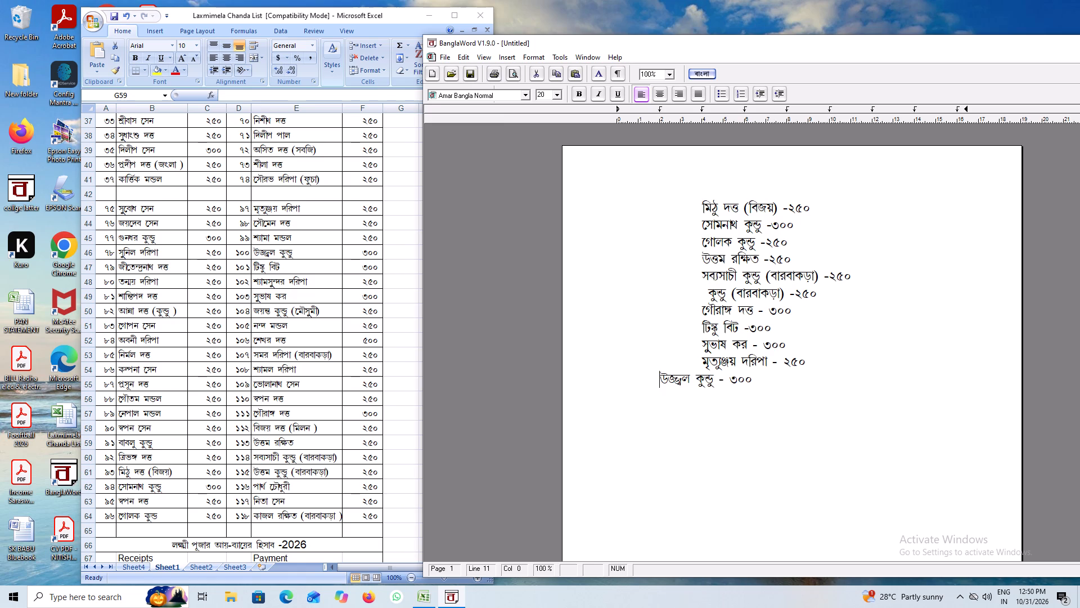
{"action": "key", "text": "Tab"}
{"action": "left_click", "coordinate": [636, 425]}
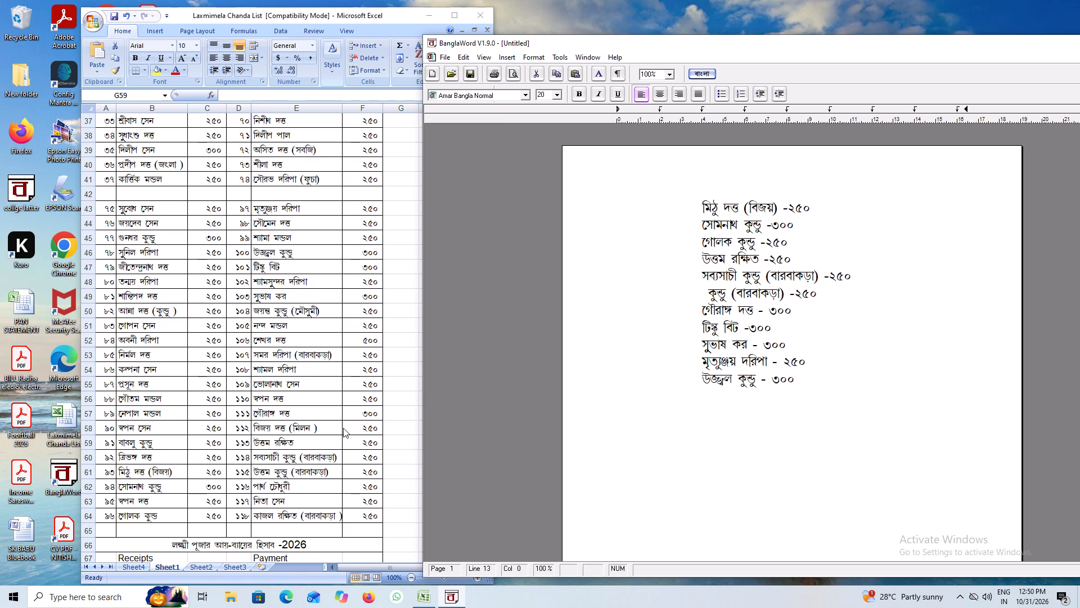
Review the chanda columns of the Excel member list for rows that still have no amount.
{"action": "scroll", "coordinate": [304, 422], "scroll_direction": "down", "scroll_amount": 4}
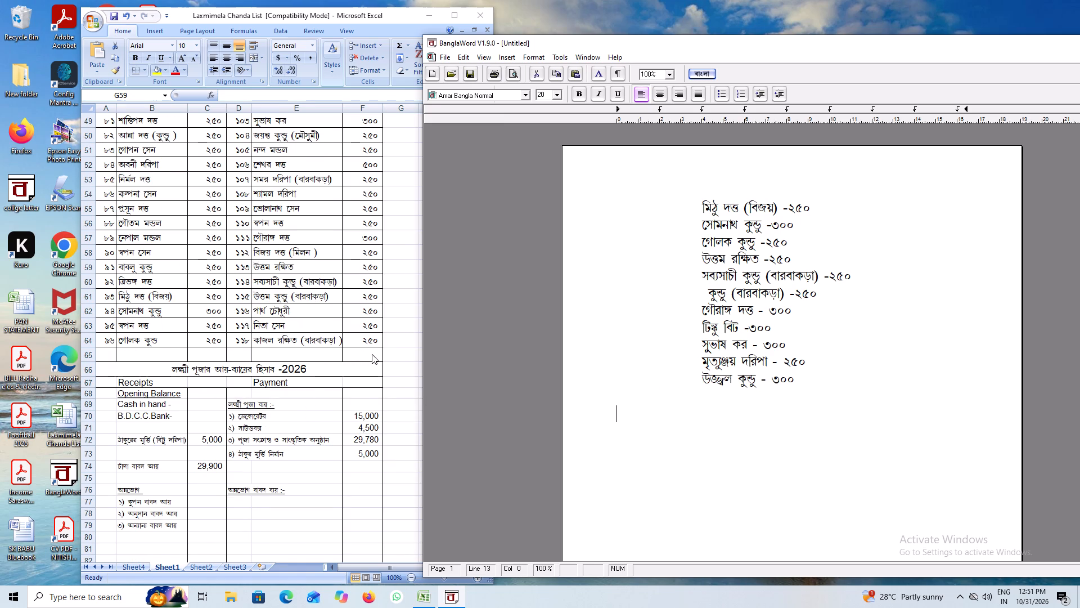
{"action": "scroll", "coordinate": [372, 354], "scroll_direction": "up", "scroll_amount": 8}
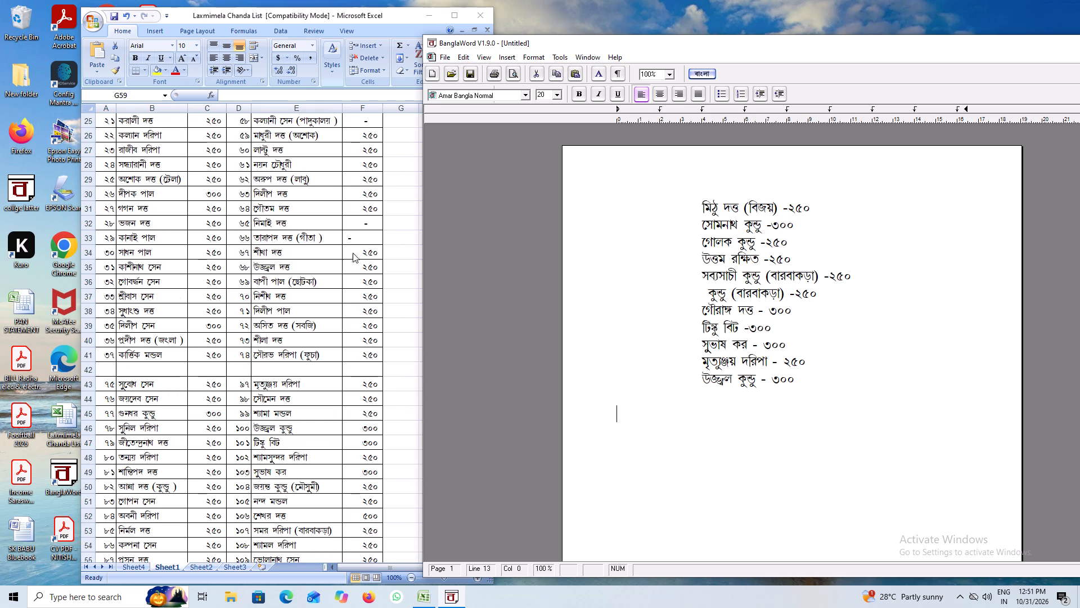
{"action": "scroll", "coordinate": [373, 272], "scroll_direction": "down", "scroll_amount": 5}
{"action": "scroll", "coordinate": [369, 353], "scroll_direction": "up", "scroll_amount": 3}
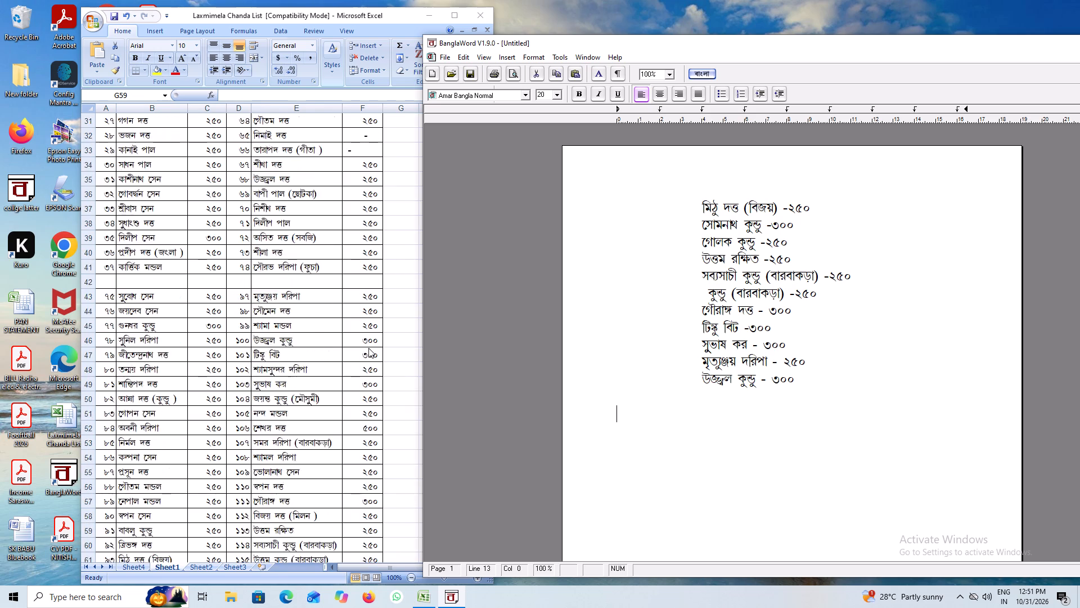
{"action": "scroll", "coordinate": [368, 348], "scroll_direction": "up", "scroll_amount": 6}
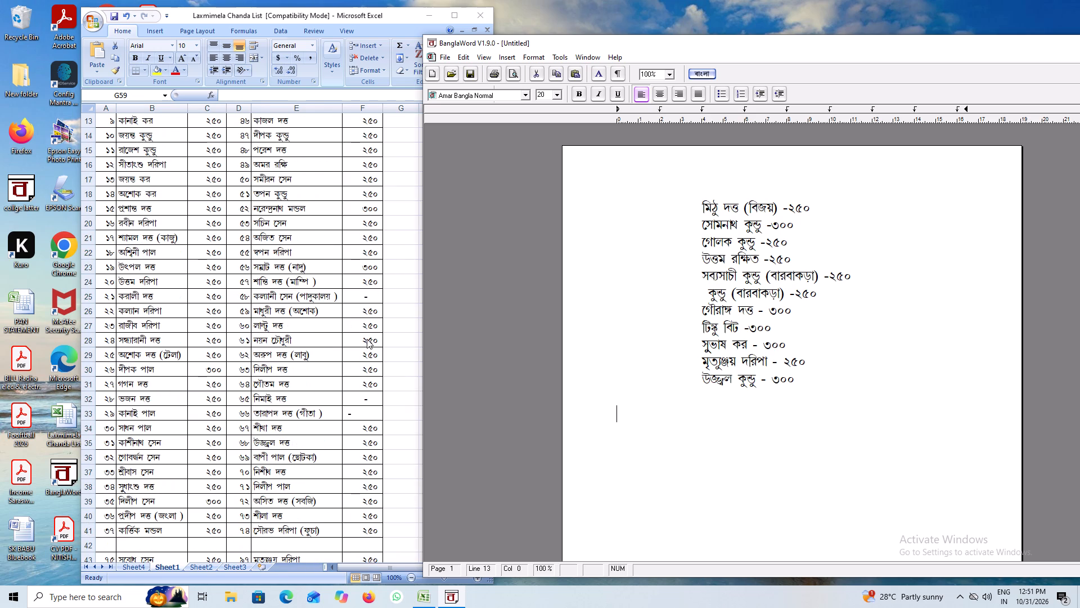
{"action": "scroll", "coordinate": [367, 339], "scroll_direction": "up", "scroll_amount": 6}
{"action": "scroll", "coordinate": [367, 317], "scroll_direction": "down", "scroll_amount": 5}
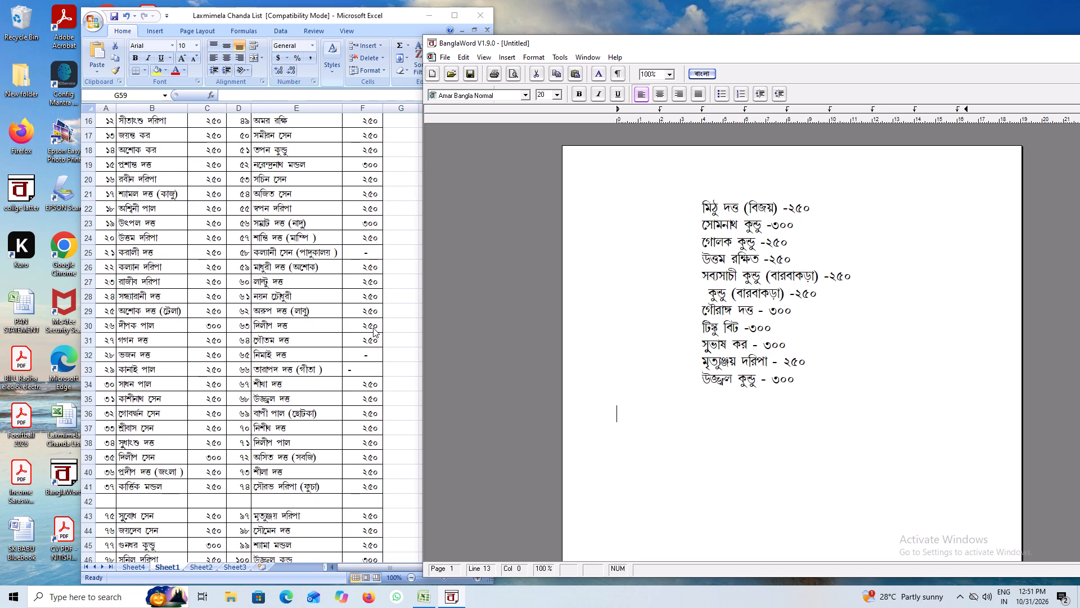
{"action": "scroll", "coordinate": [373, 328], "scroll_direction": "down", "scroll_amount": 1}
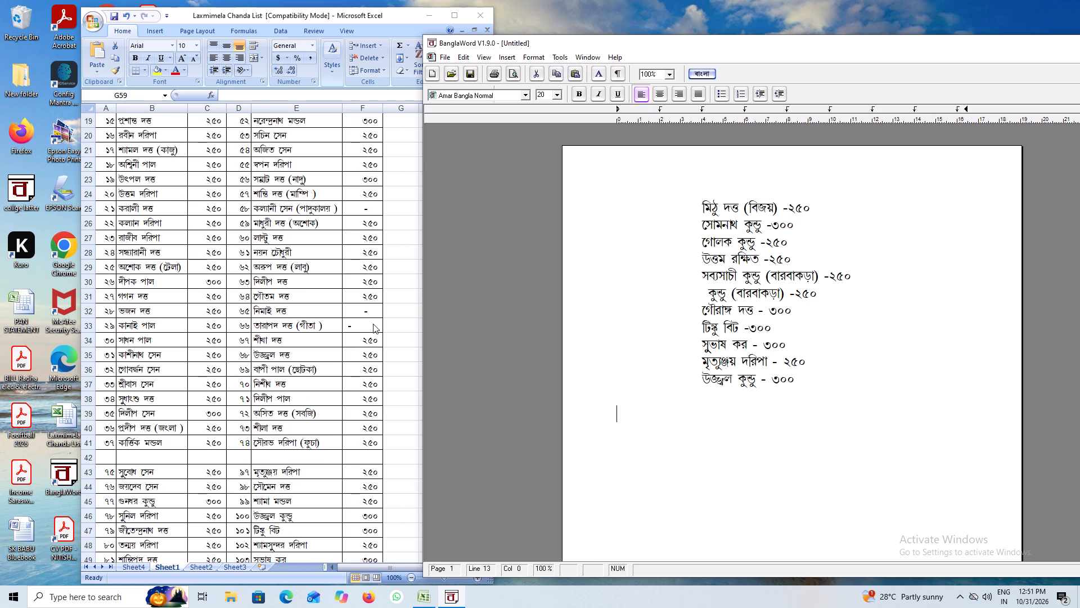
{"action": "scroll", "coordinate": [352, 335], "scroll_direction": "down", "scroll_amount": 13}
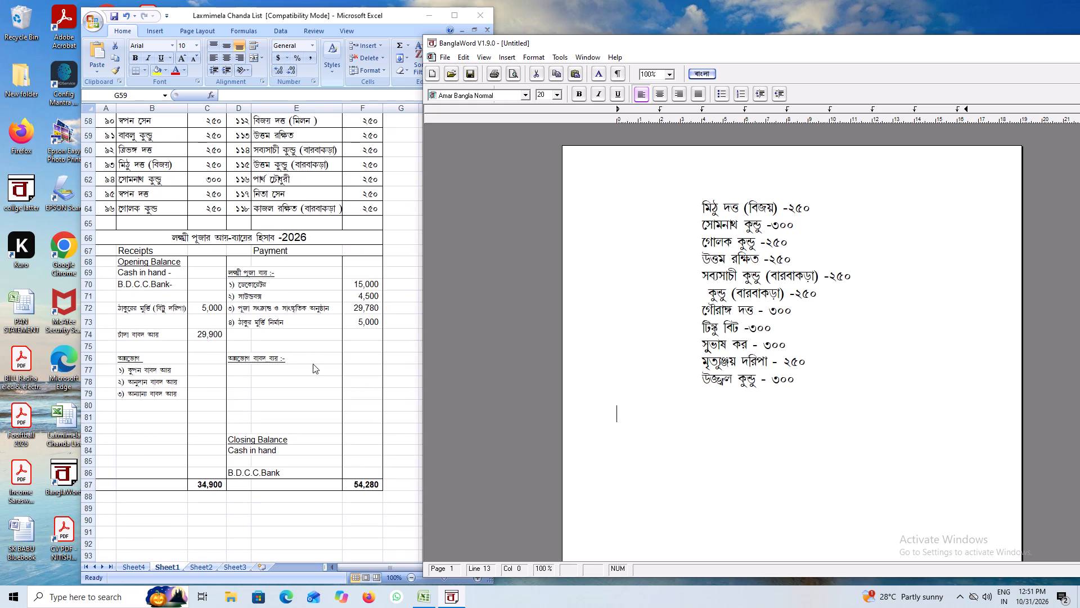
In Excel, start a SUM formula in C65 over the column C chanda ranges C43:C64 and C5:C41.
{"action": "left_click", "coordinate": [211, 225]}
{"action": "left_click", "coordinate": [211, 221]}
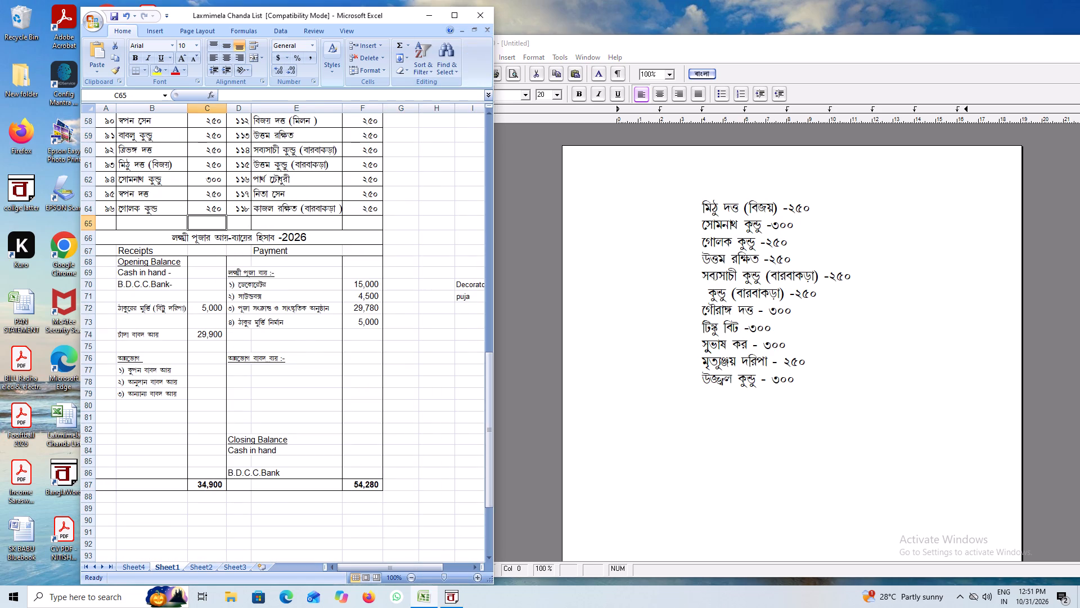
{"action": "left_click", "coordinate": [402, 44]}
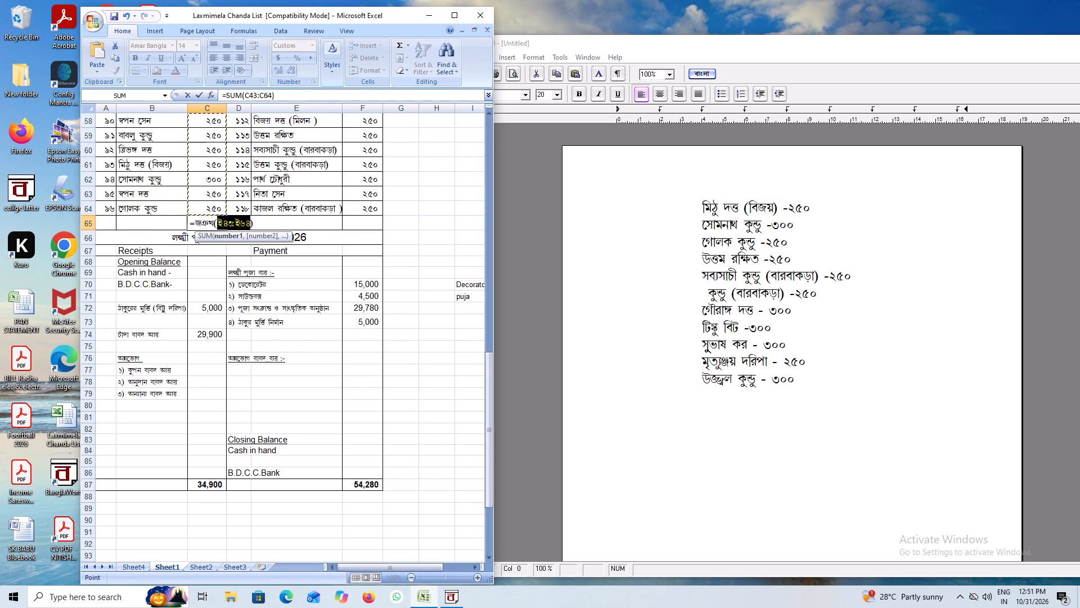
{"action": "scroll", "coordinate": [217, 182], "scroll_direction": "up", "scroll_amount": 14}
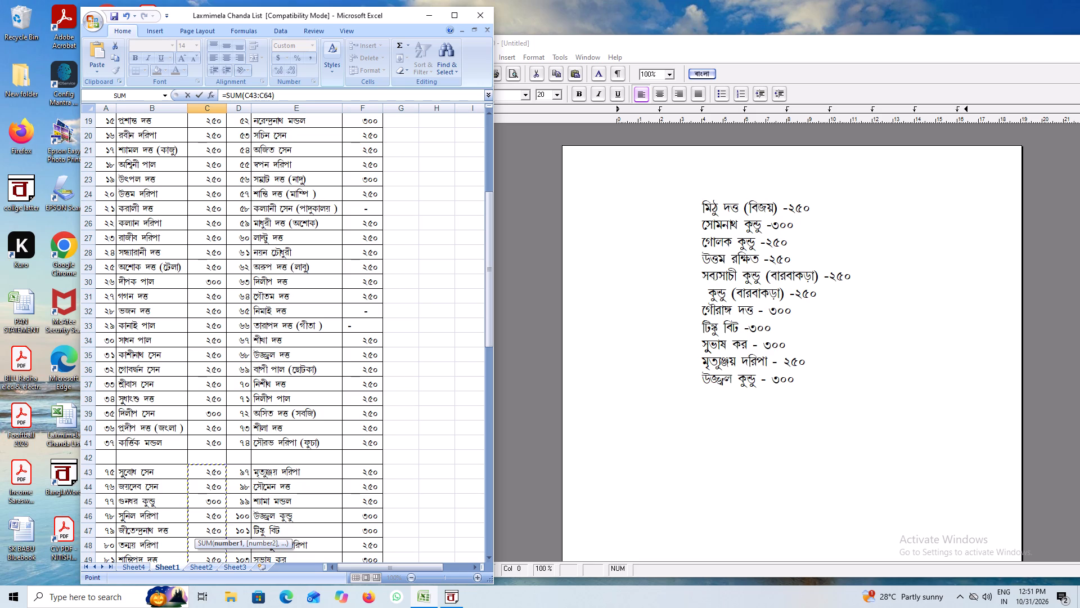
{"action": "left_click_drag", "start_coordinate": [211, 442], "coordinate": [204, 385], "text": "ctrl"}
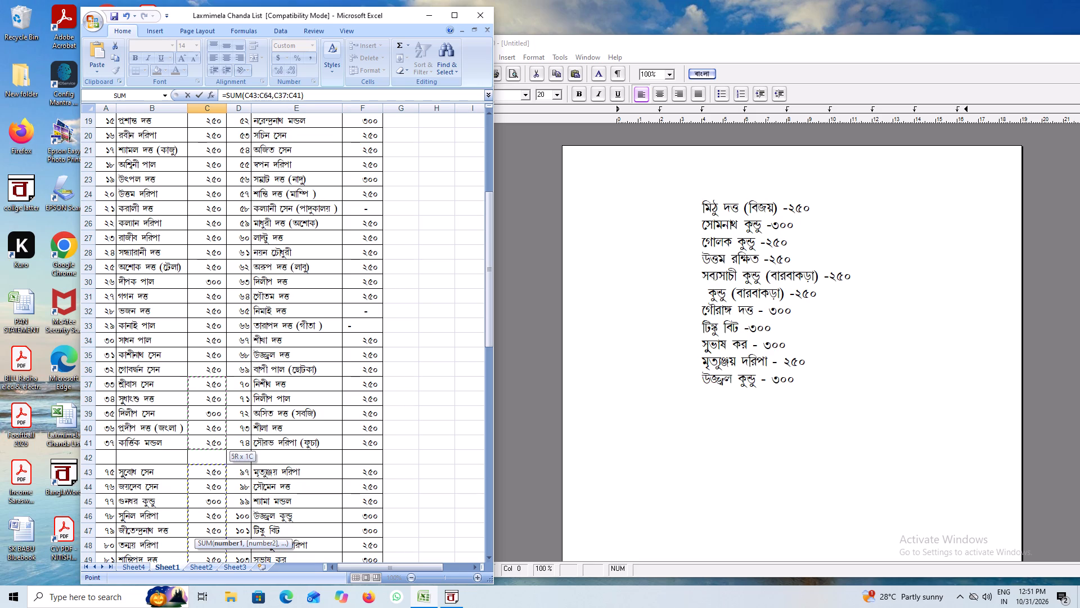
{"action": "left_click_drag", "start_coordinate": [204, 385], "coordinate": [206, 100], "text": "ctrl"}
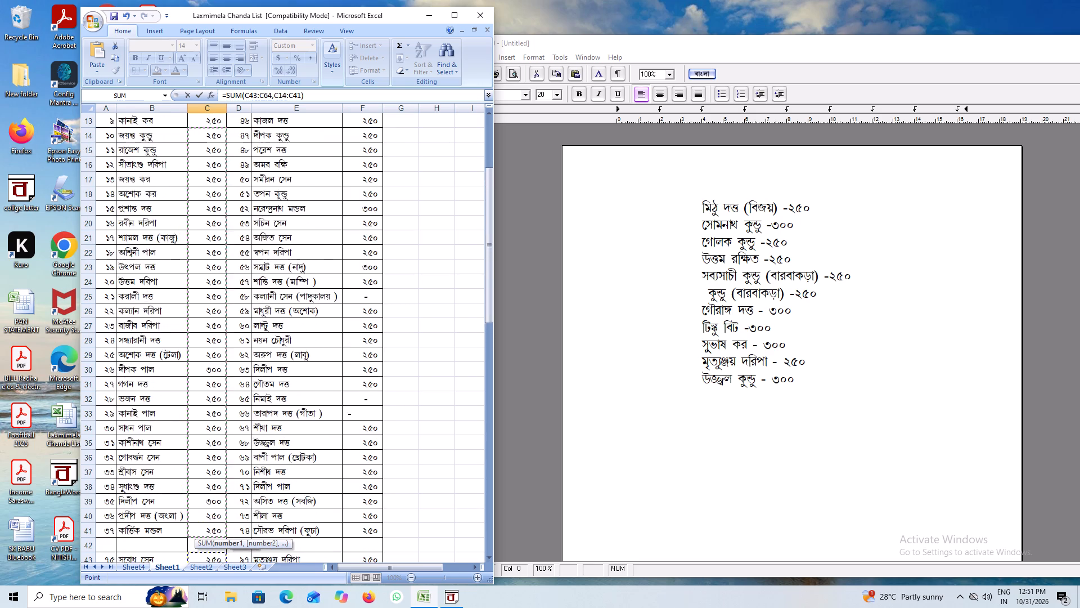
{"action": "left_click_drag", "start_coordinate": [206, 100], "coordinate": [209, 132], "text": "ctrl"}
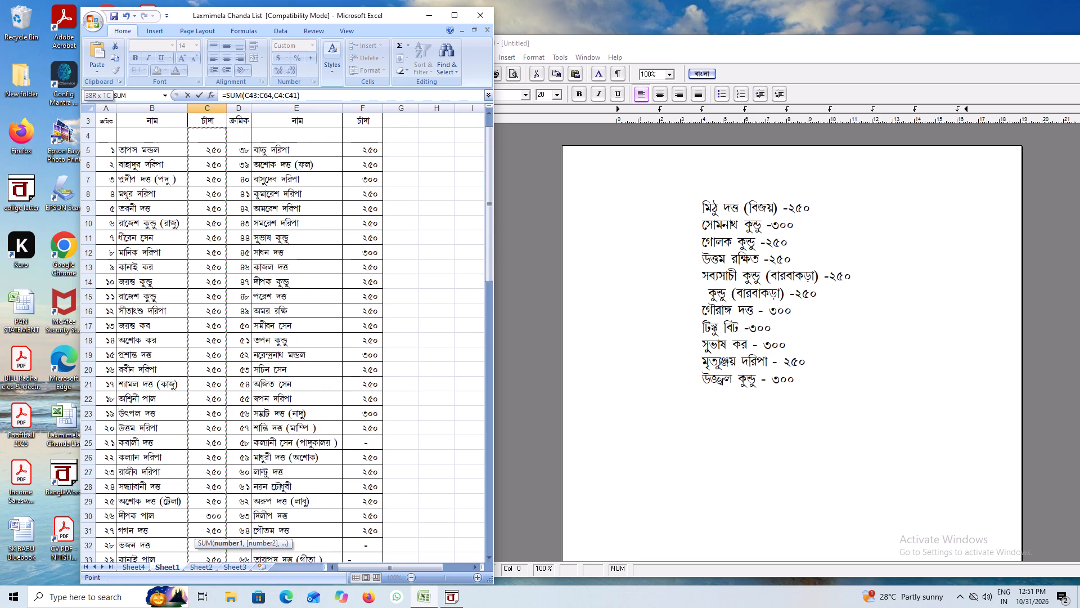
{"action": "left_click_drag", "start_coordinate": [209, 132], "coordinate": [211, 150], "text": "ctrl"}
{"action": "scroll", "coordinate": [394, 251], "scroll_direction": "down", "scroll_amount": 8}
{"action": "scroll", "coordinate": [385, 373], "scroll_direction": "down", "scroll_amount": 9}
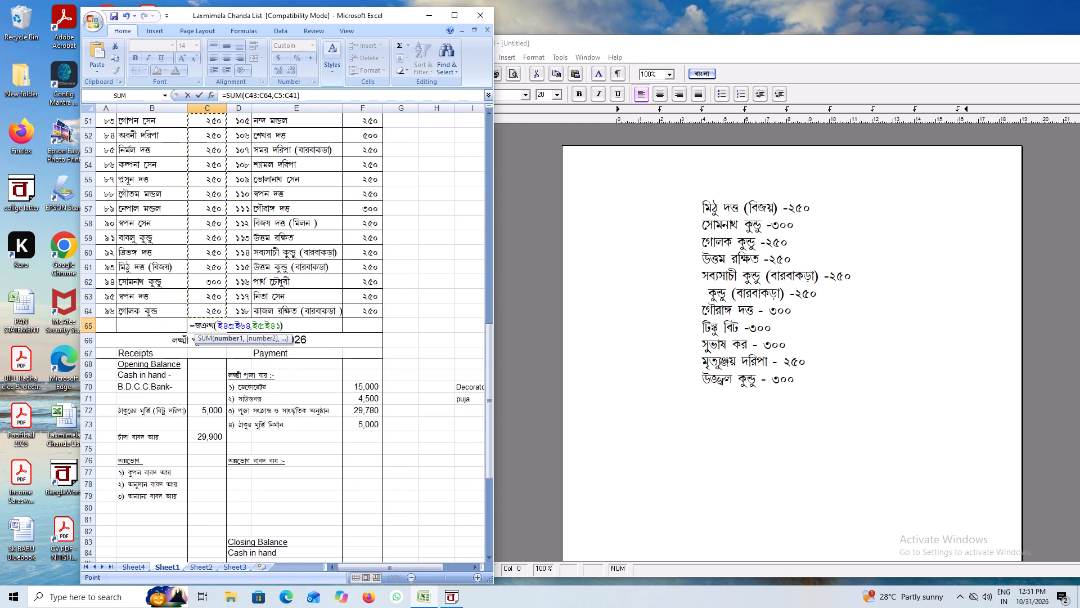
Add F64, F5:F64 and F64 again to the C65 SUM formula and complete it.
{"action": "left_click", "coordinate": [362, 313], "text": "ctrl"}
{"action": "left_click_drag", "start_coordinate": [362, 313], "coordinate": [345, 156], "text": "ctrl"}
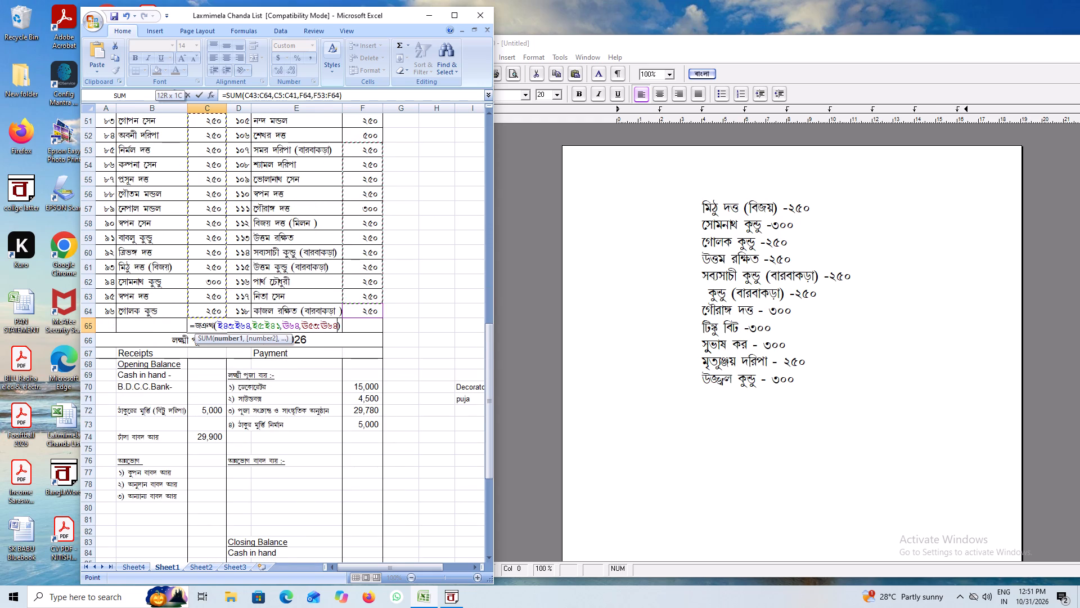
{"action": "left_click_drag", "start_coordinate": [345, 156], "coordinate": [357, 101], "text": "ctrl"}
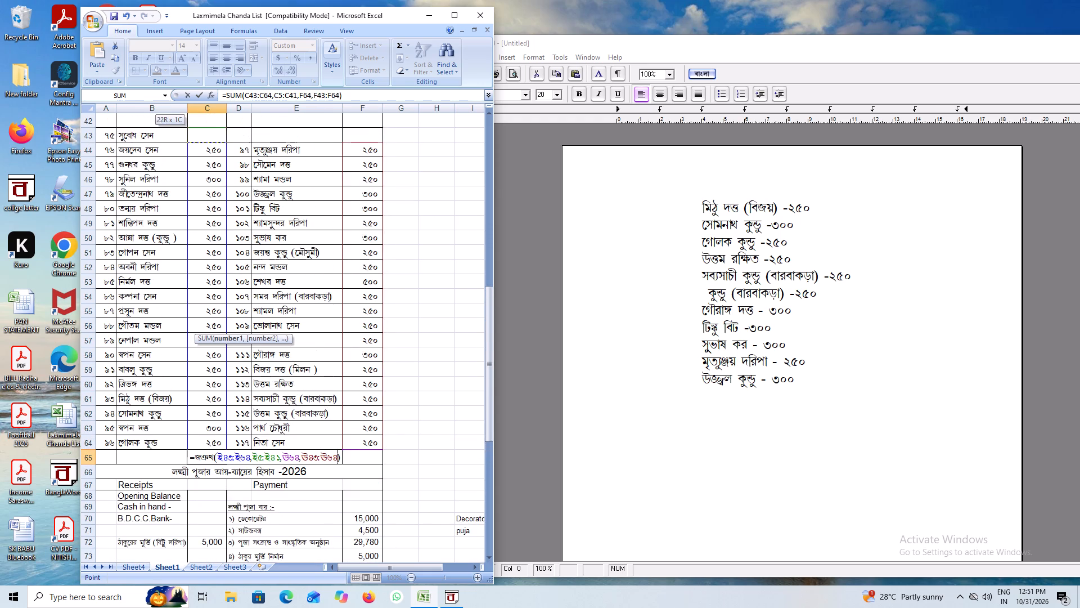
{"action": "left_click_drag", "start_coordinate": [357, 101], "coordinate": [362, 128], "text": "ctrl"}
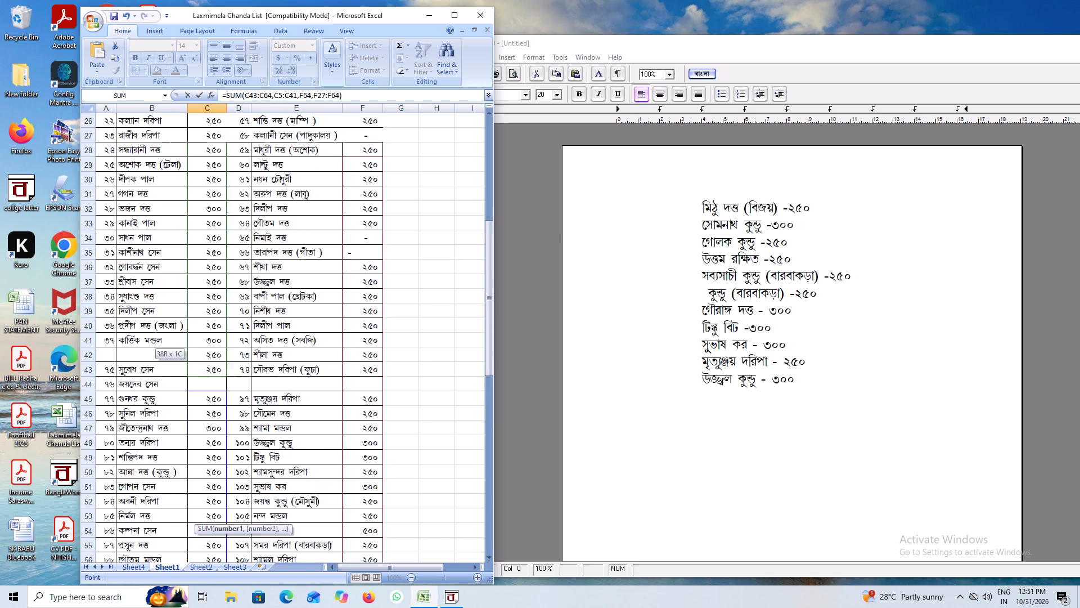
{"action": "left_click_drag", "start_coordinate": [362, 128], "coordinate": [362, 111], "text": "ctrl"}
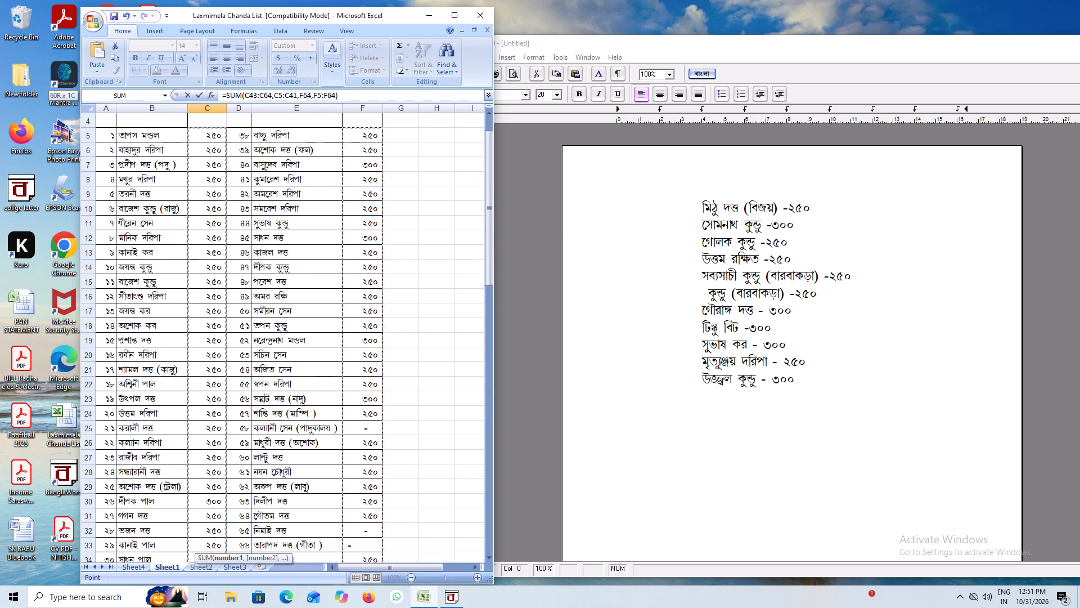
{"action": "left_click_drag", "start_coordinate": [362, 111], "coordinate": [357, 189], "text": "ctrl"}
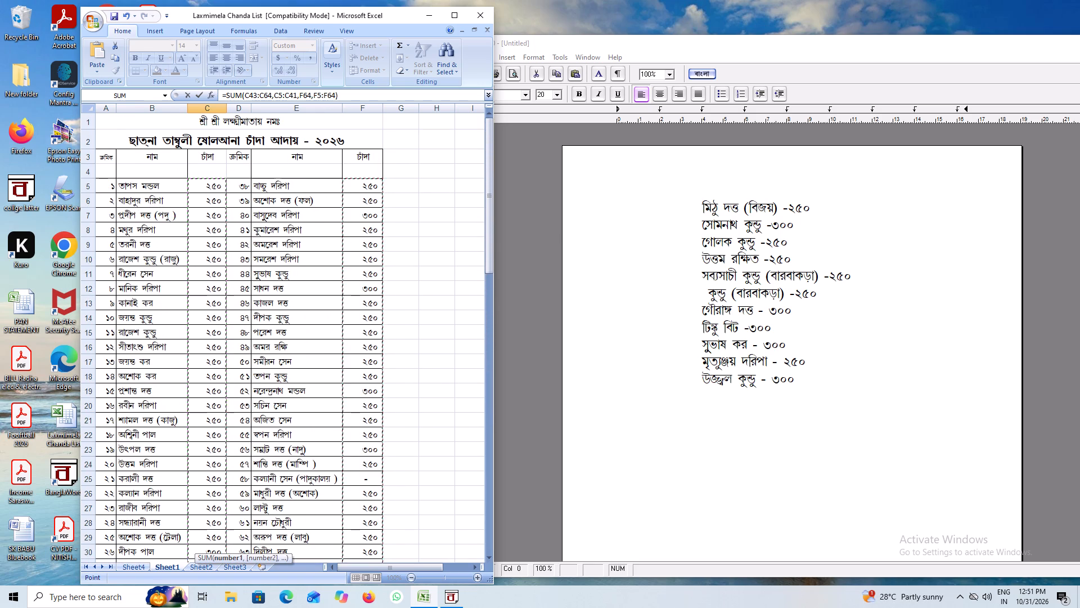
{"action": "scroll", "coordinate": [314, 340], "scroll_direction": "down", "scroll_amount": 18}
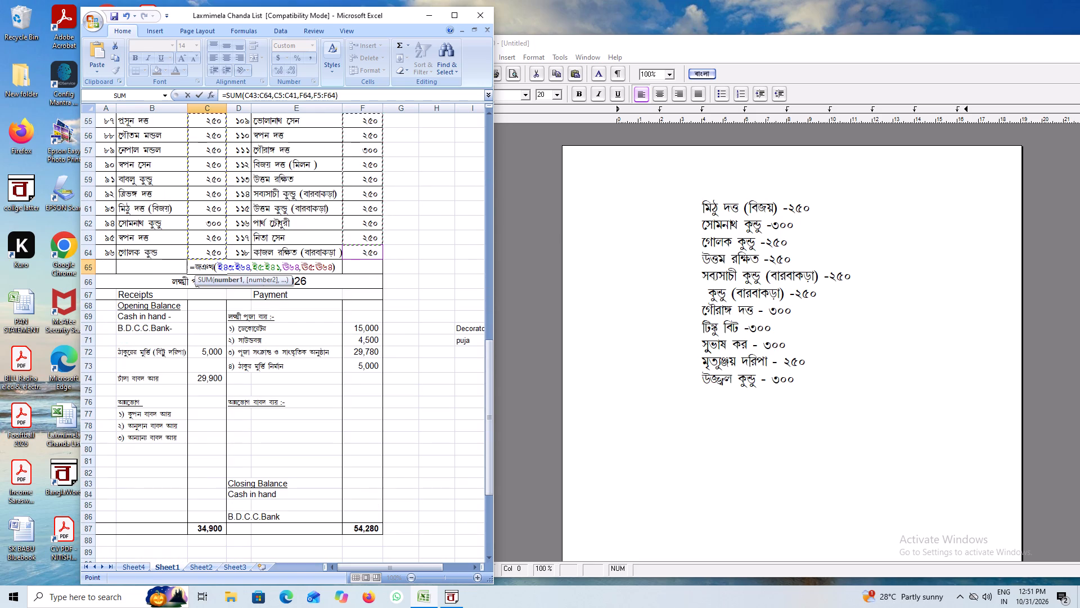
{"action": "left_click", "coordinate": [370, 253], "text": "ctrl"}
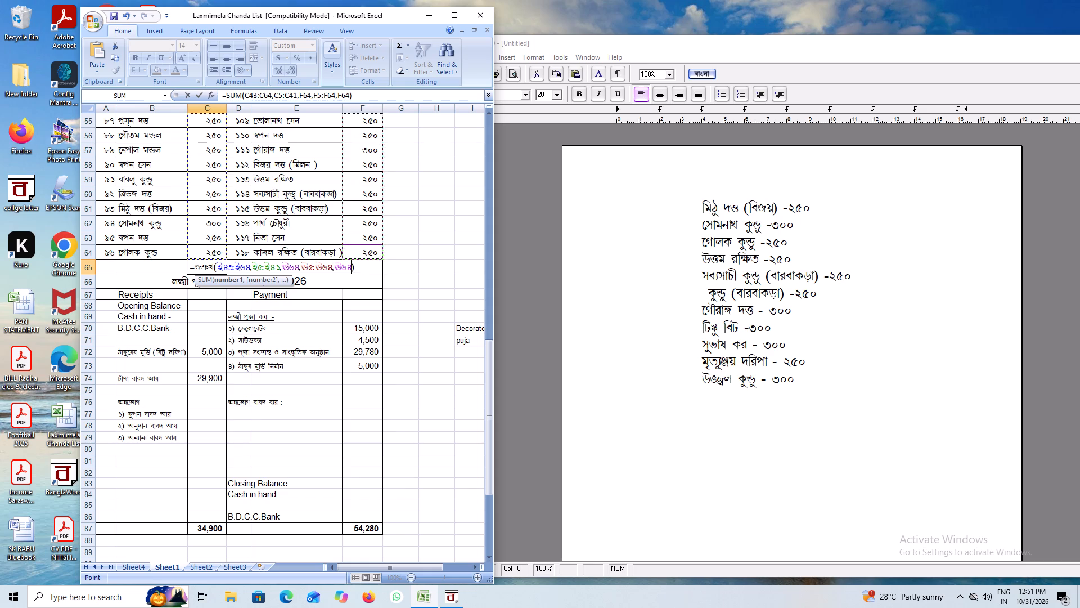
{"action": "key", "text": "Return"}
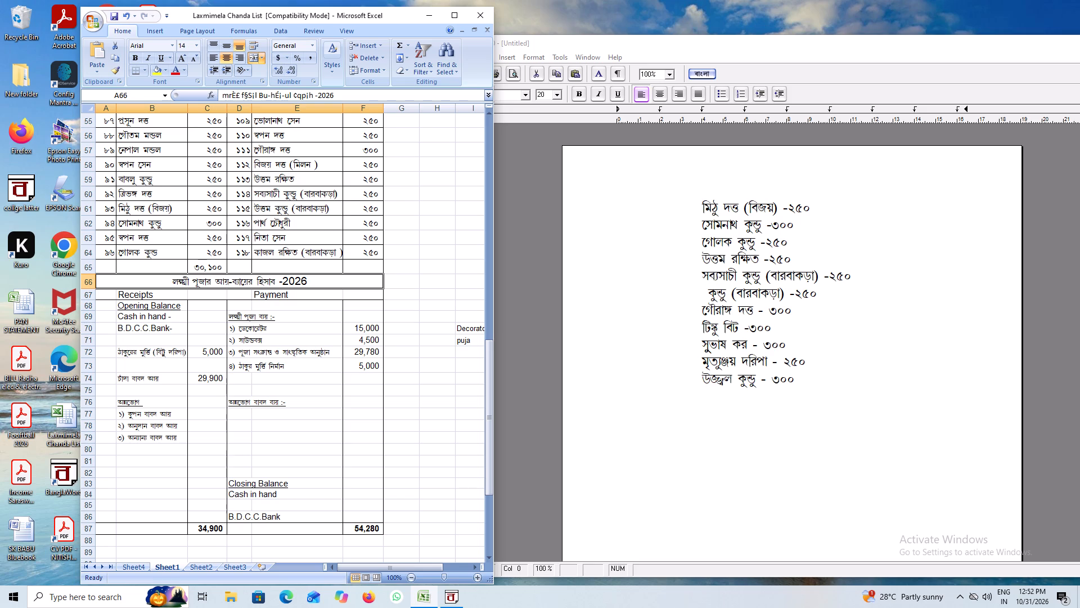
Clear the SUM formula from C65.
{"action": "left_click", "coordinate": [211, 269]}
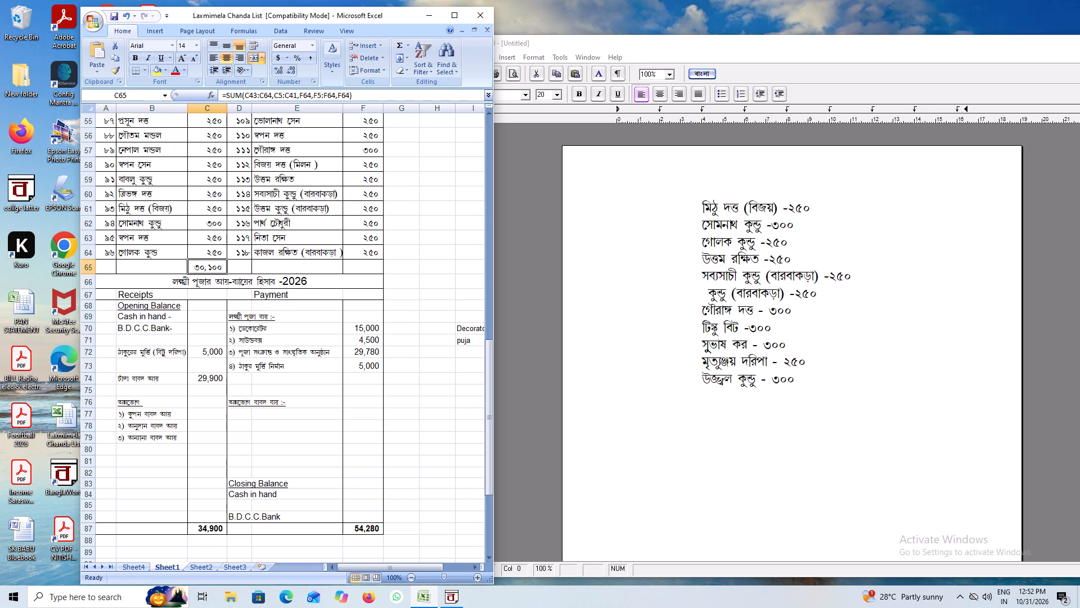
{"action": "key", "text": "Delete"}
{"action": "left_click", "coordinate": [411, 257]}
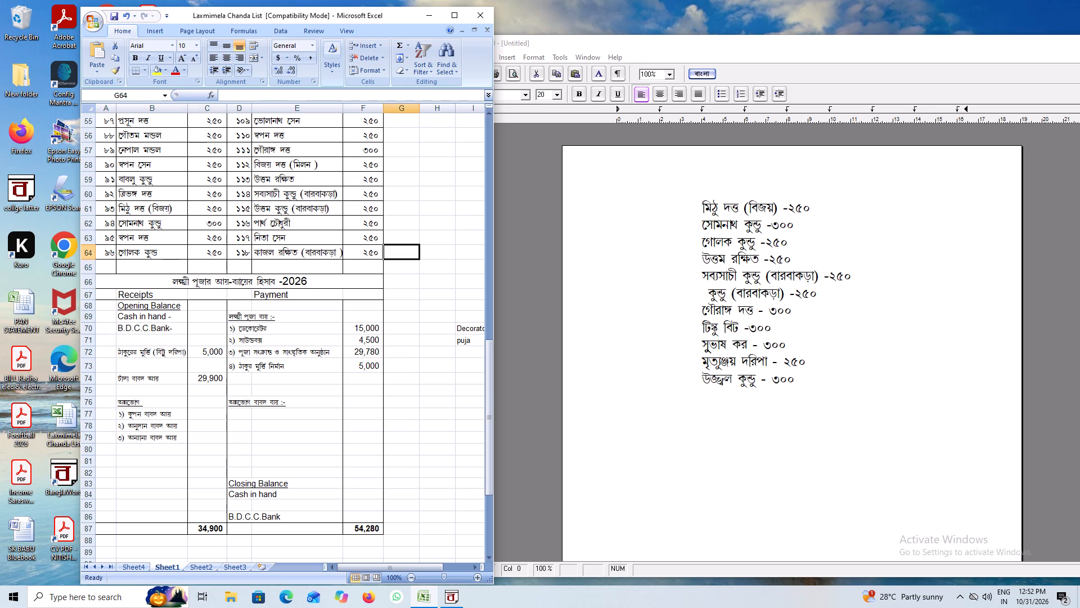
Select the second chanda column from F64 up to F5 to check its sum.
{"action": "left_click", "coordinate": [212, 265]}
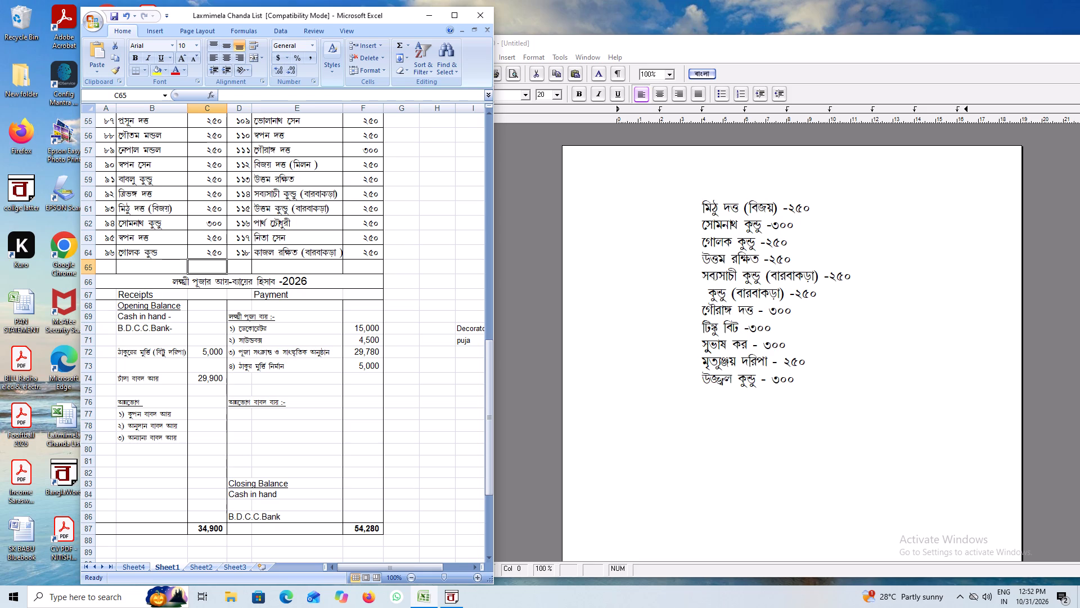
{"action": "left_click_drag", "start_coordinate": [367, 251], "coordinate": [362, 142]}
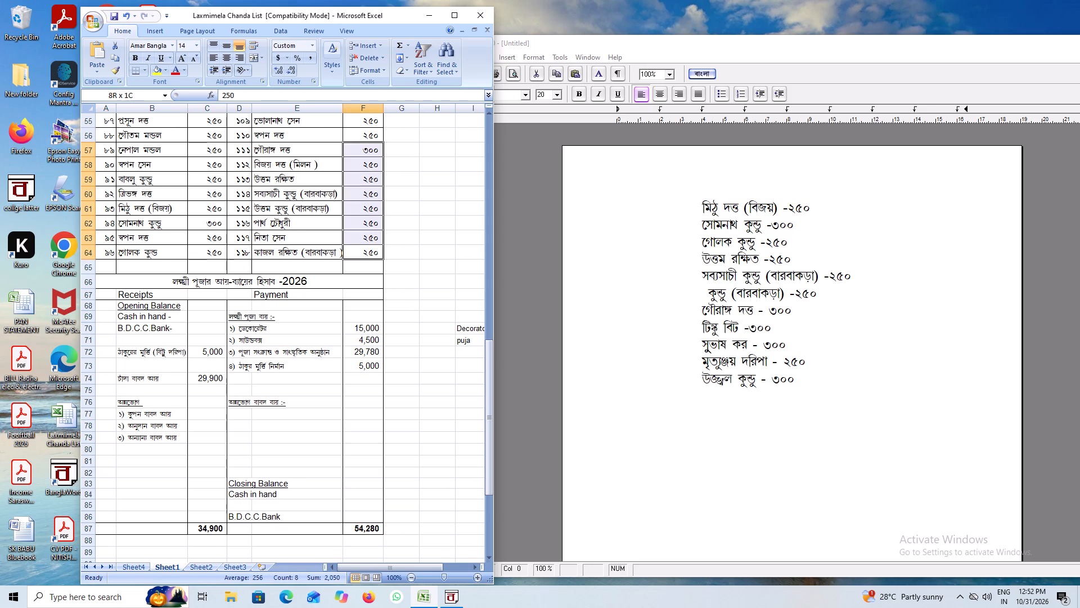
{"action": "left_click_drag", "start_coordinate": [362, 142], "coordinate": [366, 90]}
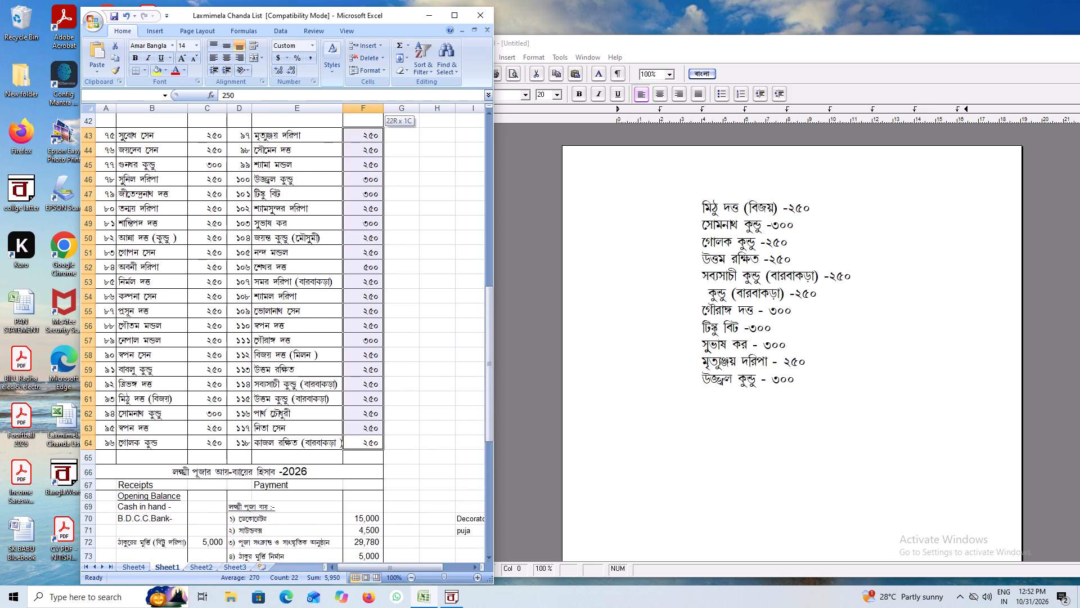
{"action": "left_click_drag", "start_coordinate": [366, 90], "coordinate": [366, 88]}
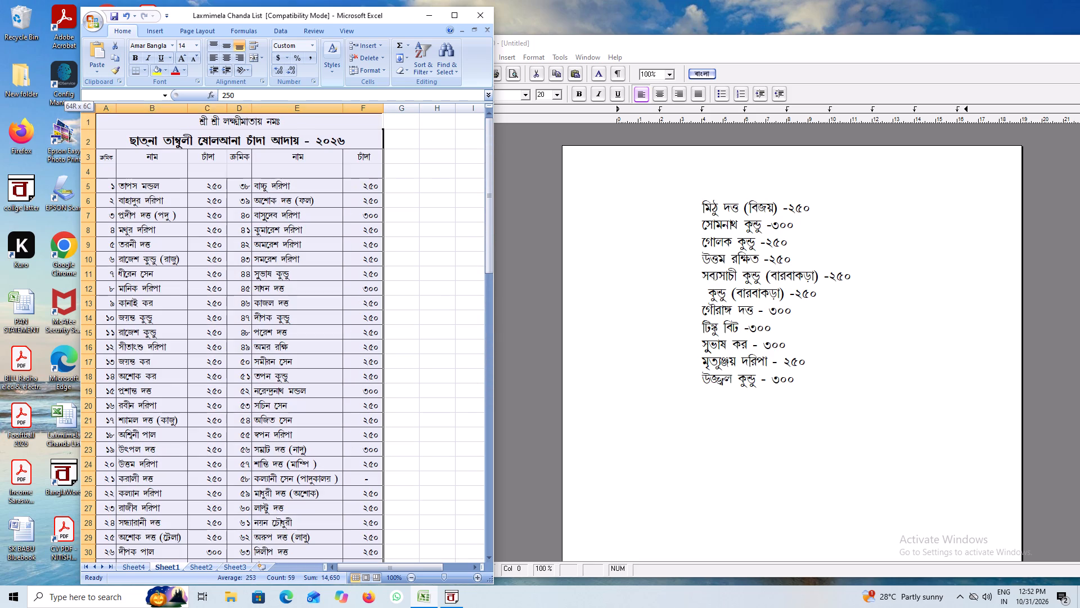
{"action": "left_click_drag", "start_coordinate": [366, 88], "coordinate": [363, 182]}
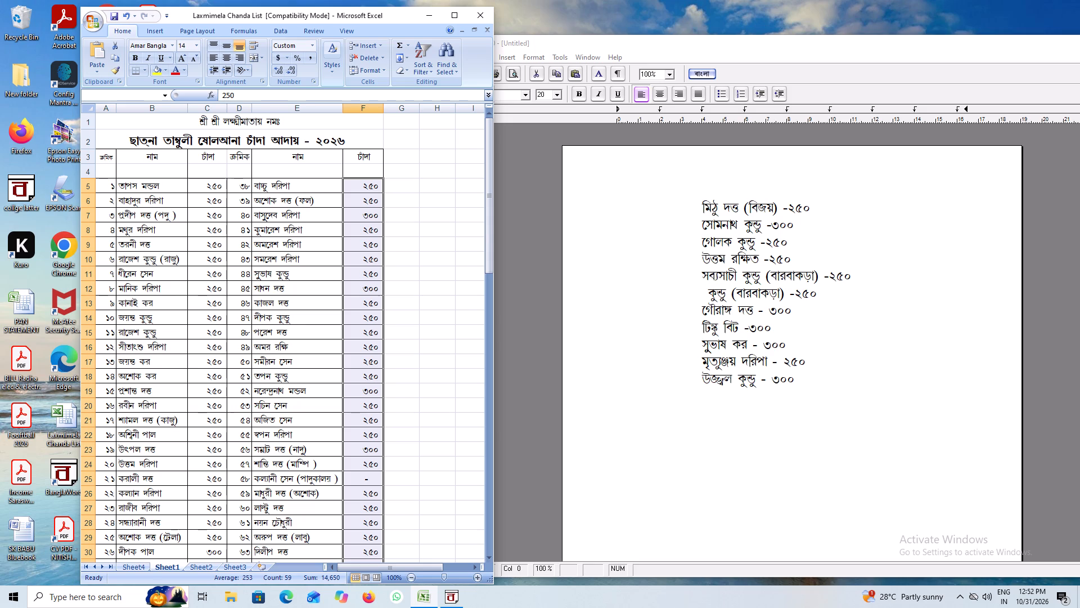
{"action": "scroll", "coordinate": [176, 247], "scroll_direction": "down", "scroll_amount": 3}
{"action": "scroll", "coordinate": [238, 308], "scroll_direction": "down", "scroll_amount": 14}
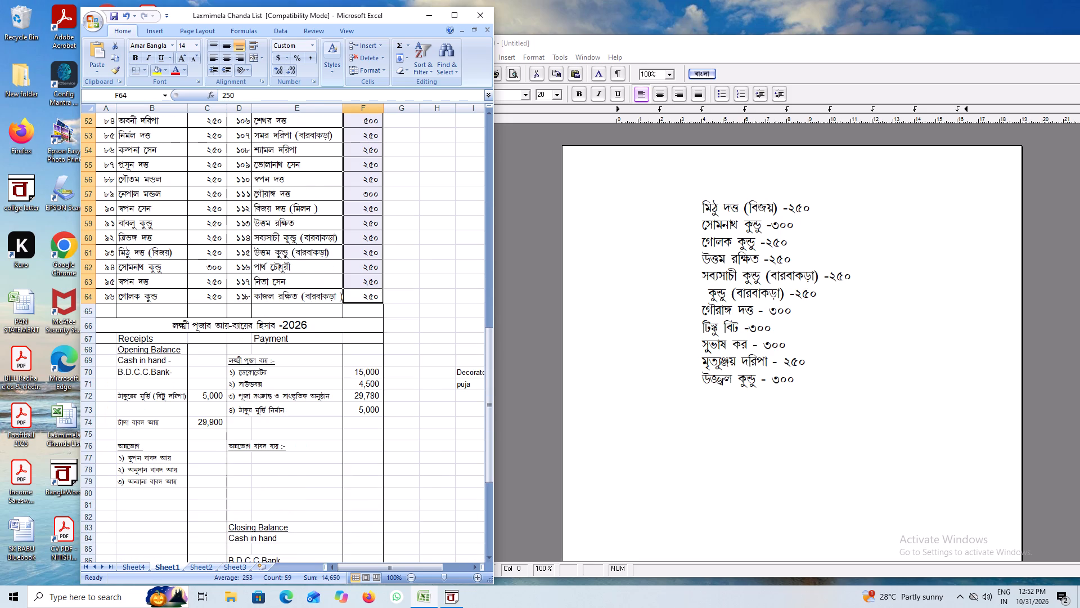
Select the first chanda column from C64 up to C5 to check its sum.
{"action": "left_click", "coordinate": [217, 298]}
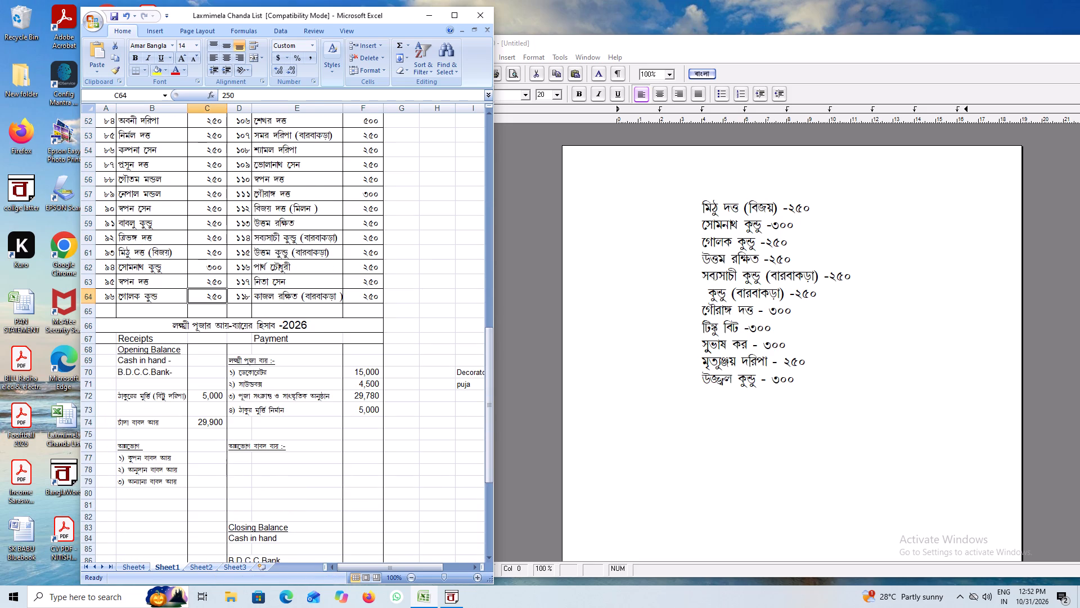
{"action": "left_click_drag", "start_coordinate": [211, 297], "coordinate": [211, 89]}
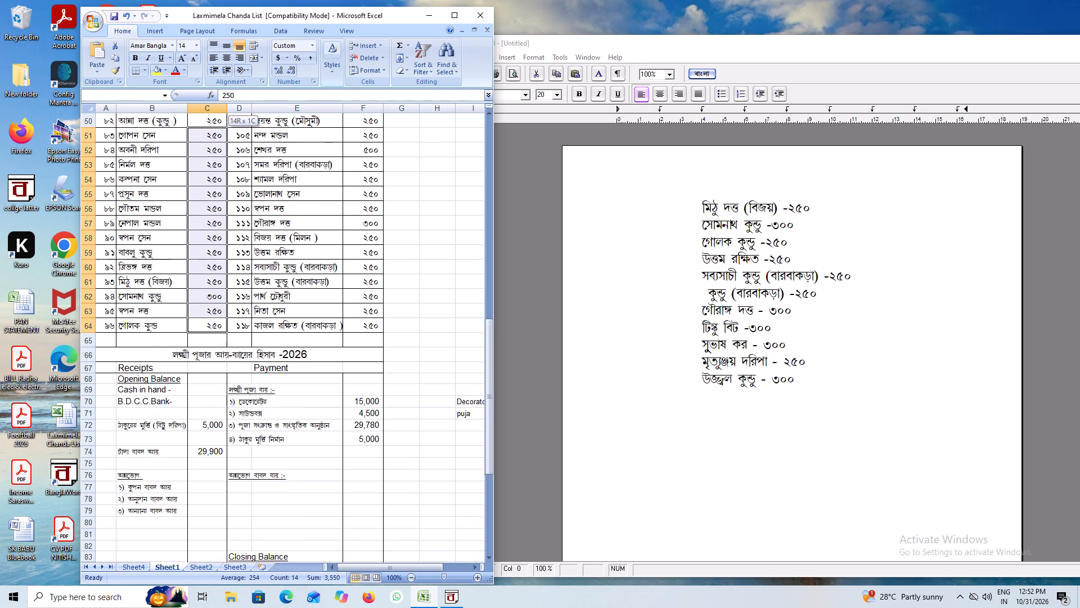
{"action": "left_click_drag", "start_coordinate": [211, 89], "coordinate": [211, 68]}
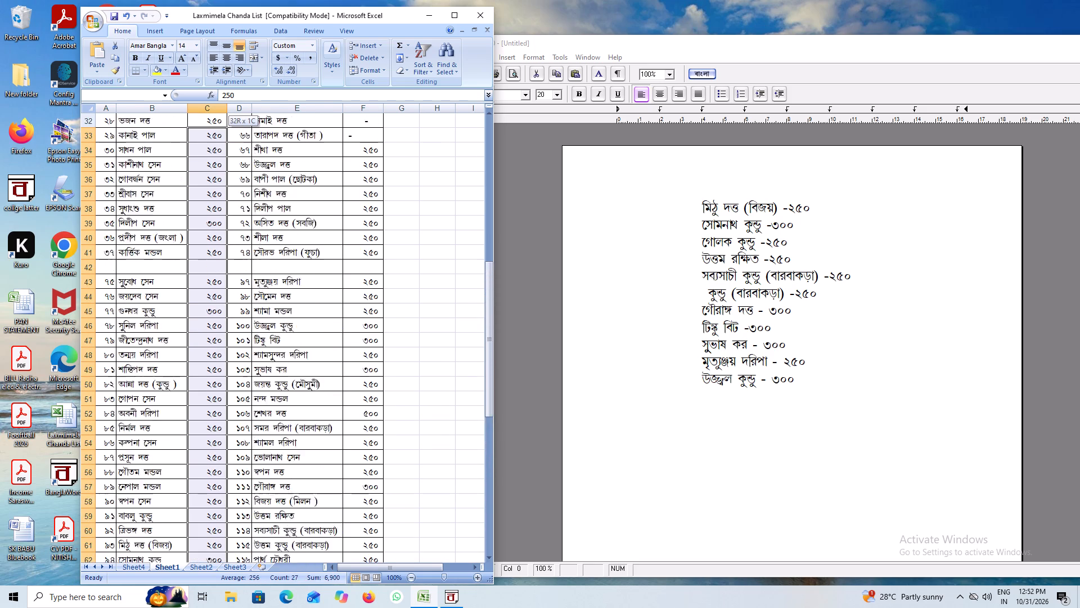
{"action": "left_click_drag", "start_coordinate": [211, 68], "coordinate": [207, 185]}
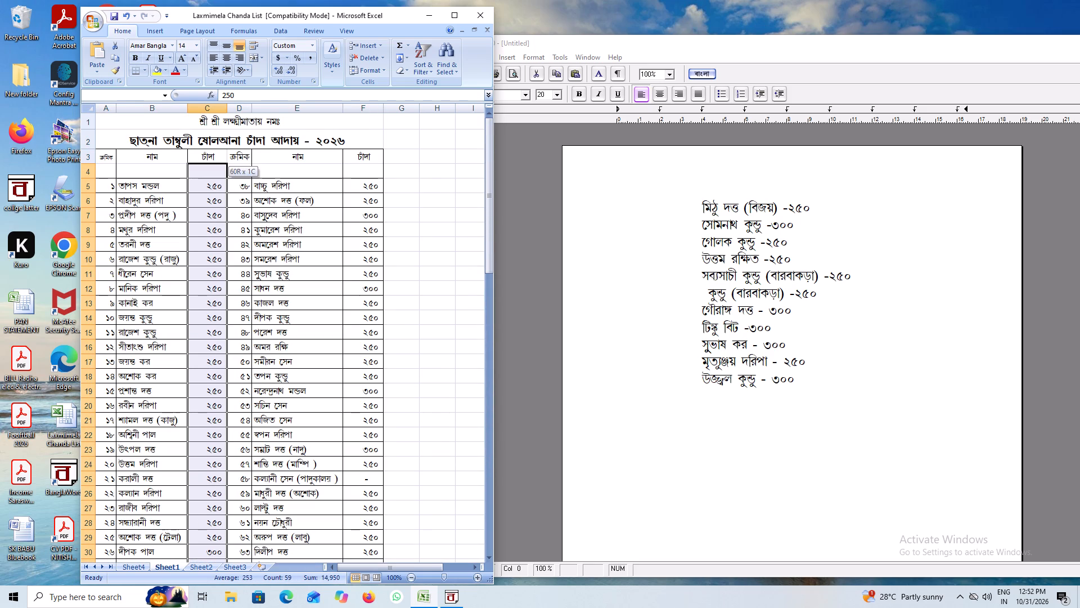
{"action": "left_click_drag", "start_coordinate": [207, 185], "coordinate": [211, 195]}
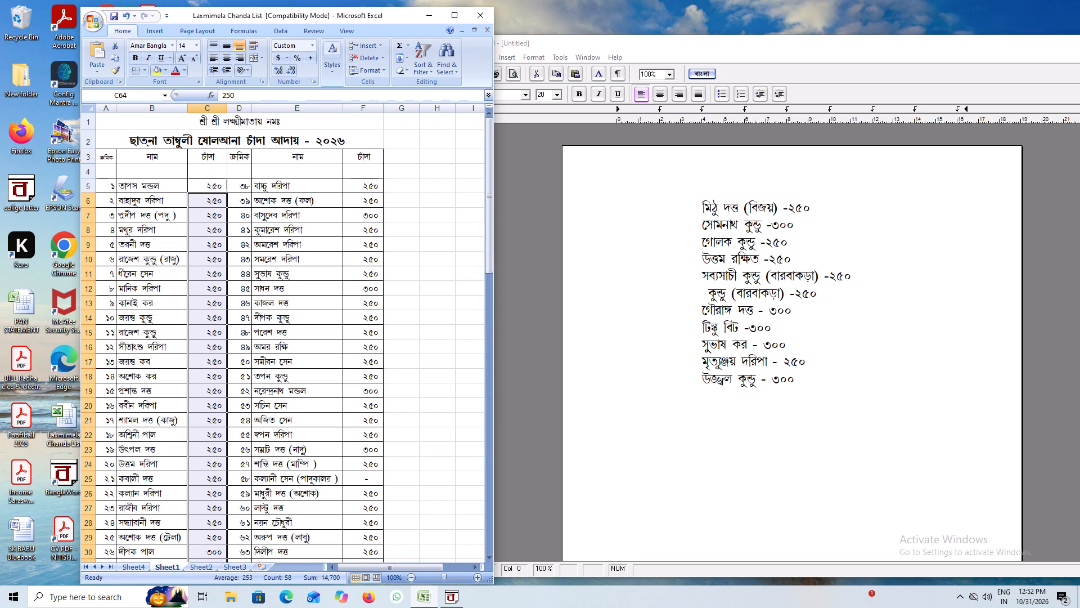
{"action": "left_click", "coordinate": [207, 186], "text": "ctrl"}
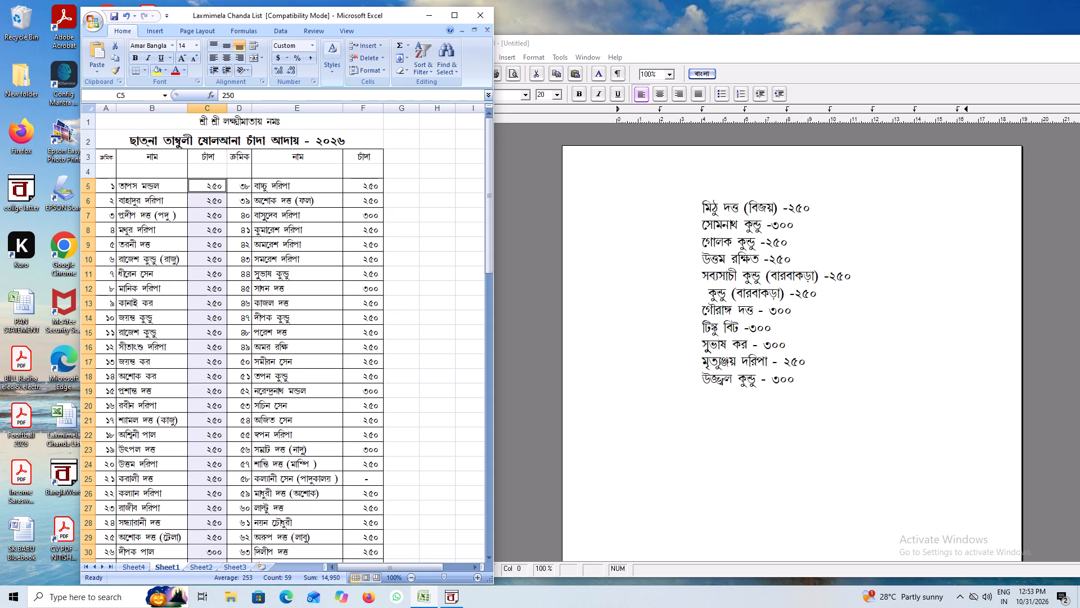
{"action": "scroll", "coordinate": [420, 274], "scroll_direction": "down", "scroll_amount": 9}
{"action": "scroll", "coordinate": [412, 325], "scroll_direction": "down", "scroll_amount": 7}
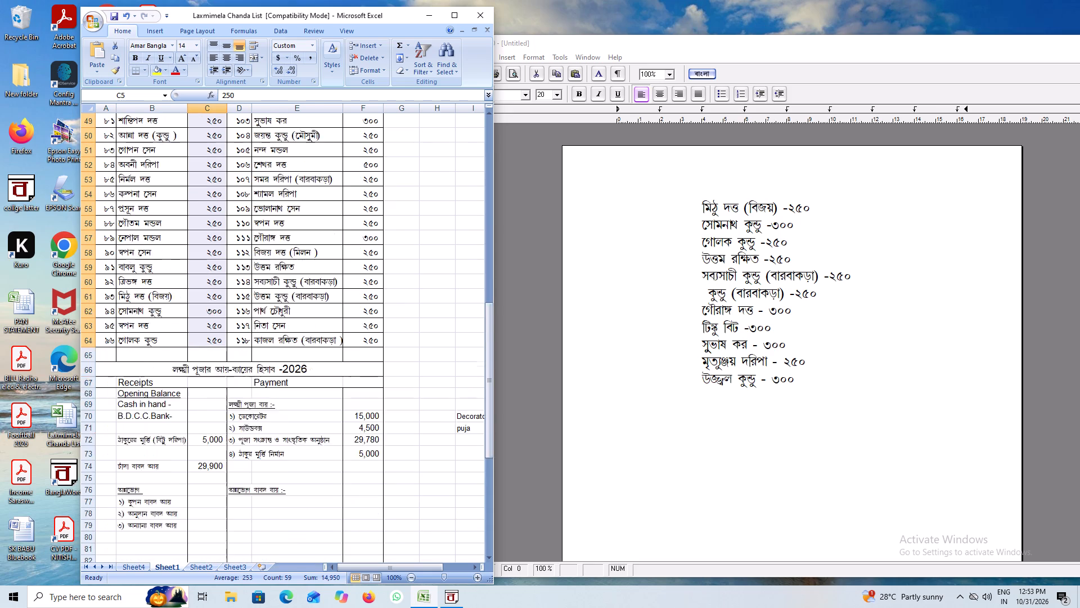
{"action": "scroll", "coordinate": [411, 325], "scroll_direction": "down", "scroll_amount": 1}
{"action": "double_click", "coordinate": [420, 294]}
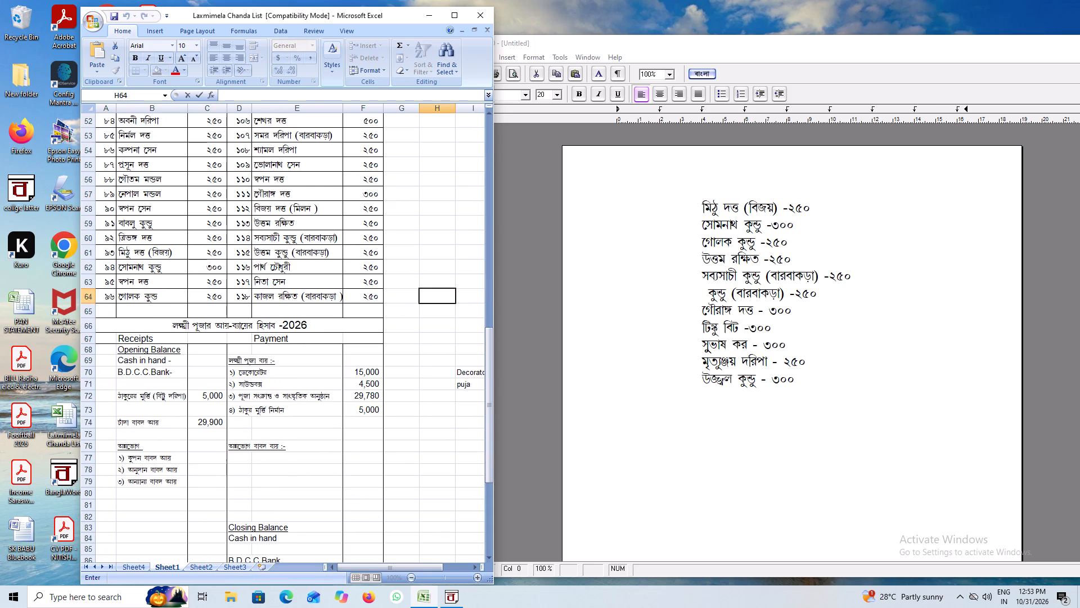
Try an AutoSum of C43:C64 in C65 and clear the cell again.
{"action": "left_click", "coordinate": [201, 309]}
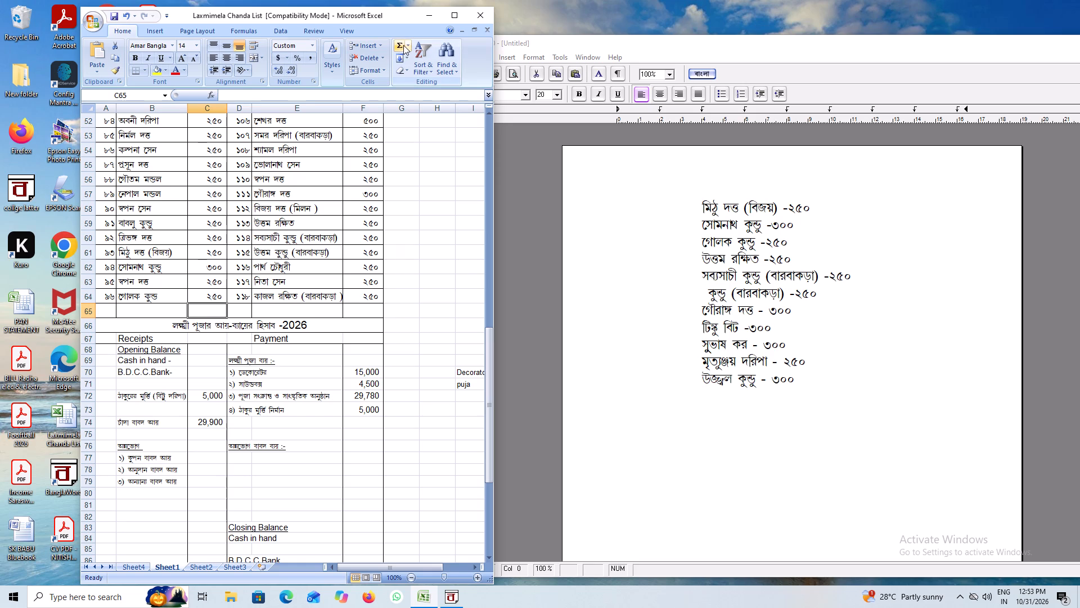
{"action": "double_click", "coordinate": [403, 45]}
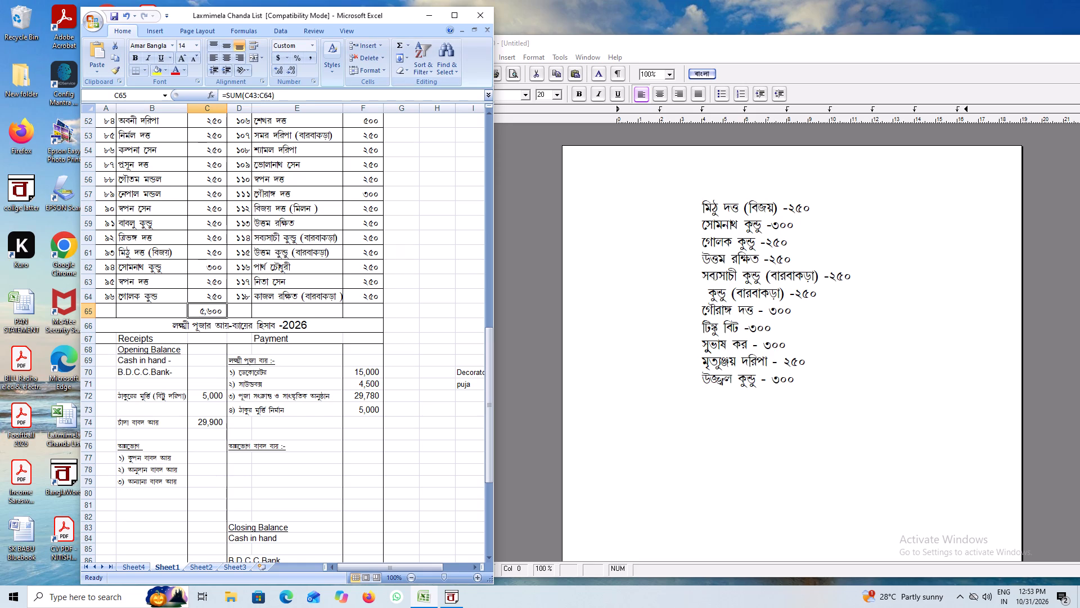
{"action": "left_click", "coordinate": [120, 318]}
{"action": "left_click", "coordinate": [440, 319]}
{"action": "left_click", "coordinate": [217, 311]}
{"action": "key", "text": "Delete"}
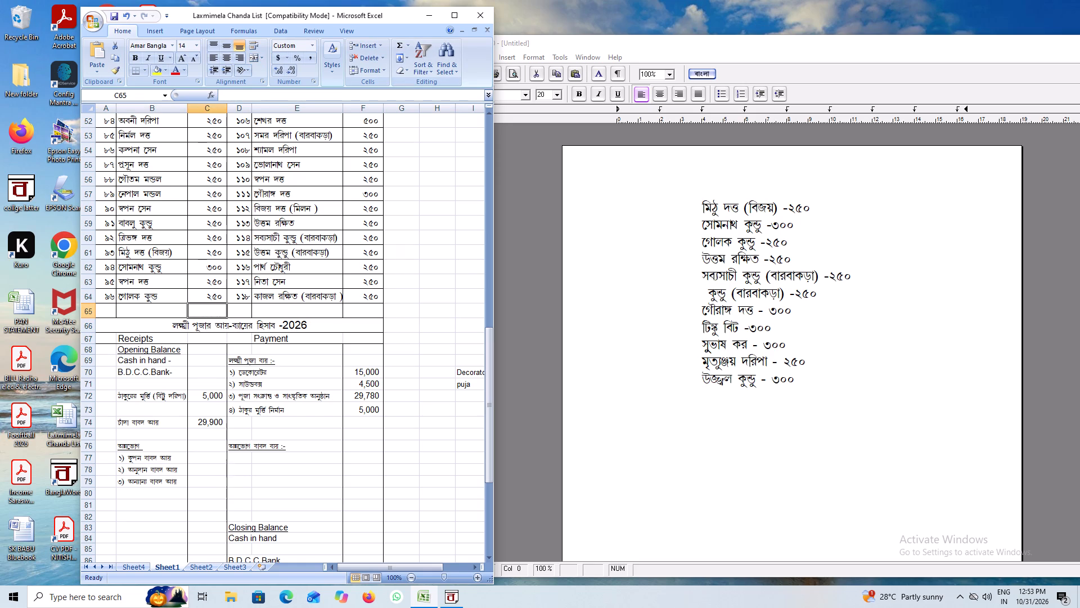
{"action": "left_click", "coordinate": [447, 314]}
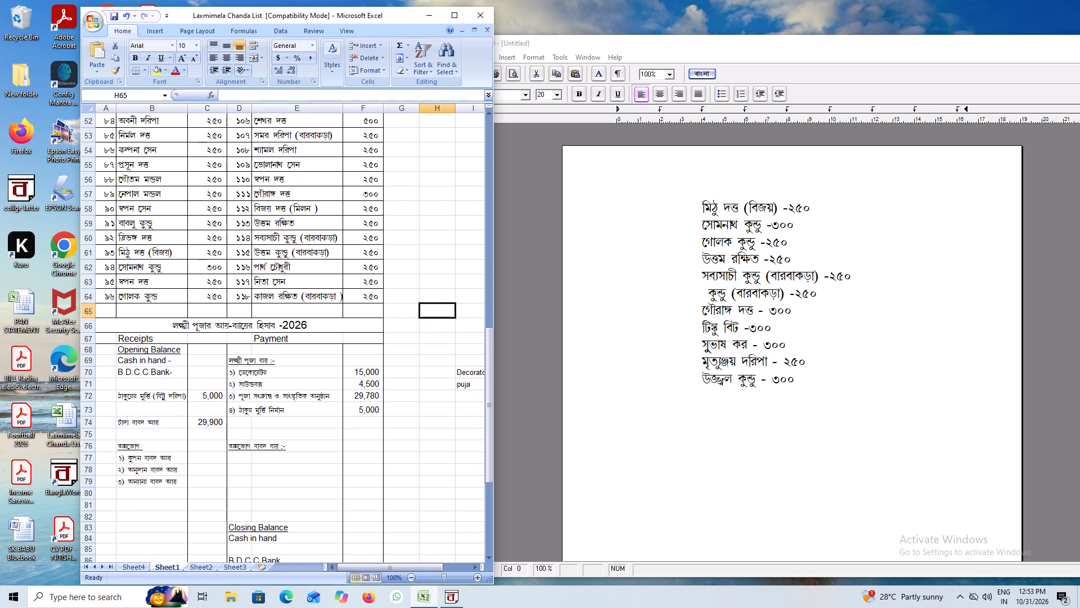
Review both chanda columns of the member list for rows that still have no amount.
{"action": "left_click", "coordinate": [212, 267]}
{"action": "scroll", "coordinate": [188, 263], "scroll_direction": "up", "scroll_amount": 12}
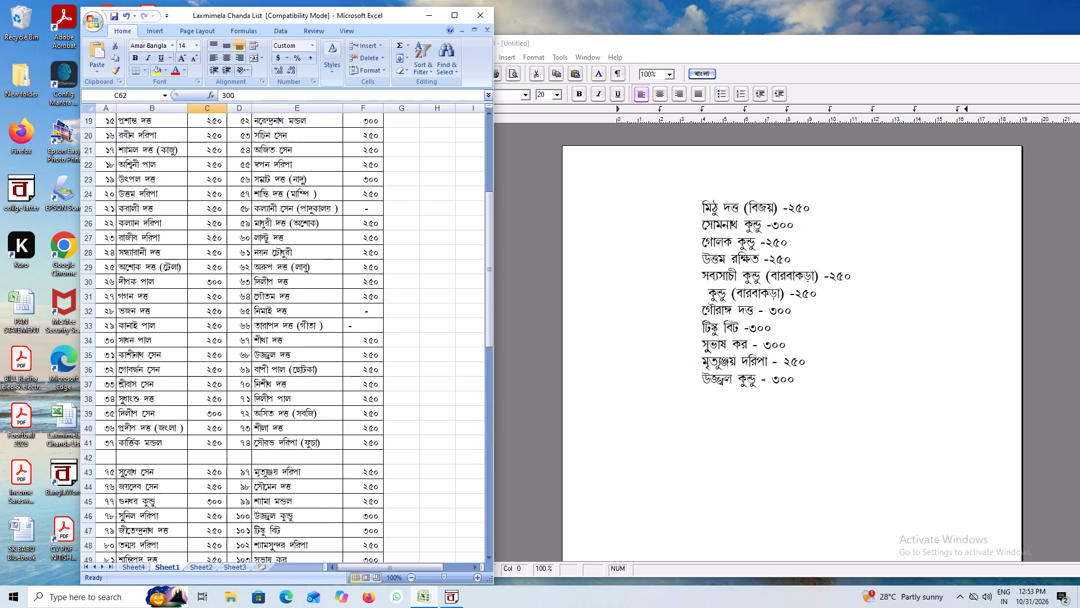
{"action": "scroll", "coordinate": [206, 220], "scroll_direction": "up", "scroll_amount": 9}
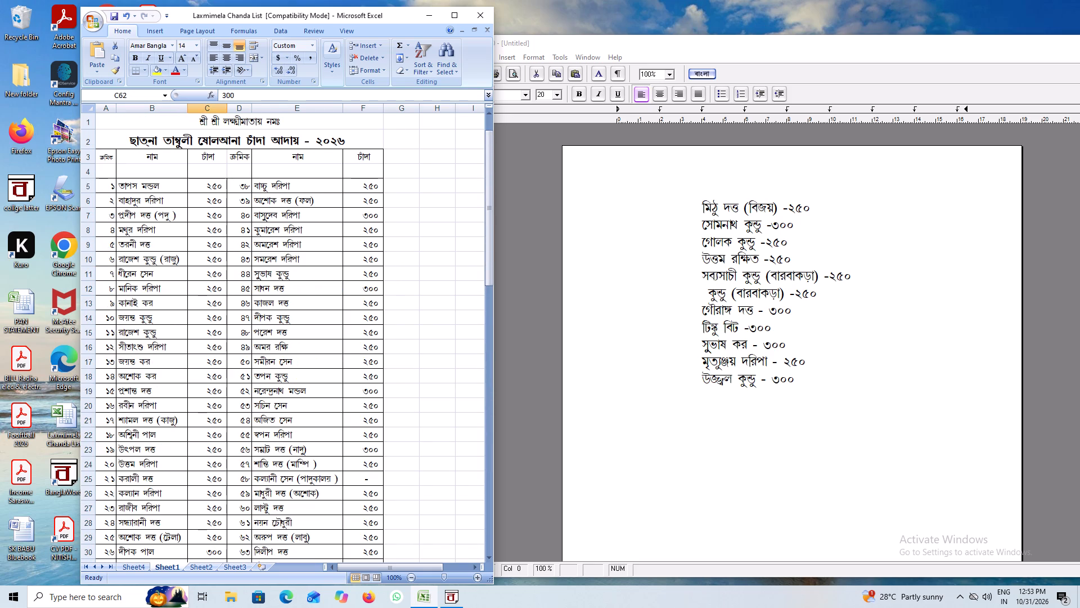
{"action": "scroll", "coordinate": [219, 439], "scroll_direction": "down", "scroll_amount": 3}
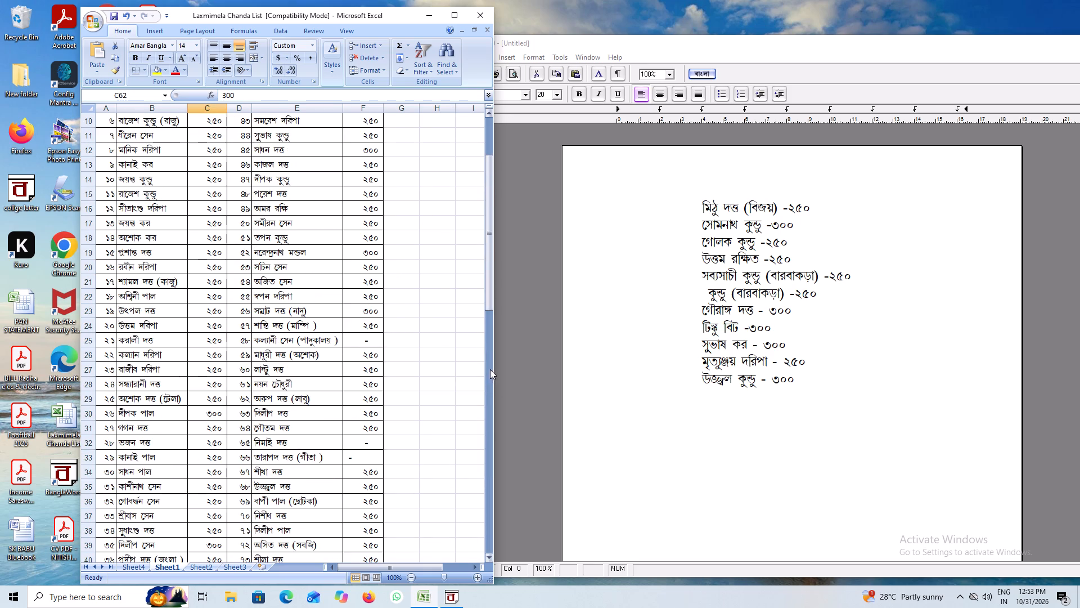
{"action": "left_click", "coordinate": [490, 300]}
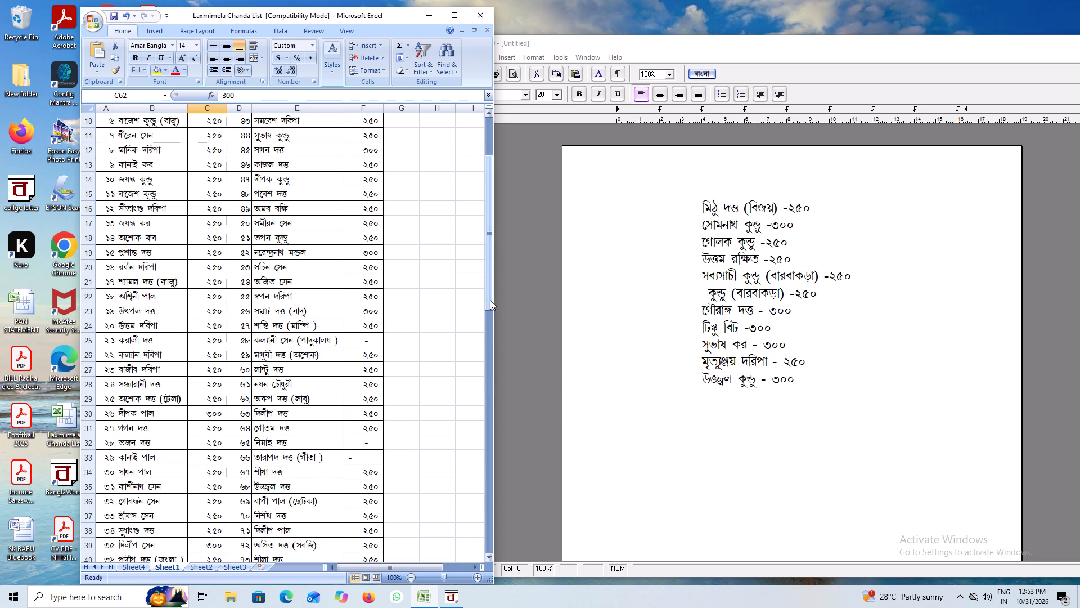
{"action": "left_click_drag", "start_coordinate": [490, 300], "coordinate": [489, 320]}
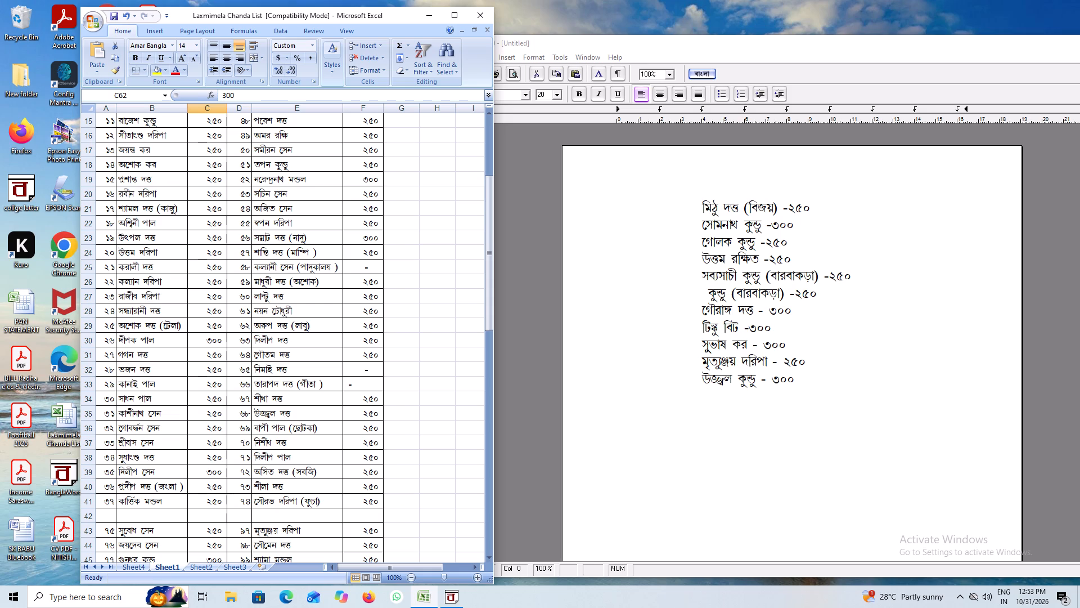
{"action": "scroll", "coordinate": [224, 482], "scroll_direction": "down", "scroll_amount": 2}
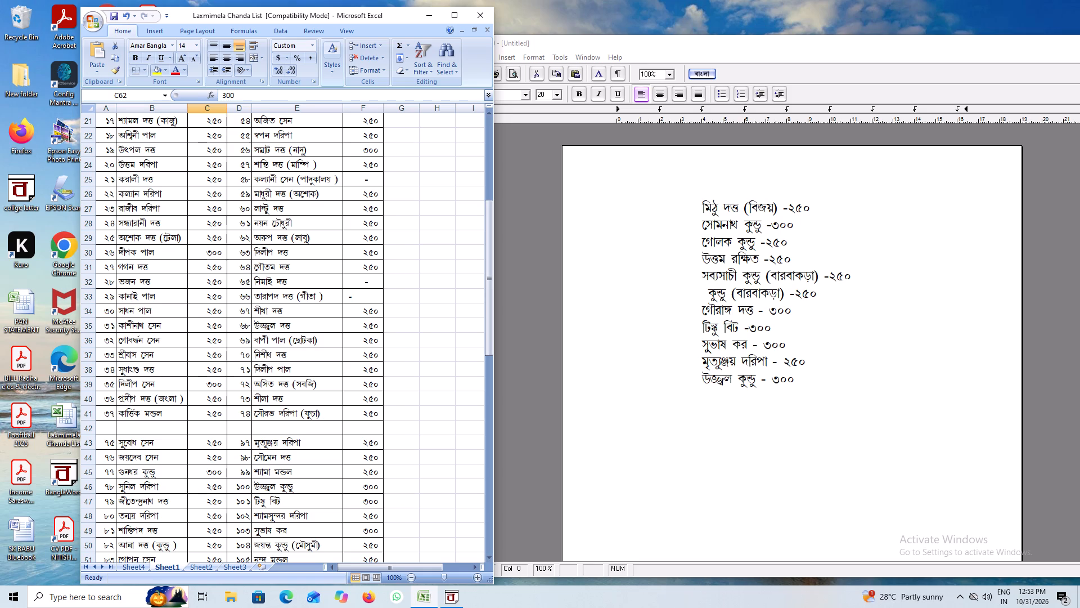
In BanglaWord, add the replacement member রবিন's name on a new indented line below the last list entry.
{"action": "left_click", "coordinate": [791, 378]}
{"action": "key", "text": "Return"}
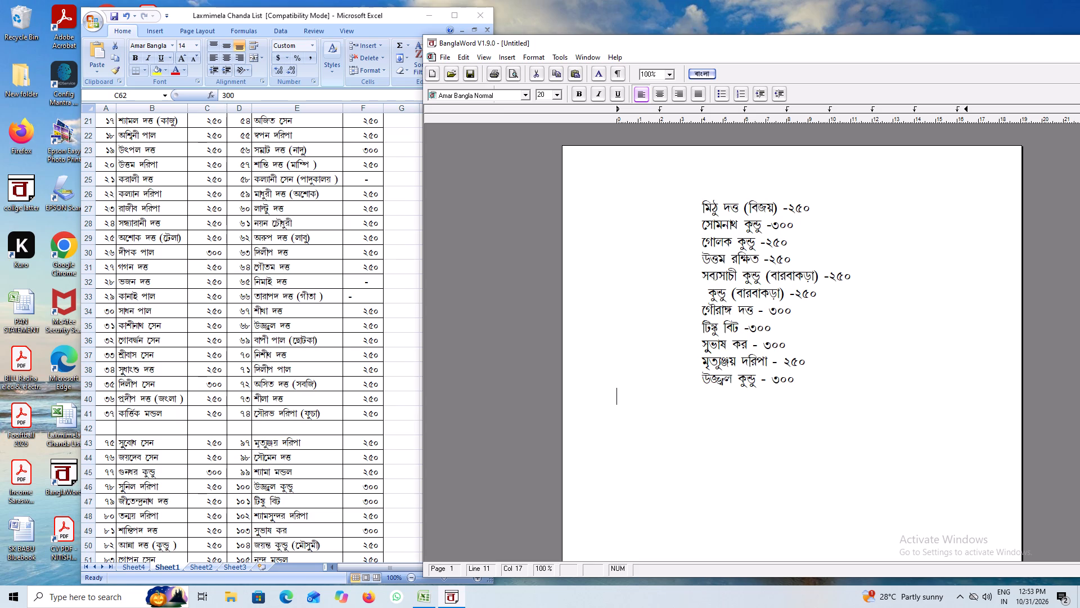
{"action": "key", "text": "Tab"}
{"action": "key", "text": "Tab"}
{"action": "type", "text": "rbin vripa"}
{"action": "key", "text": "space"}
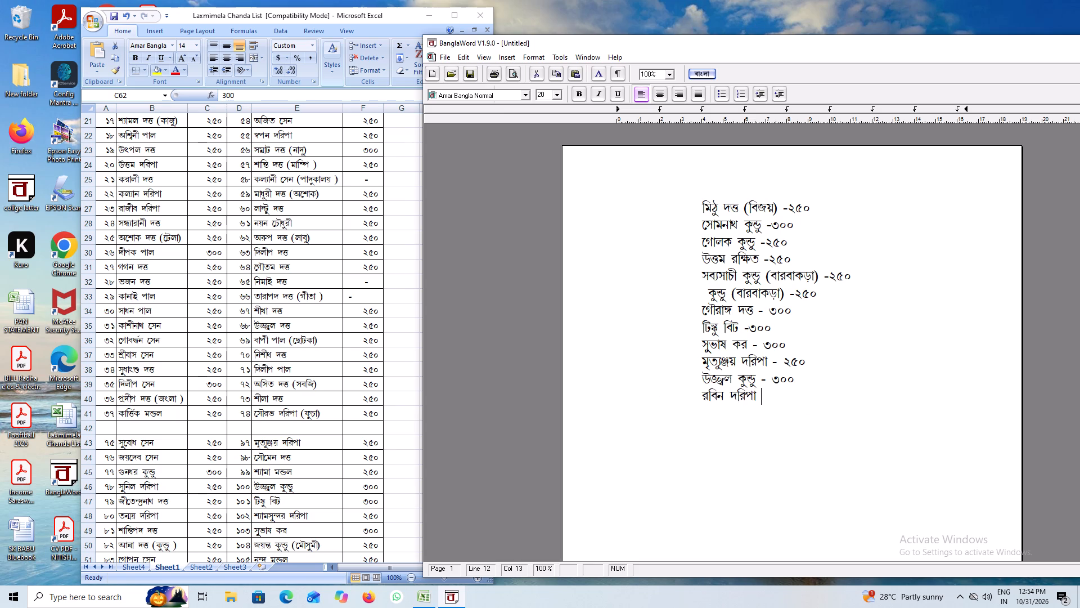
Copy রবিন's name from BanglaWord into Excel cell E33, replacing the member name at serial ৬৬.
{"action": "left_click_drag", "start_coordinate": [757, 397], "coordinate": [699, 394]}
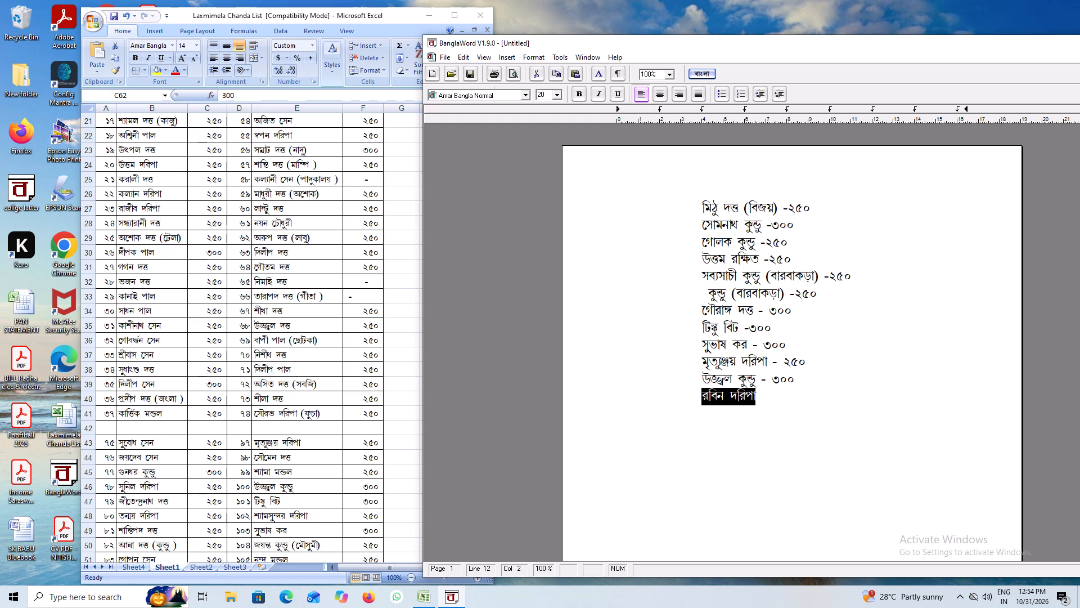
{"action": "left_click_drag", "start_coordinate": [699, 394], "coordinate": [691, 399]}
{"action": "key", "text": "ctrl+x"}
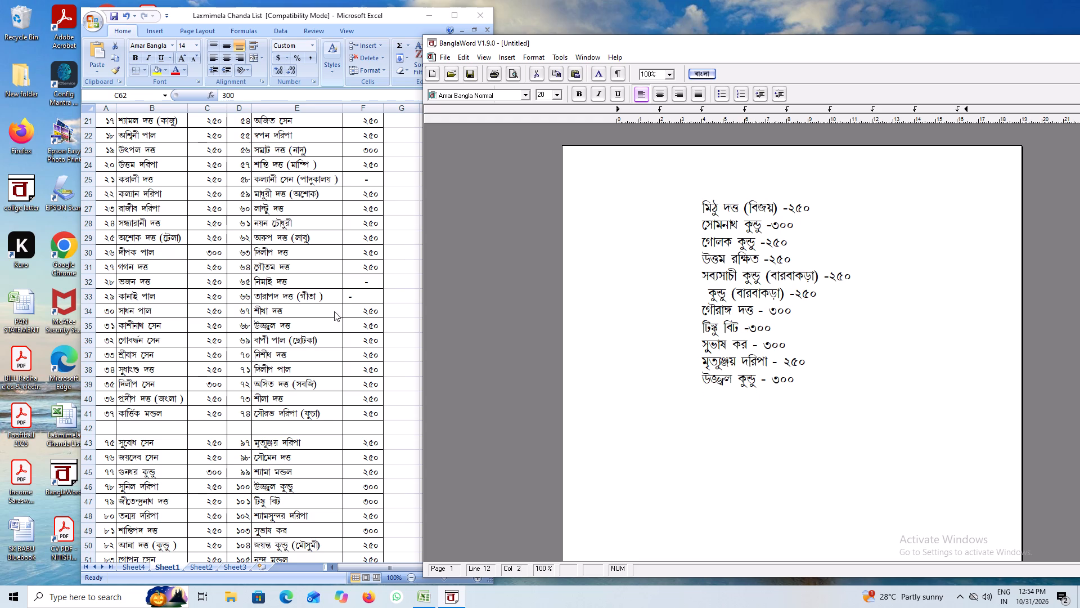
{"action": "key", "text": "ctrl+v"}
{"action": "left_click_drag", "start_coordinate": [761, 395], "coordinate": [755, 395]}
{"action": "left_click_drag", "start_coordinate": [755, 395], "coordinate": [702, 392]}
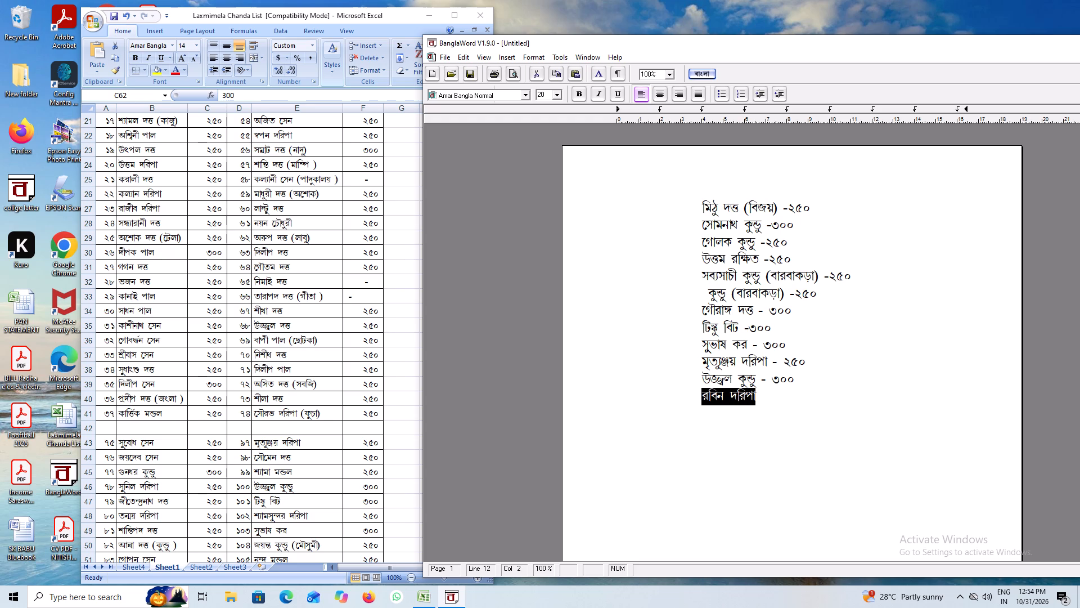
{"action": "left_click_drag", "start_coordinate": [702, 392], "coordinate": [701, 392]}
{"action": "key", "text": "ctrl+c"}
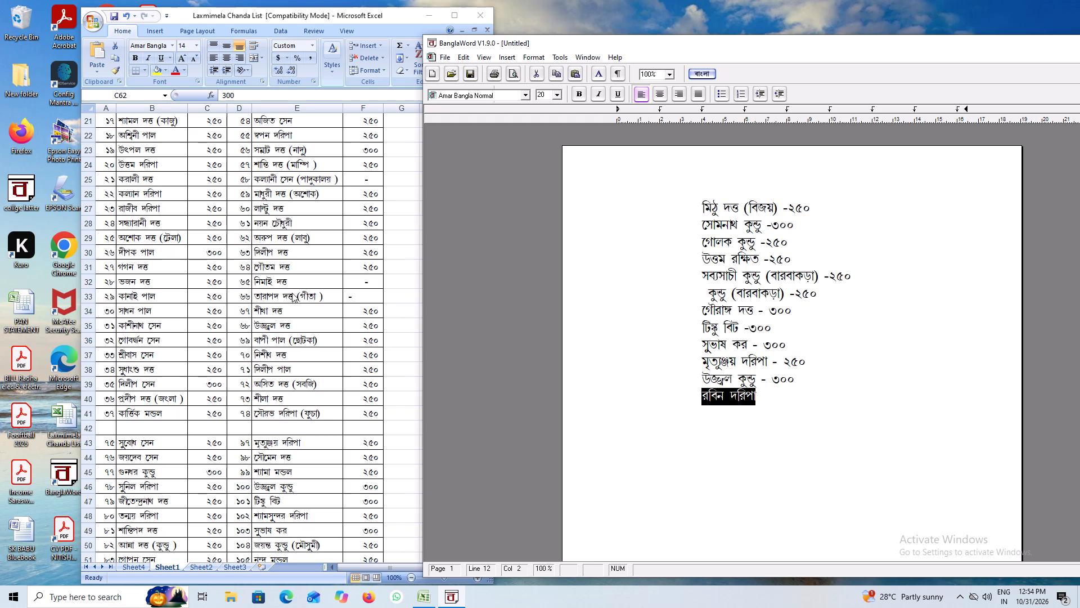
{"action": "left_click", "coordinate": [273, 296]}
{"action": "left_click", "coordinate": [272, 293]}
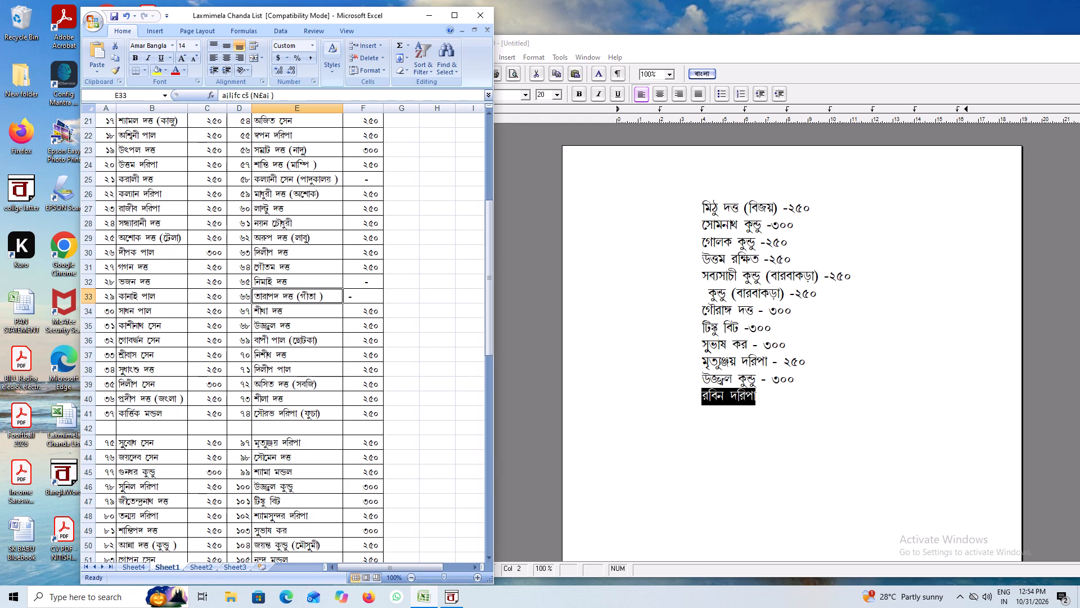
{"action": "key", "text": "ctrl+v"}
Replace the dash in F33 with 300 as the chanda for serial ৬৬.
{"action": "double_click", "coordinate": [357, 296]}
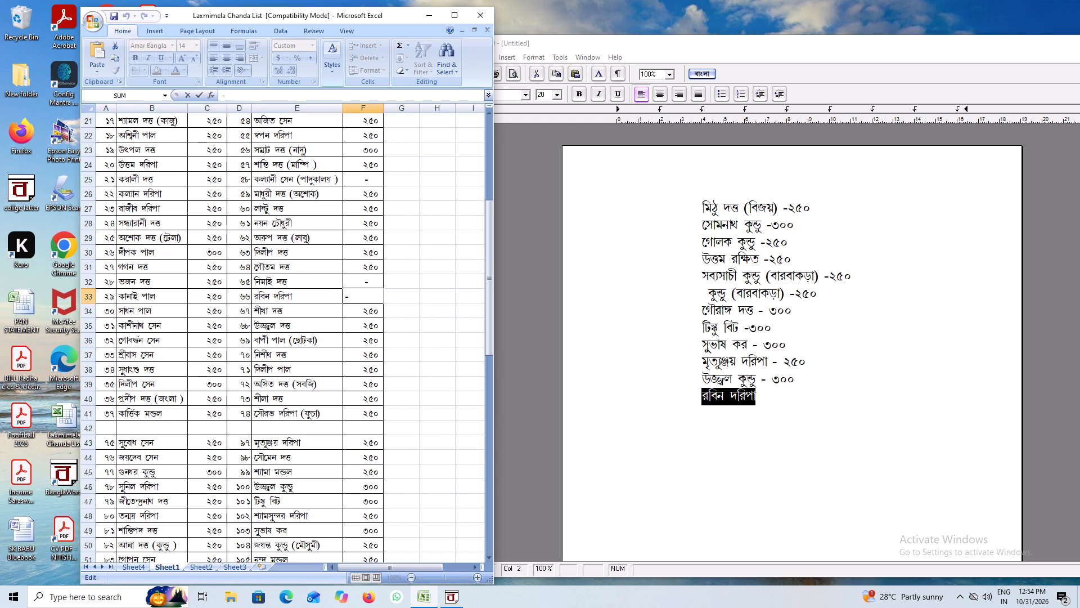
{"action": "key", "text": "BackSpace"}
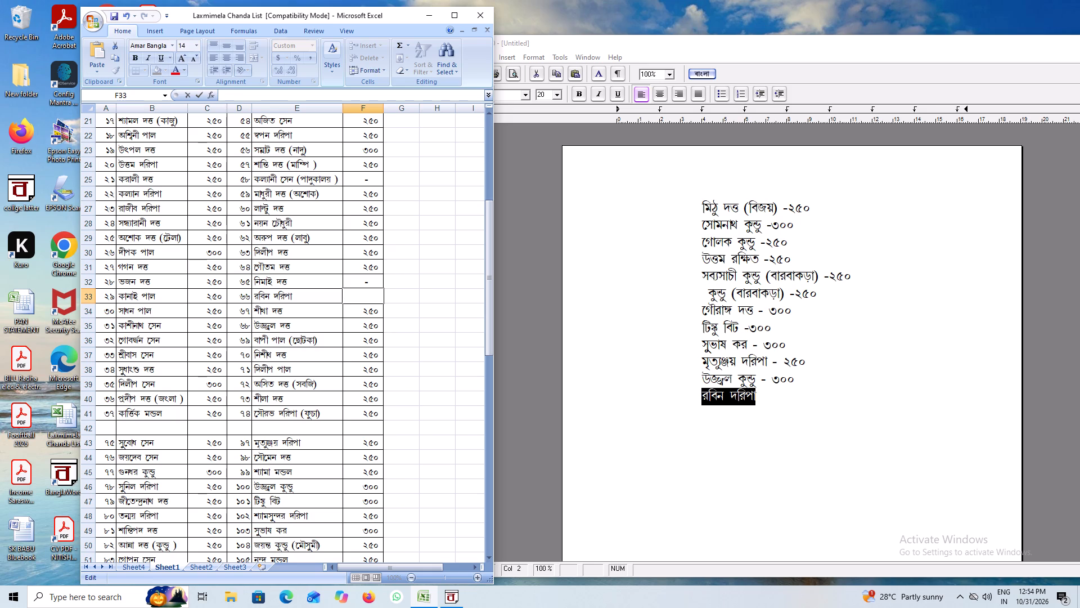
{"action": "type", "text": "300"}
{"action": "left_click", "coordinate": [438, 290]}
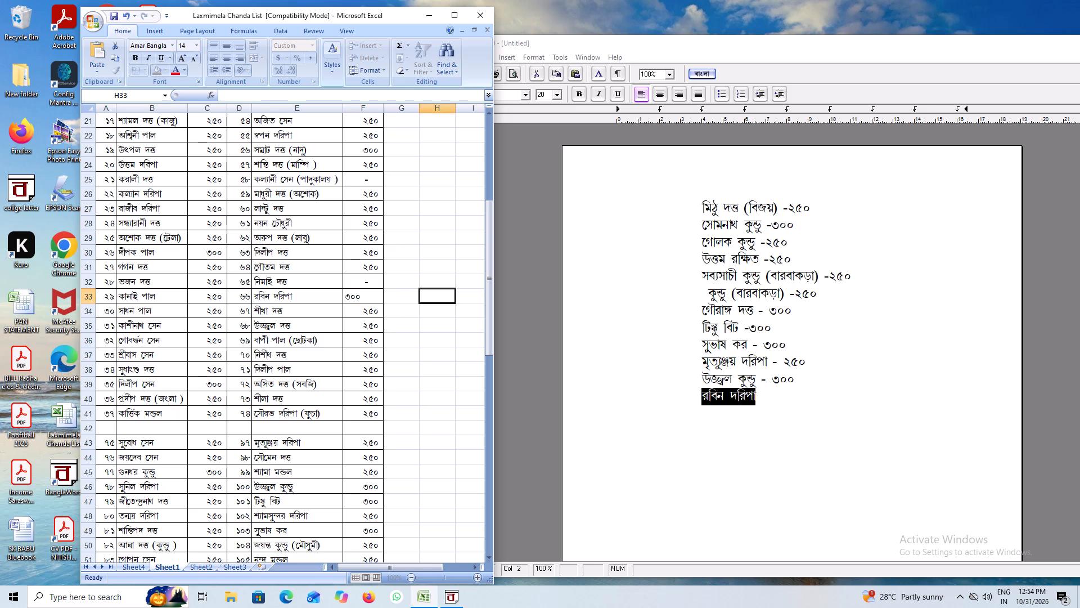
Check the sum of the first chanda column by selecting C5:C64.
{"action": "double_click", "coordinate": [398, 383]}
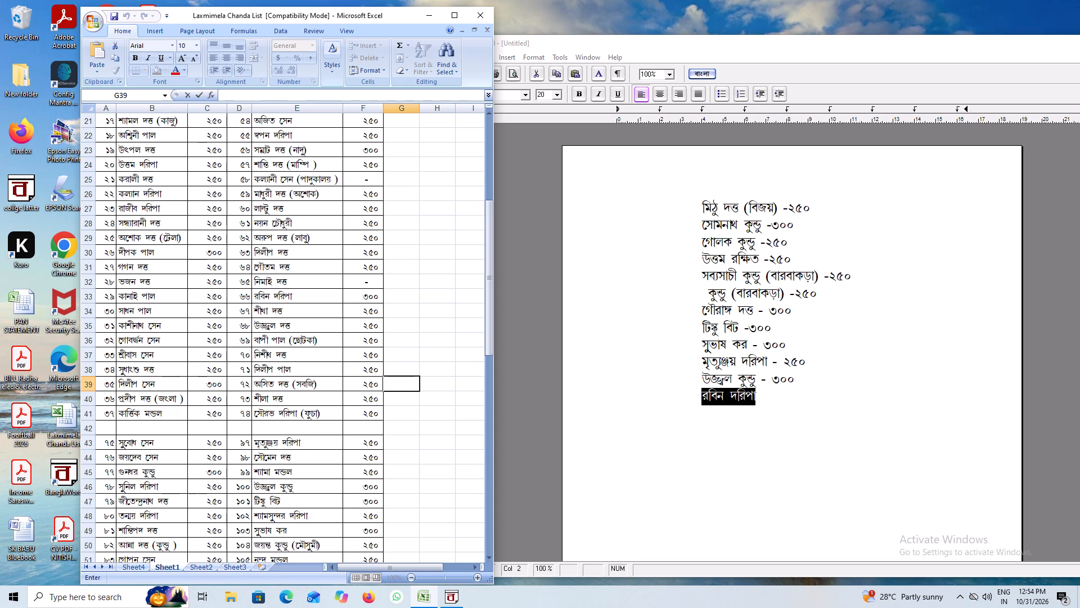
{"action": "scroll", "coordinate": [191, 403], "scroll_direction": "down", "scroll_amount": 5}
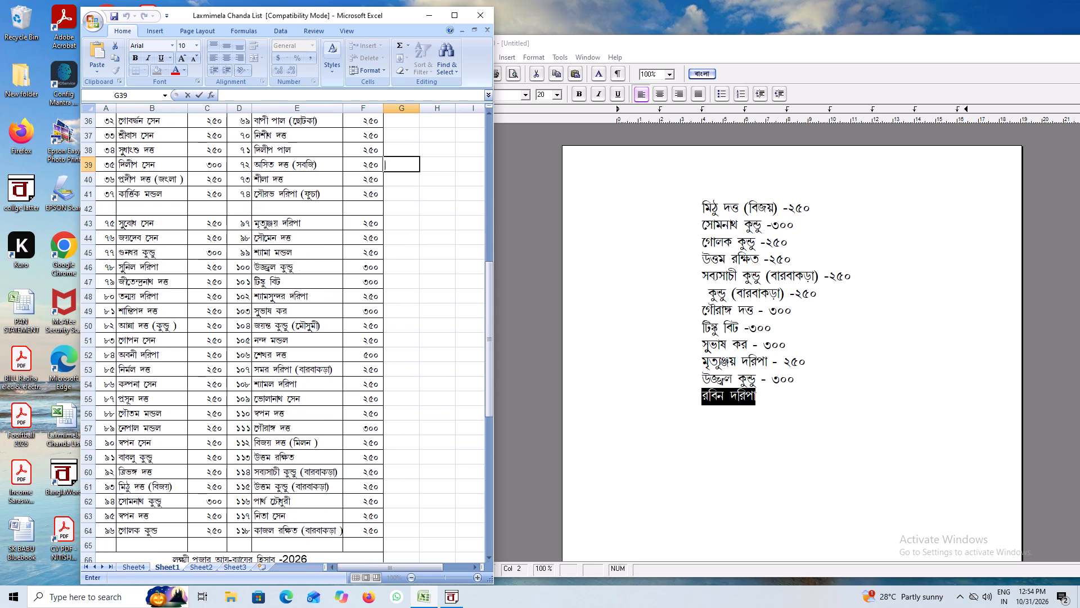
{"action": "scroll", "coordinate": [193, 413], "scroll_direction": "down", "scroll_amount": 1}
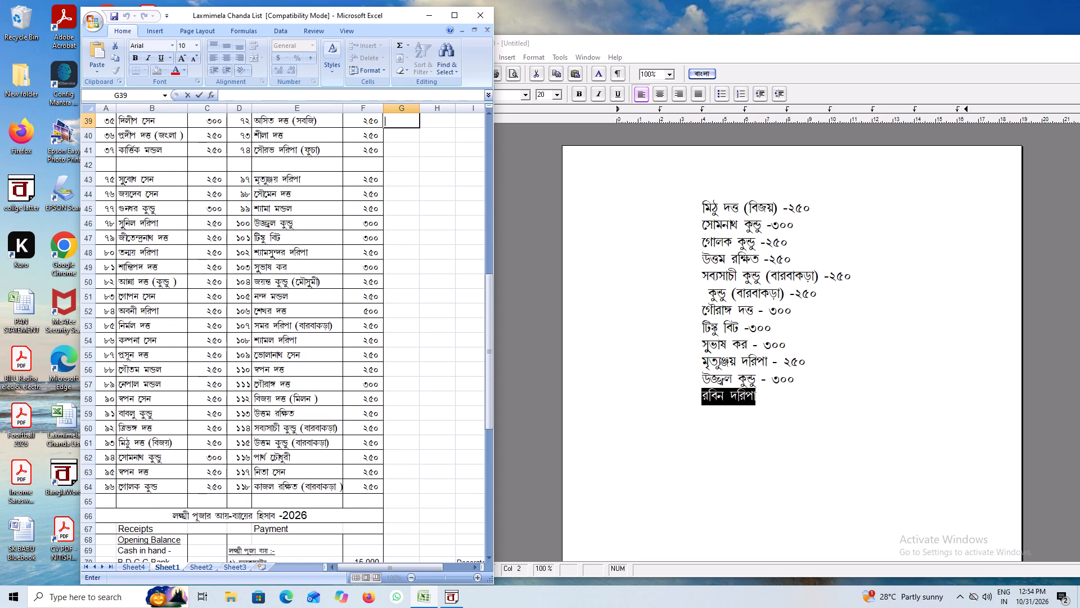
{"action": "left_click_drag", "start_coordinate": [206, 485], "coordinate": [214, 287]}
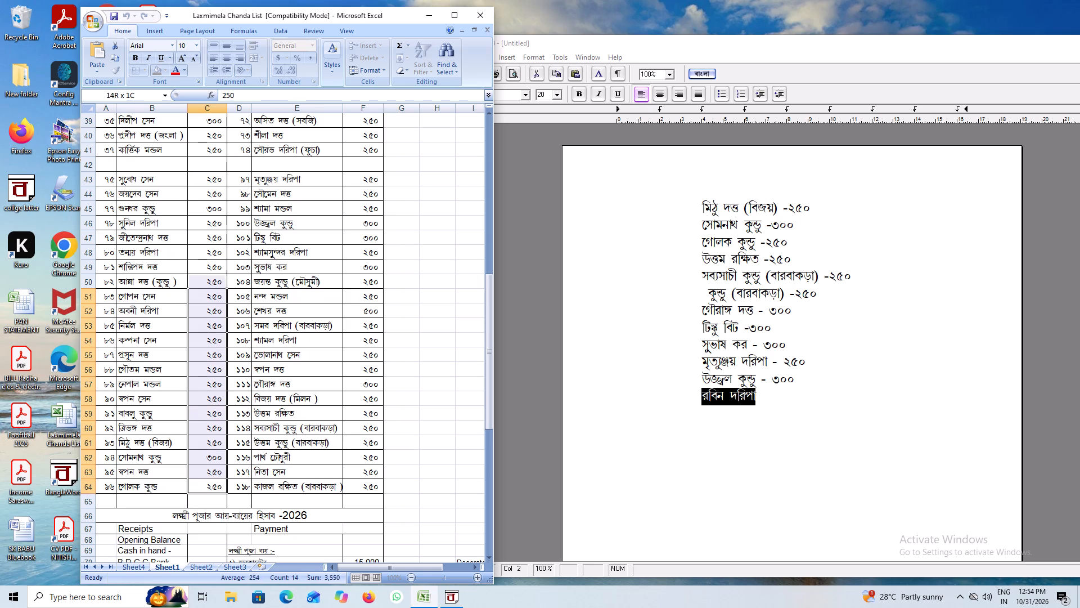
{"action": "left_click_drag", "start_coordinate": [214, 287], "coordinate": [218, 40]}
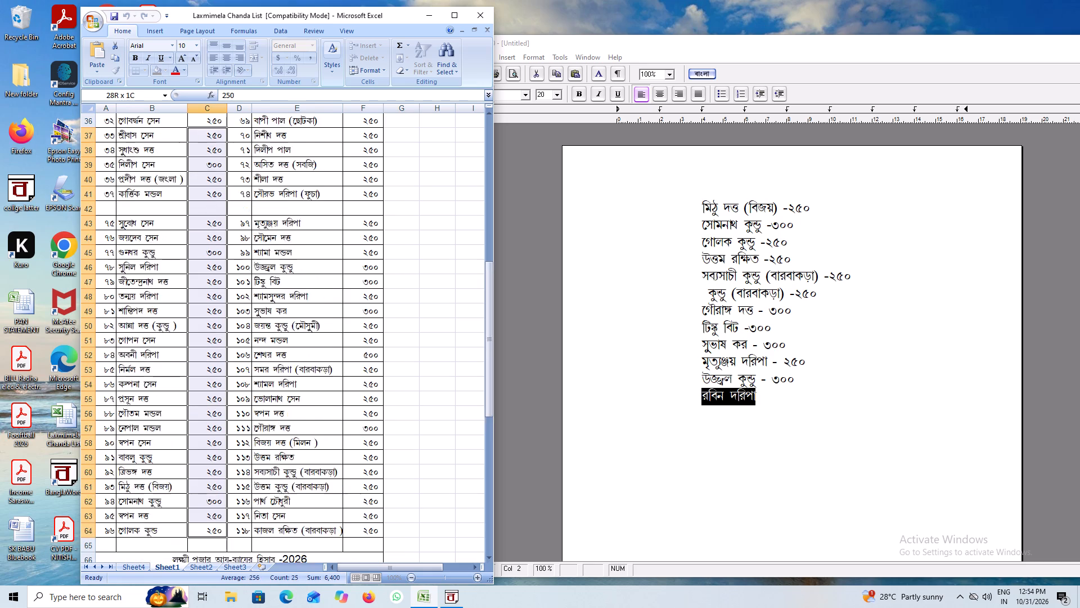
{"action": "left_click_drag", "start_coordinate": [218, 40], "coordinate": [217, 105]}
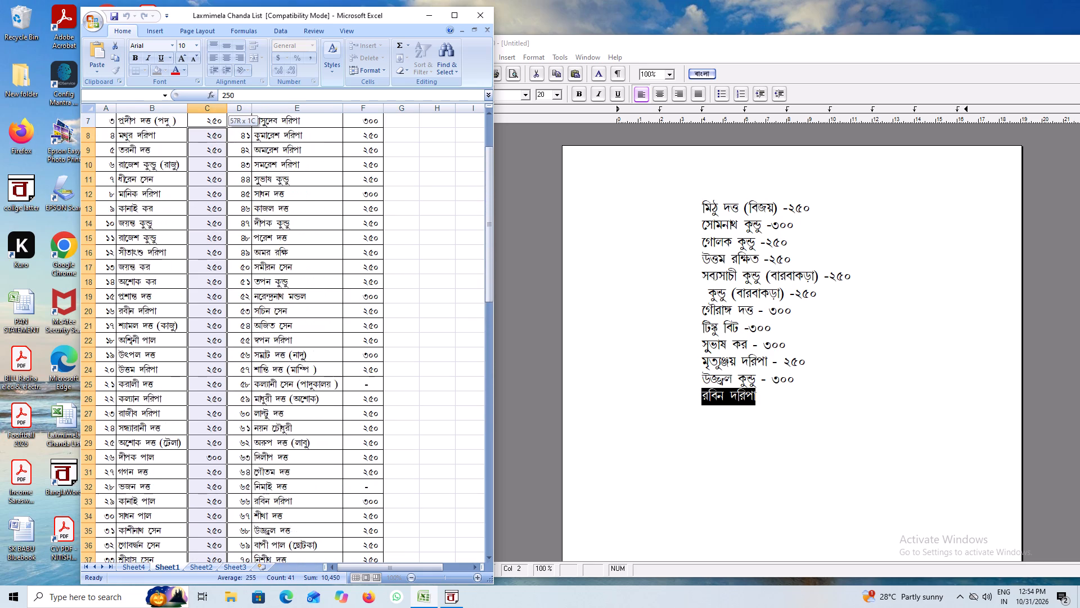
{"action": "left_click_drag", "start_coordinate": [217, 105], "coordinate": [213, 176]}
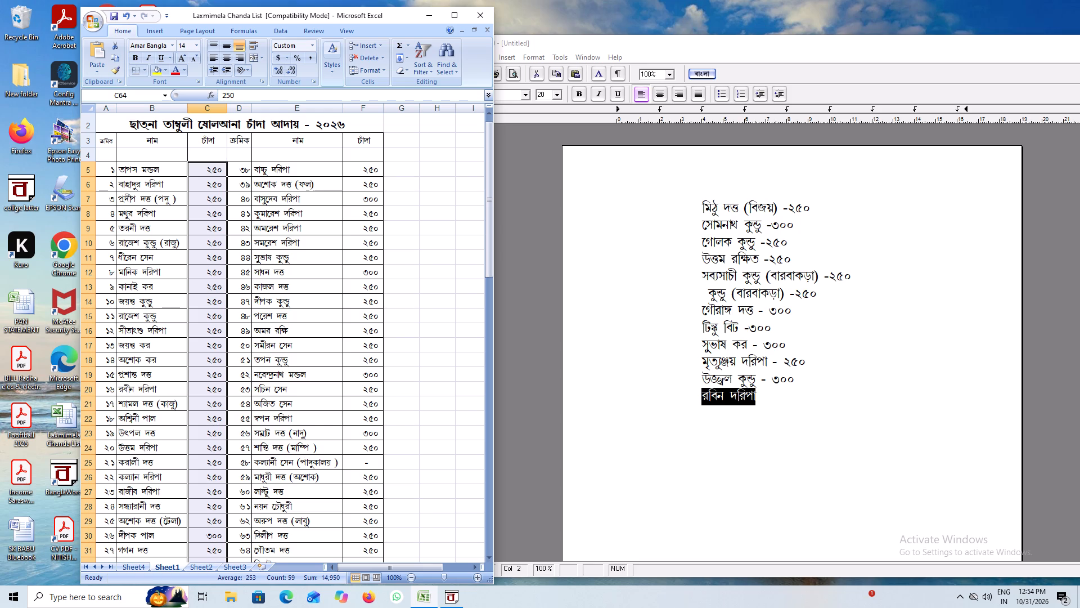
{"action": "left_click", "coordinate": [435, 315]}
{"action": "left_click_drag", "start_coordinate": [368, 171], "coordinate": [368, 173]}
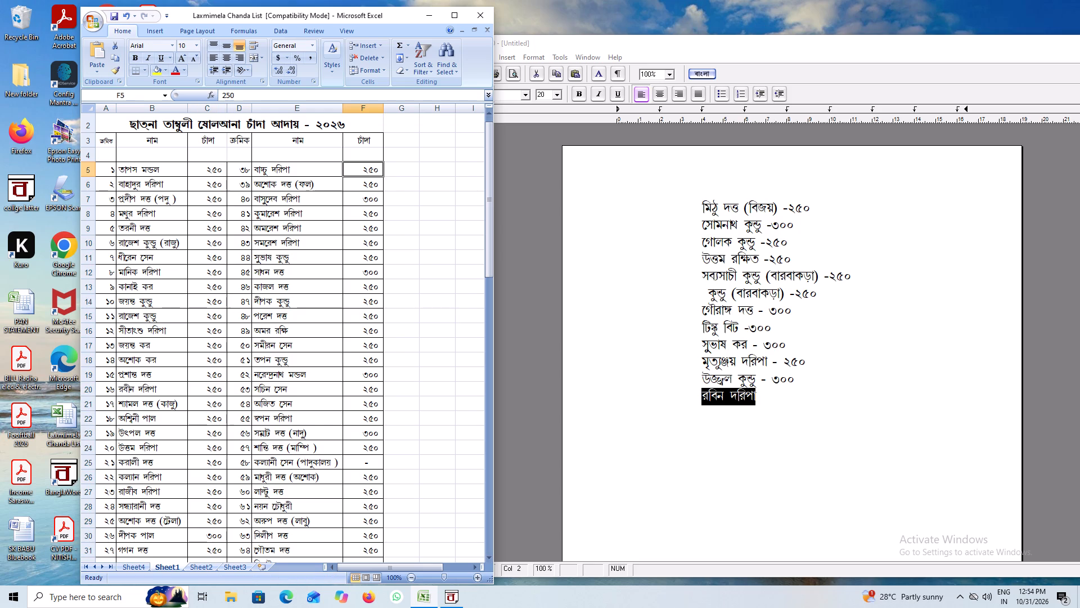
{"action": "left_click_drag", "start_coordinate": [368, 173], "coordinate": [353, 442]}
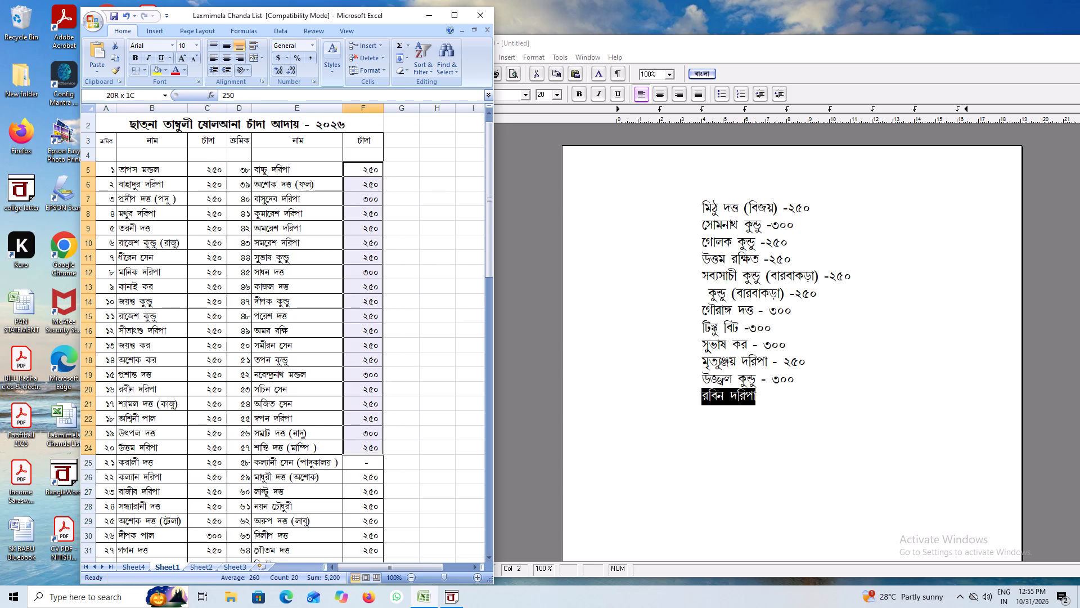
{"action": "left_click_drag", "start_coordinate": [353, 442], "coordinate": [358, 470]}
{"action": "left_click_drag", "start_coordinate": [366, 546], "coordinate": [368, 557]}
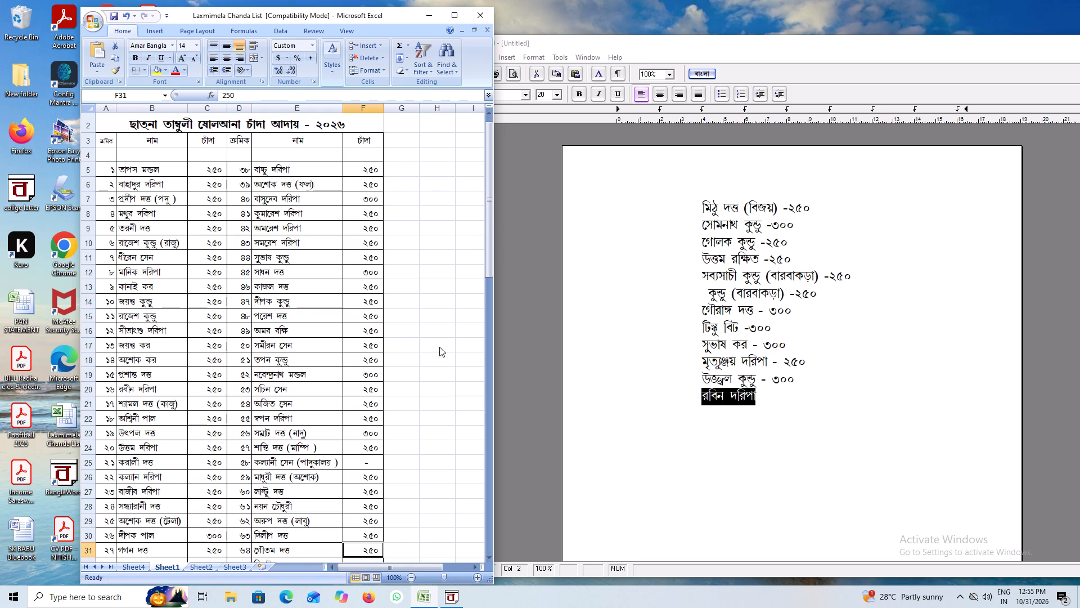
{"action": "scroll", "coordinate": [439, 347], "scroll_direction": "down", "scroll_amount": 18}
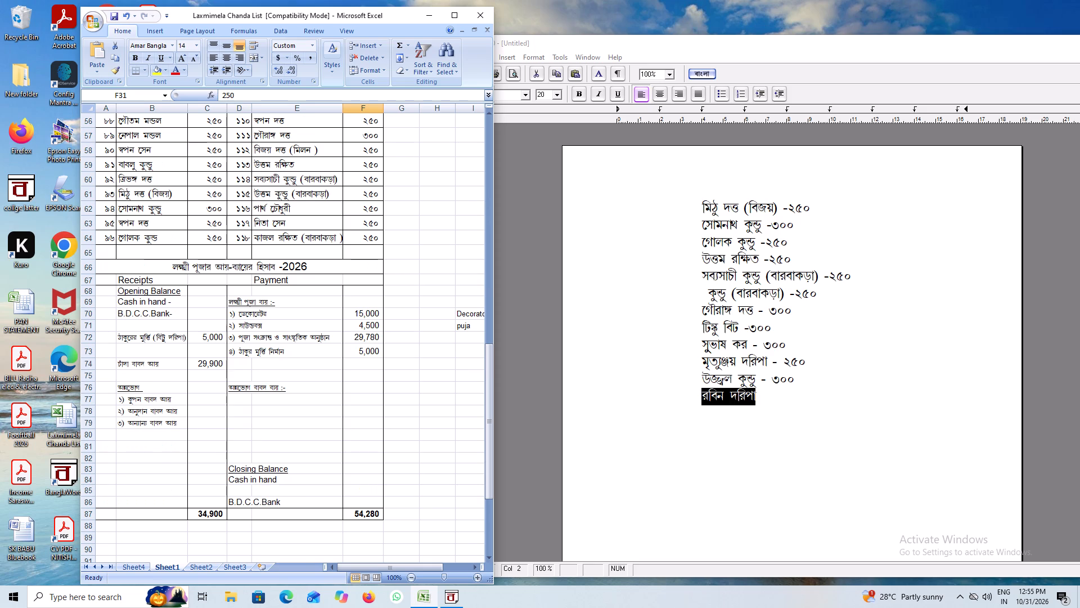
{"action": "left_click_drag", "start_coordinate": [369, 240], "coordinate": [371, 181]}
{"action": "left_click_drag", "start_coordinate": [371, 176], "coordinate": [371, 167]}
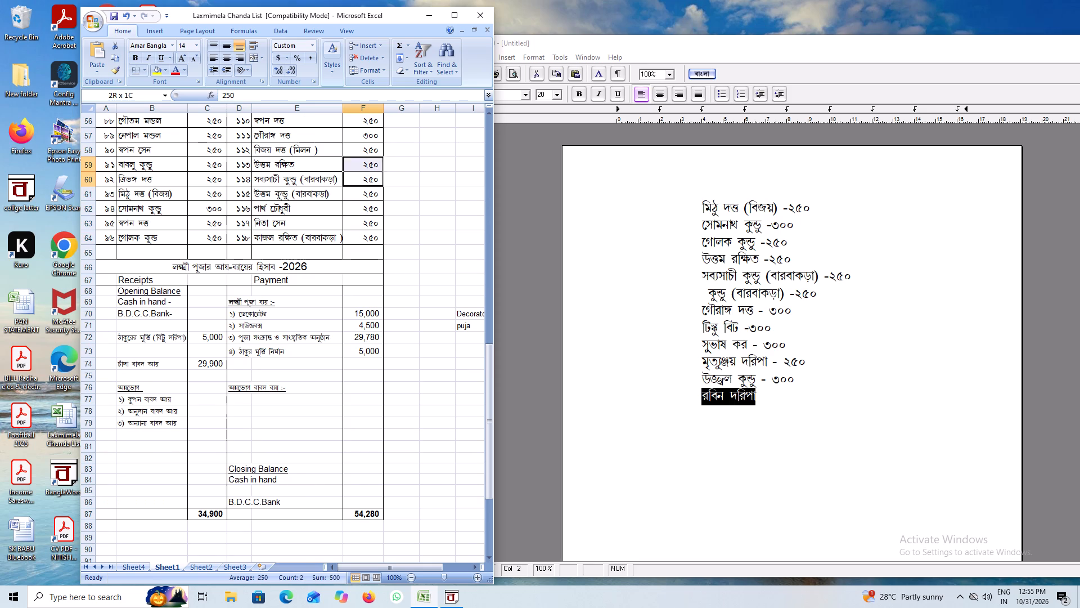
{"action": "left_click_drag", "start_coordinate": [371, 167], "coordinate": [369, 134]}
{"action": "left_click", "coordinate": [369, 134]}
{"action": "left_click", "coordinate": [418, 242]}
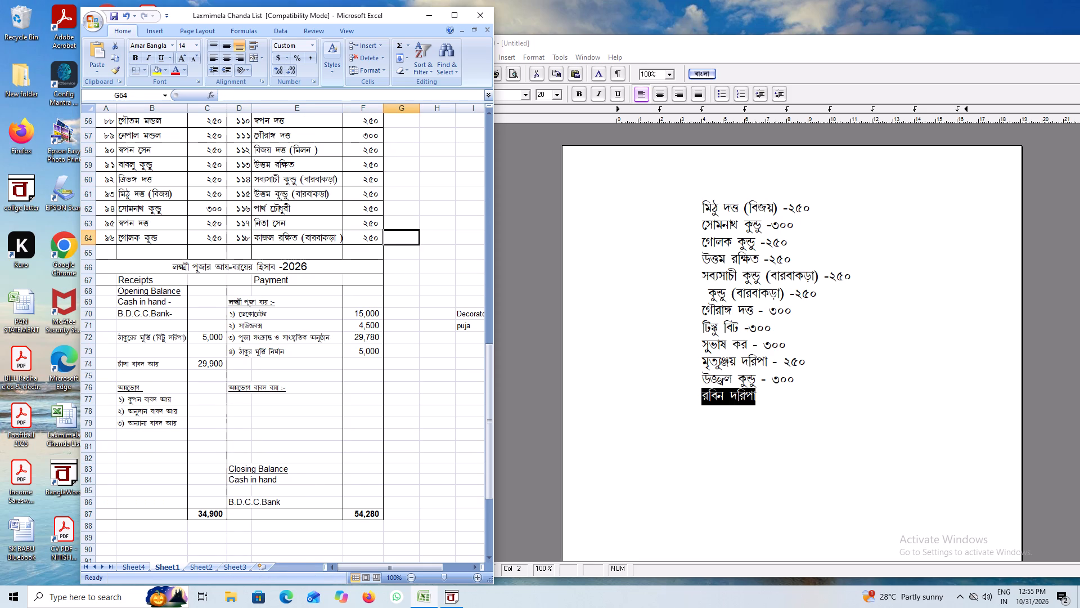
Check the sum of the second chanda column by selecting F5:F64.
{"action": "left_click_drag", "start_coordinate": [361, 238], "coordinate": [357, 111]}
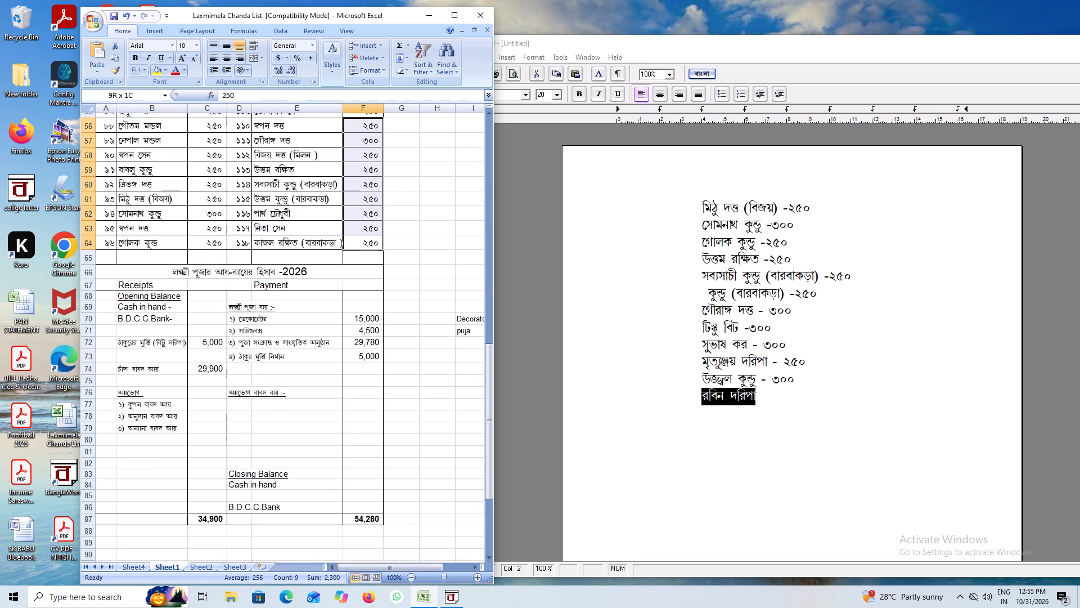
{"action": "left_click_drag", "start_coordinate": [357, 111], "coordinate": [360, 99]}
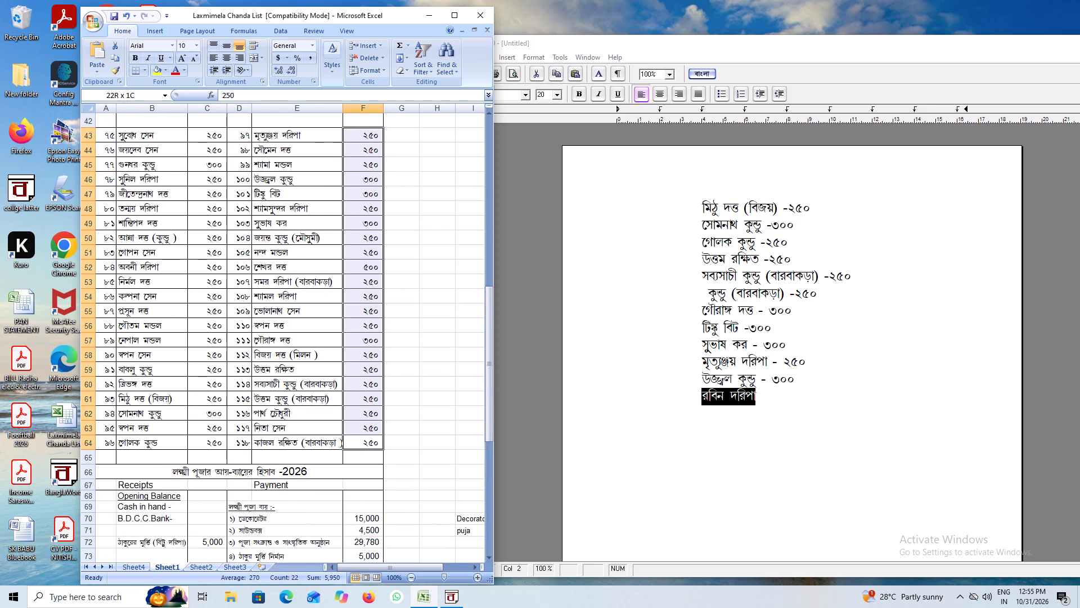
{"action": "left_click_drag", "start_coordinate": [360, 99], "coordinate": [357, 119]}
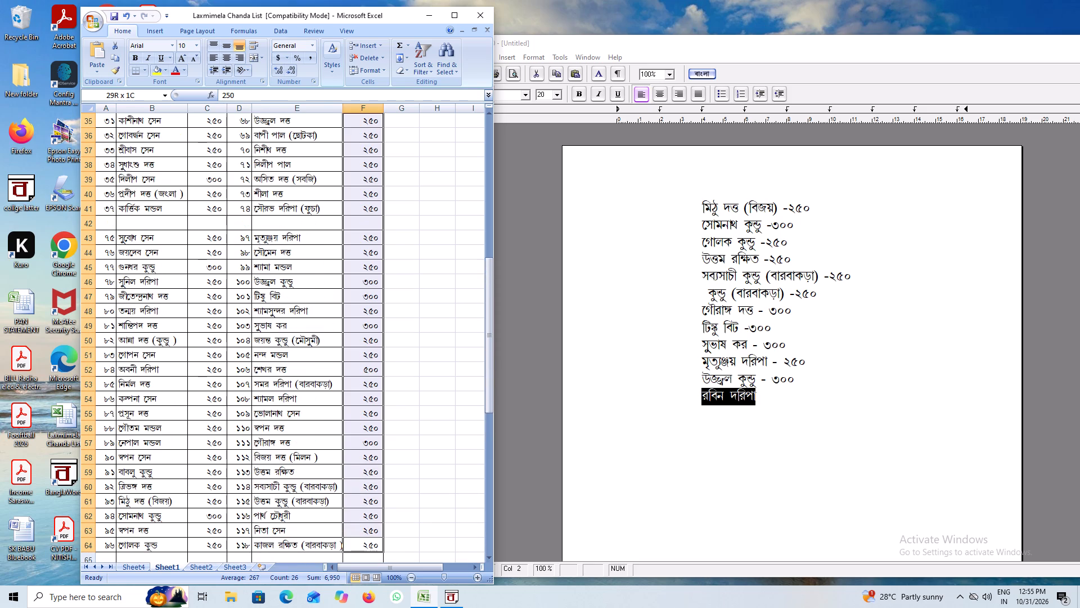
{"action": "left_click_drag", "start_coordinate": [357, 119], "coordinate": [358, 108]}
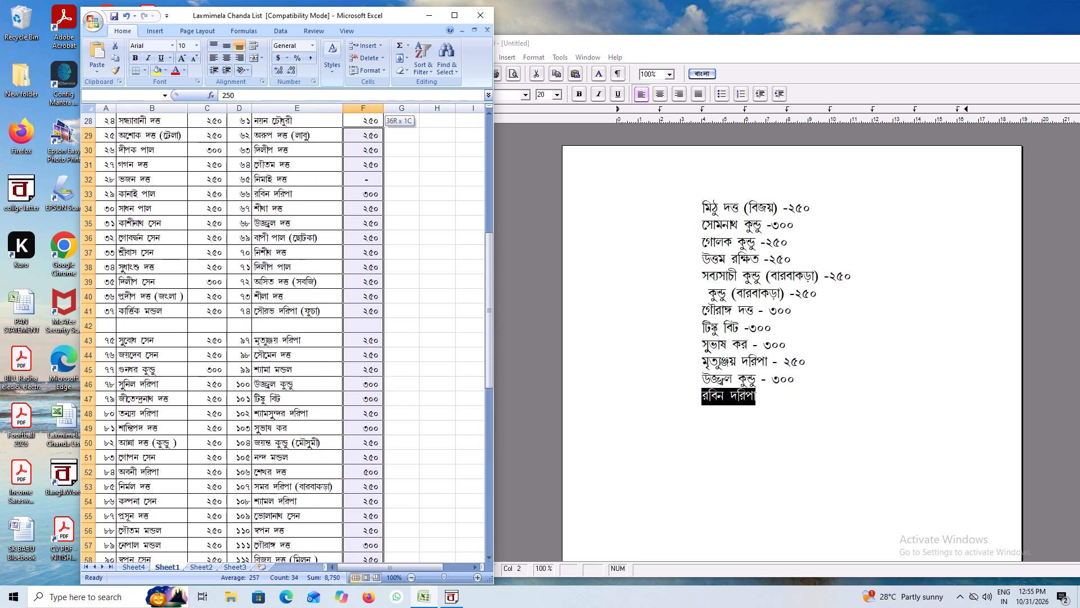
{"action": "left_click_drag", "start_coordinate": [358, 108], "coordinate": [363, 100]}
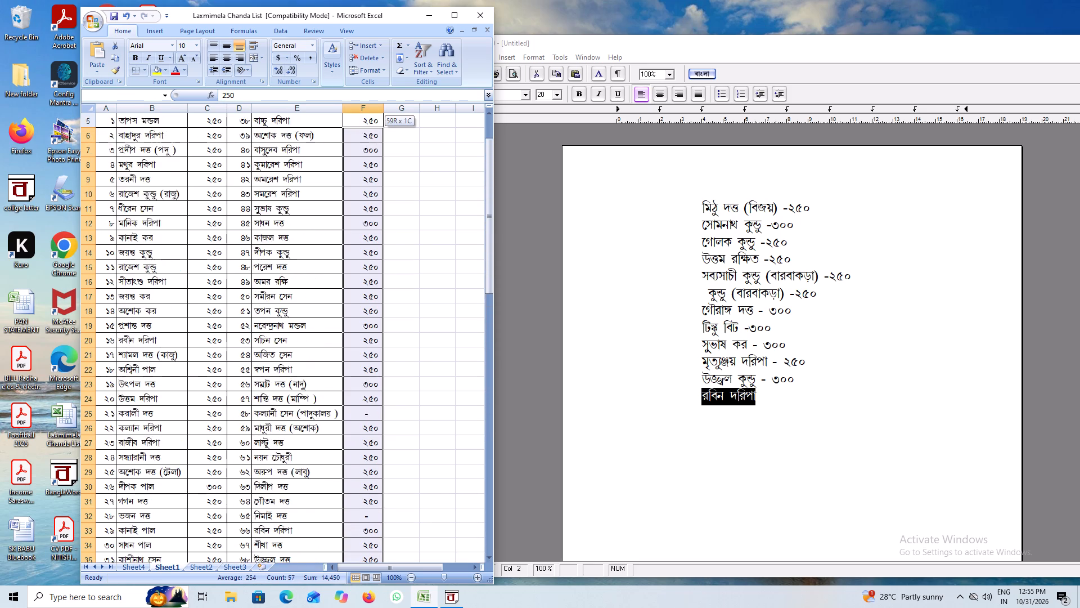
{"action": "left_click_drag", "start_coordinate": [363, 100], "coordinate": [356, 184]}
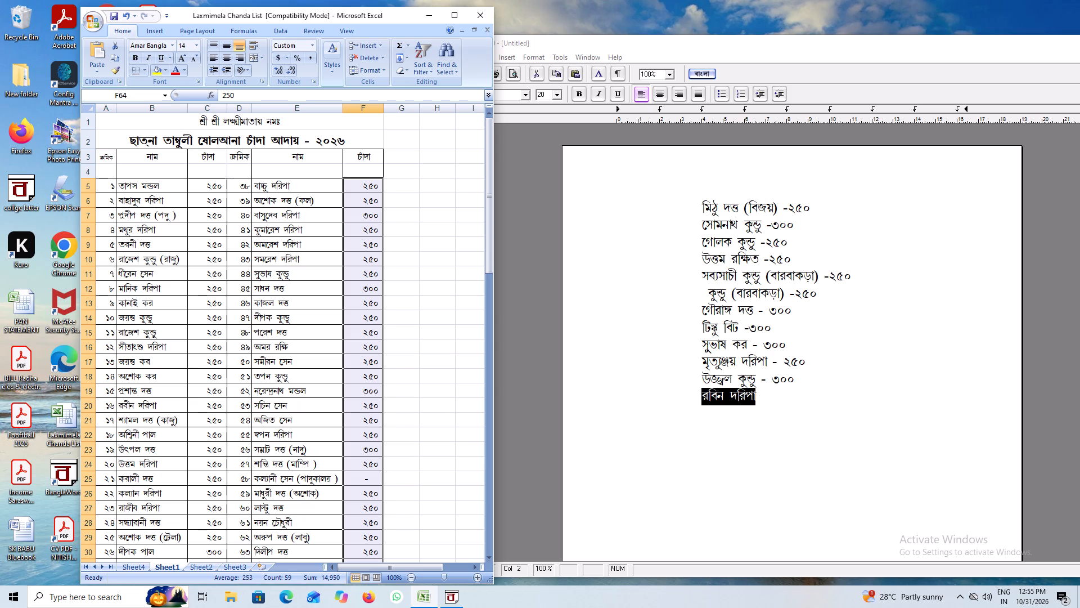
{"action": "left_click", "coordinate": [445, 294]}
Enter the chanda total 29900 in F65, below the second chanda column.
{"action": "scroll", "coordinate": [413, 429], "scroll_direction": "down", "scroll_amount": 3}
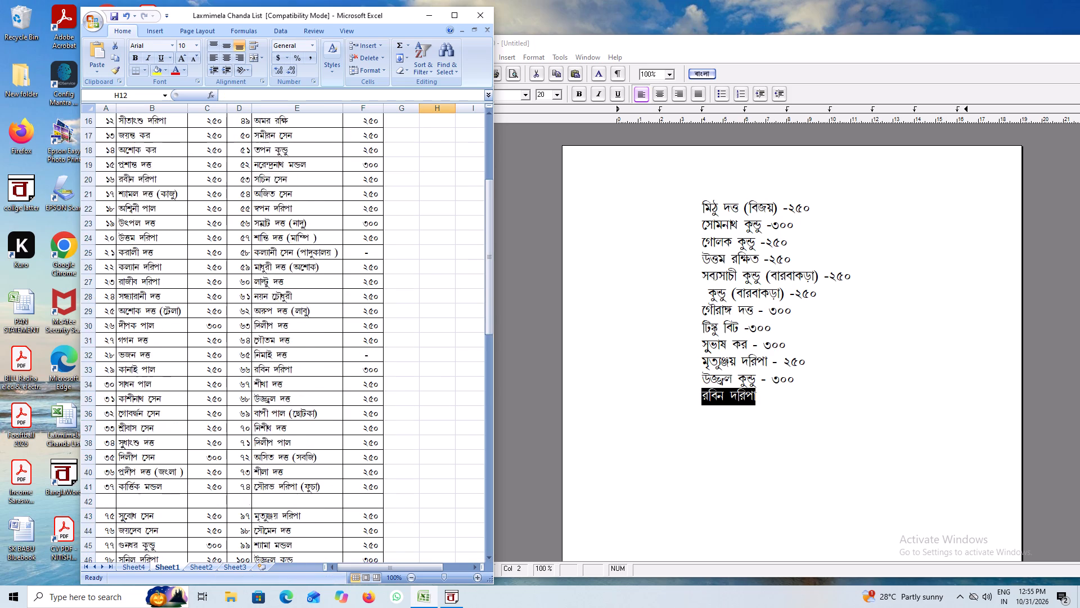
{"action": "scroll", "coordinate": [412, 436], "scroll_direction": "down", "scroll_amount": 12}
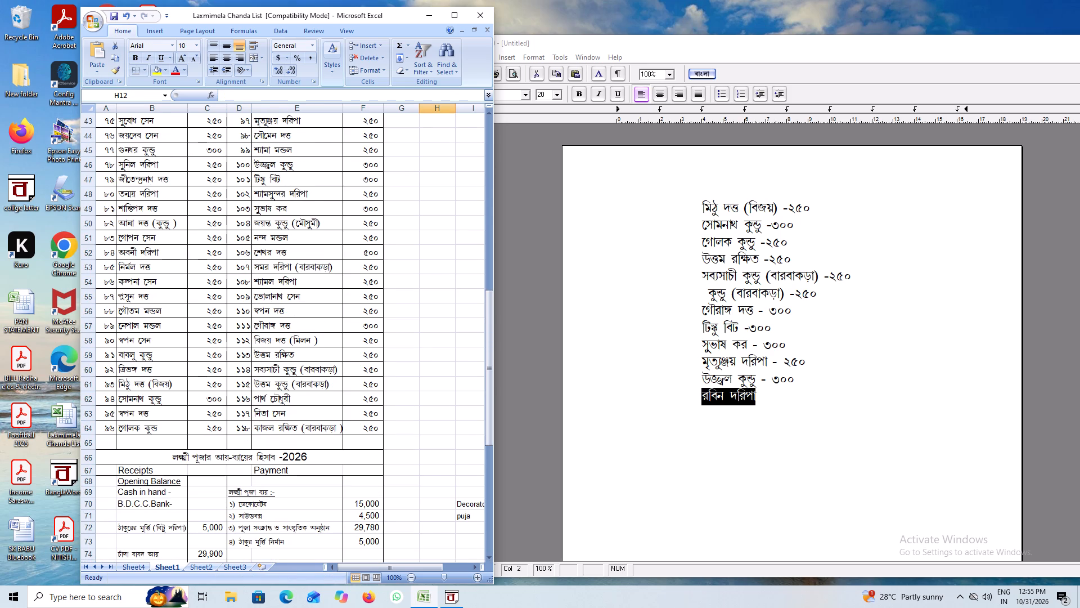
{"action": "left_click", "coordinate": [361, 399]}
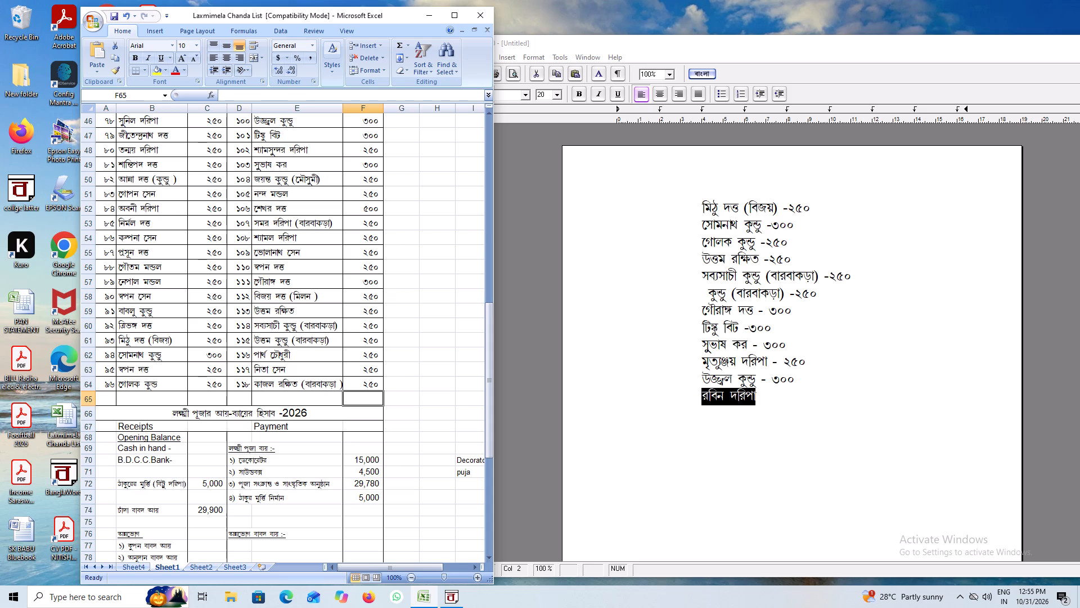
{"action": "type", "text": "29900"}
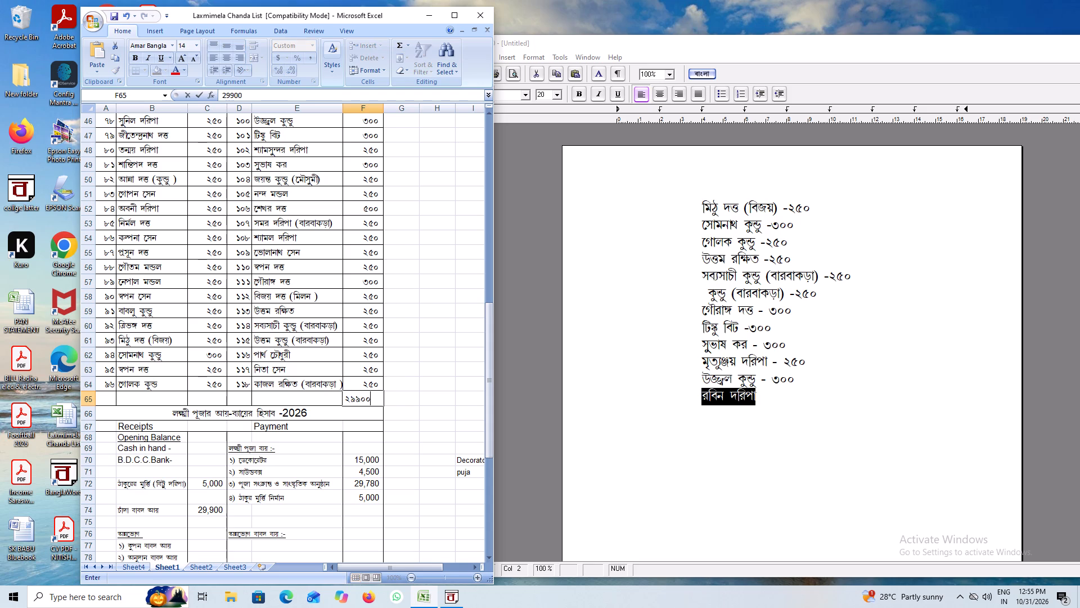
{"action": "left_click", "coordinate": [456, 383]}
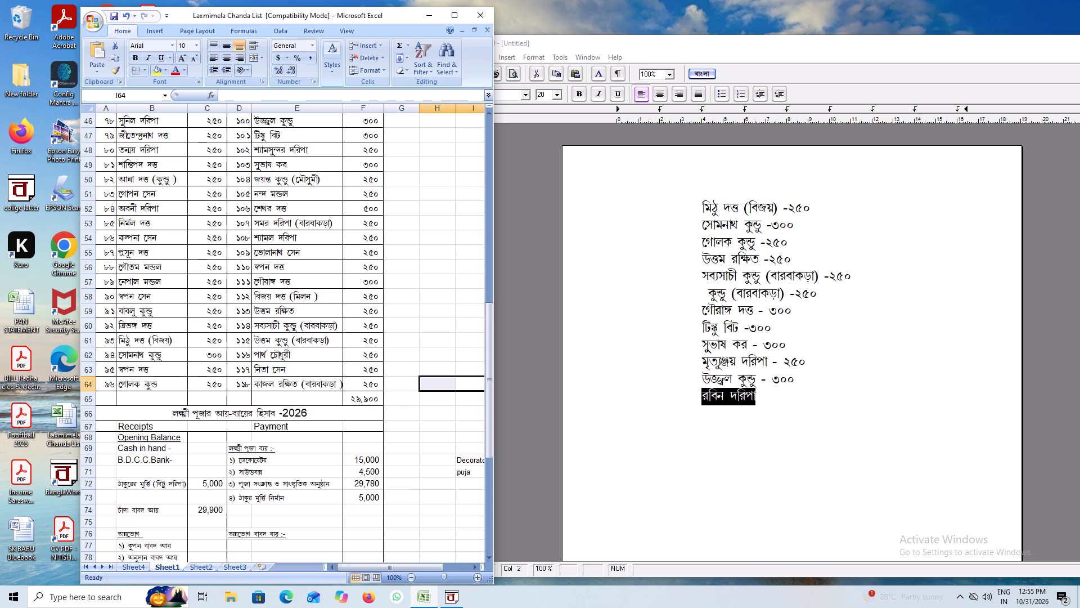
Review the first page of the chanda list in Print Preview, and return to the worksheet.
{"action": "scroll", "coordinate": [381, 455], "scroll_direction": "down", "scroll_amount": 4}
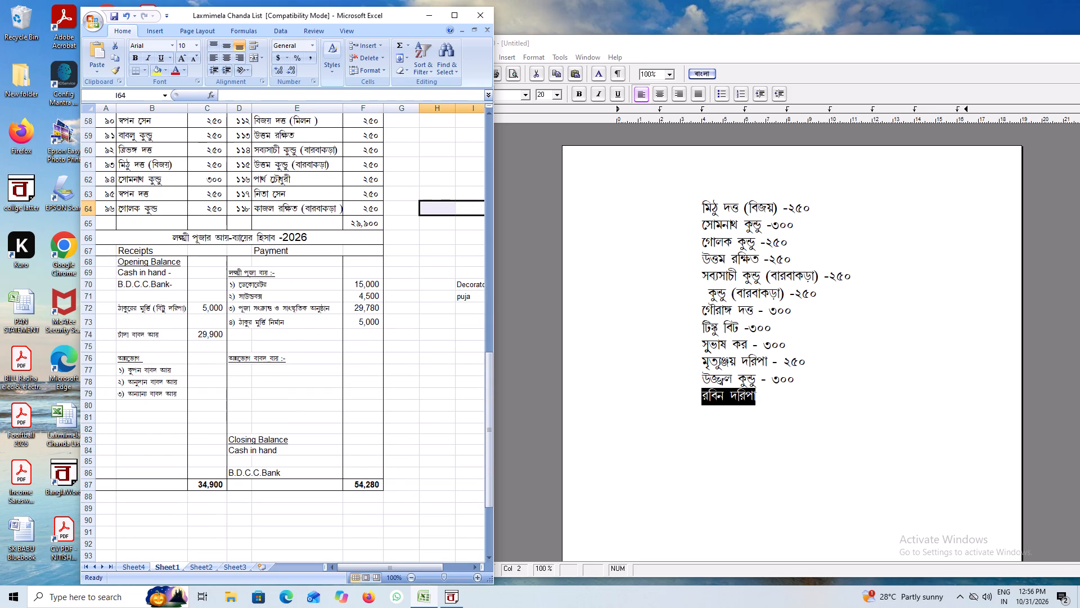
{"action": "scroll", "coordinate": [366, 324], "scroll_direction": "up", "scroll_amount": 16}
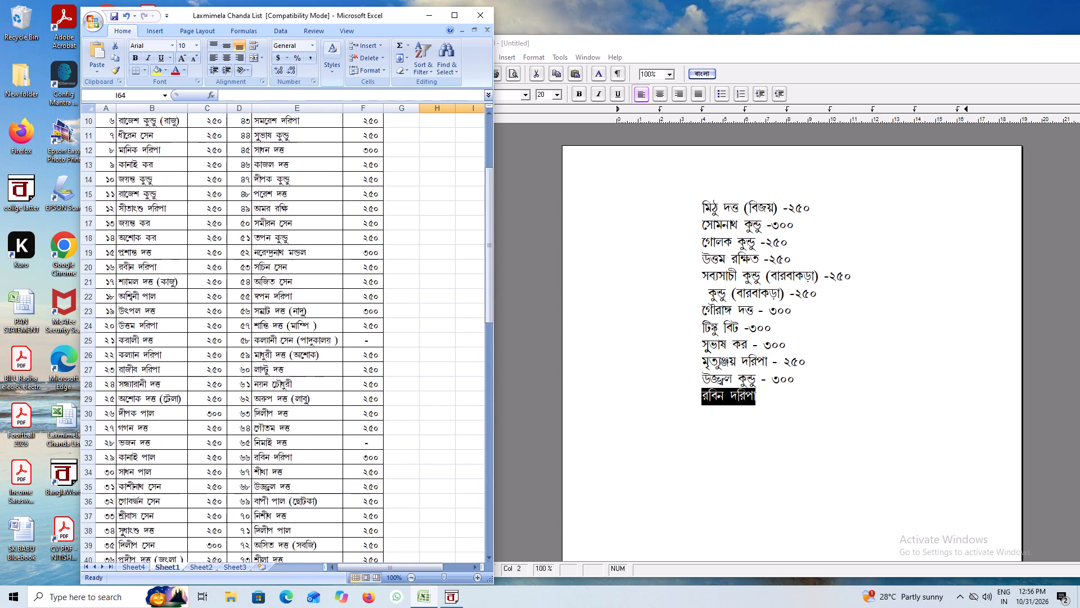
{"action": "scroll", "coordinate": [335, 312], "scroll_direction": "up", "scroll_amount": 5}
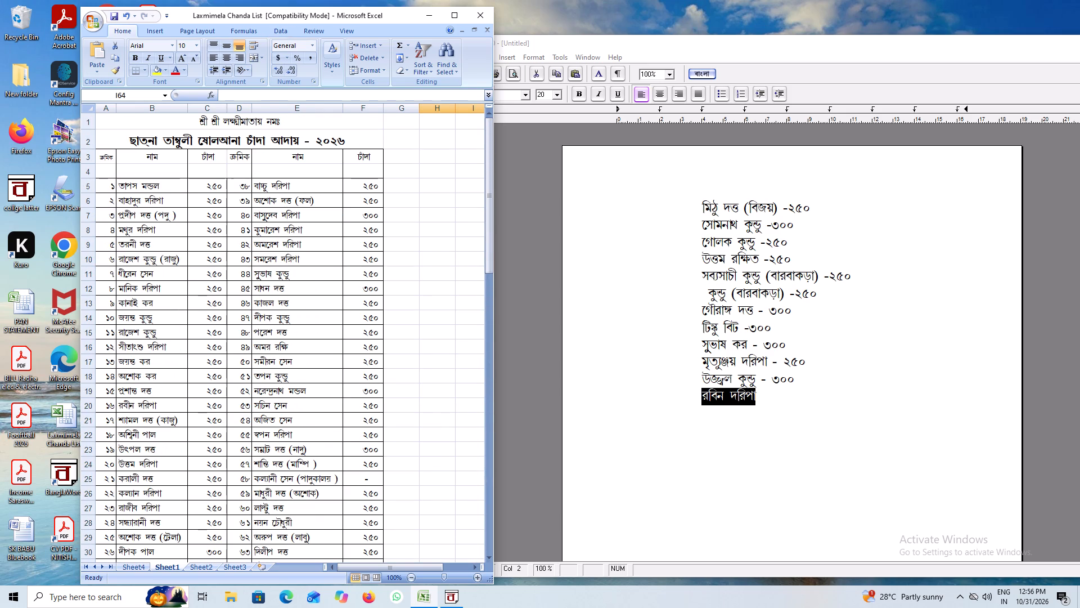
{"action": "left_click", "coordinate": [93, 24]}
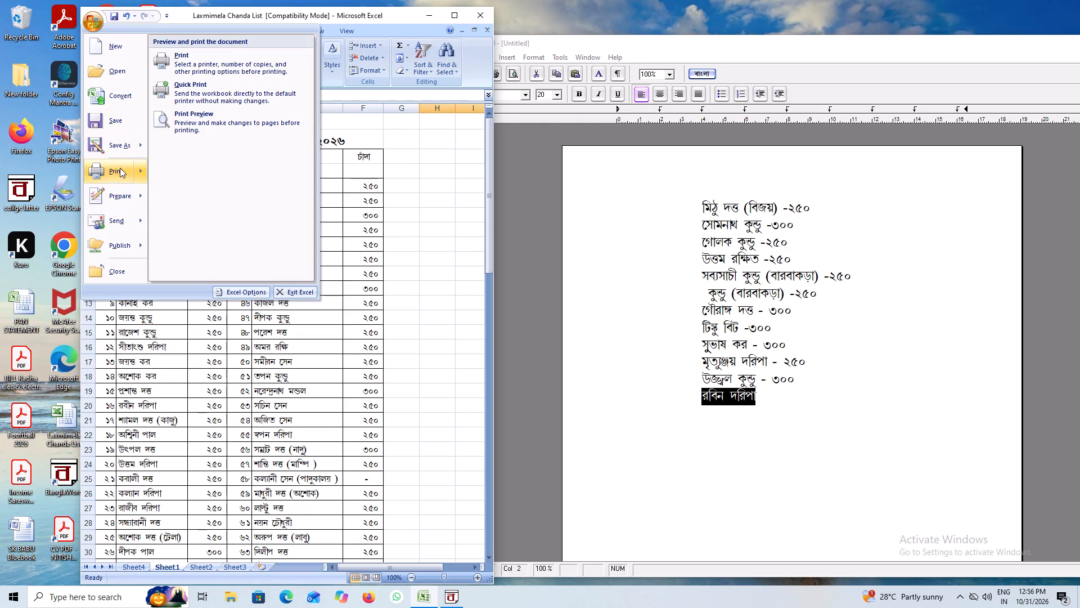
{"action": "double_click", "coordinate": [218, 129]}
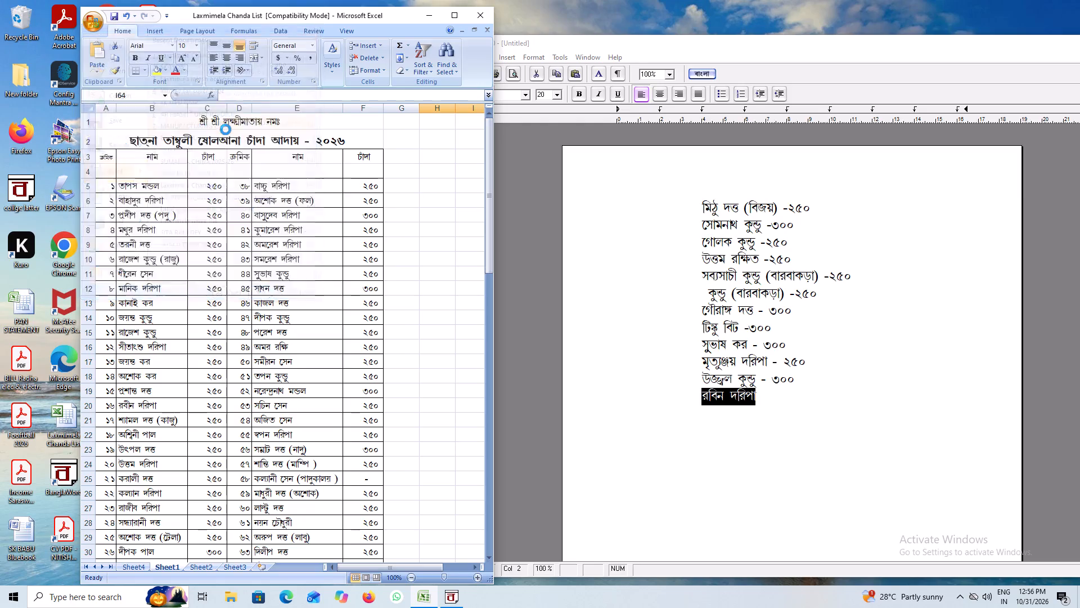
{"action": "scroll", "coordinate": [442, 237], "scroll_direction": "down", "scroll_amount": 4}
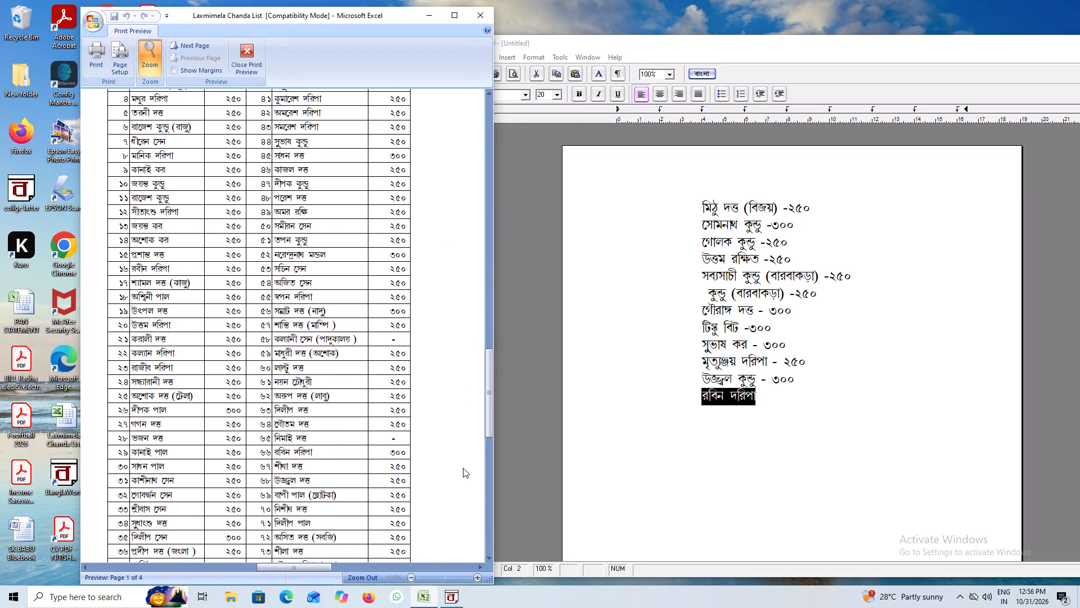
{"action": "scroll", "coordinate": [463, 451], "scroll_direction": "down", "scroll_amount": 5}
{"action": "scroll", "coordinate": [465, 452], "scroll_direction": "up", "scroll_amount": 11}
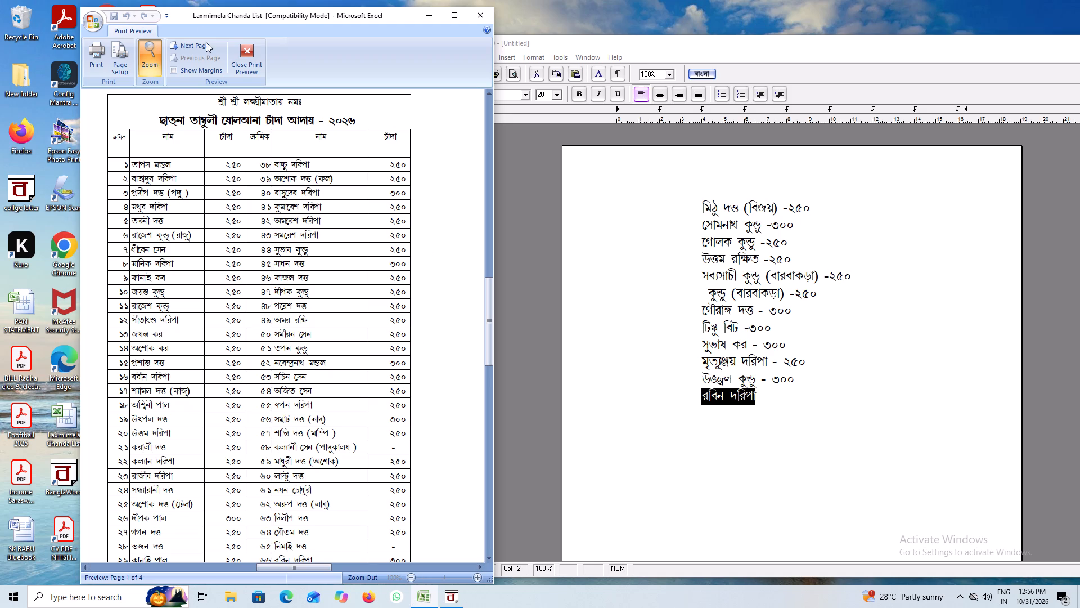
{"action": "left_click", "coordinate": [249, 68]}
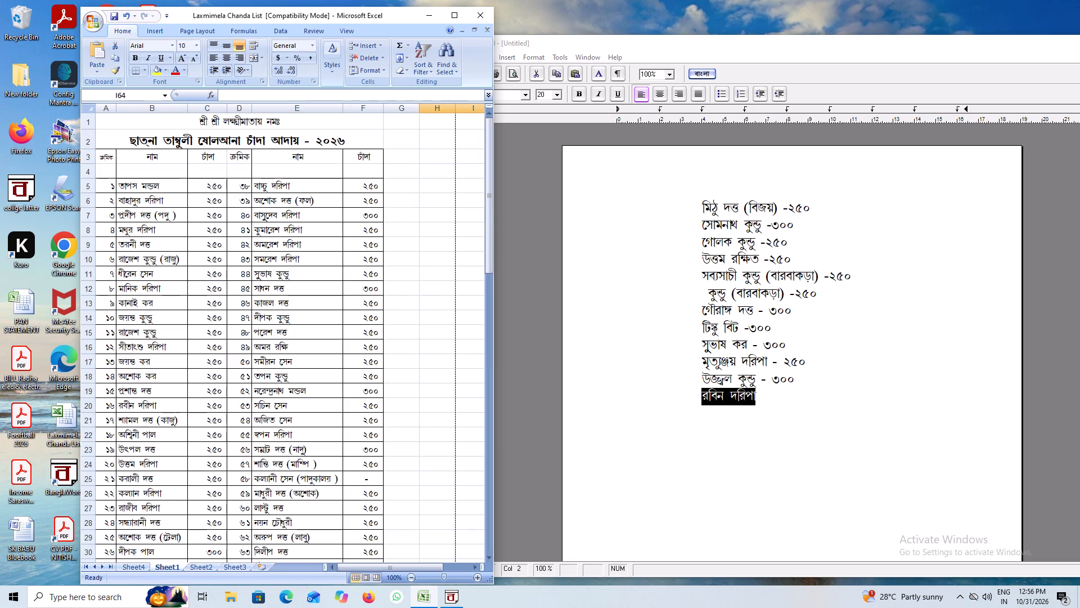
Save the chanda workbook.
{"action": "left_click", "coordinate": [114, 15]}
Clear the non-paying member's name at serial 65 in E32 of the chanda list.
{"action": "scroll", "coordinate": [345, 300], "scroll_direction": "down", "scroll_amount": 5}
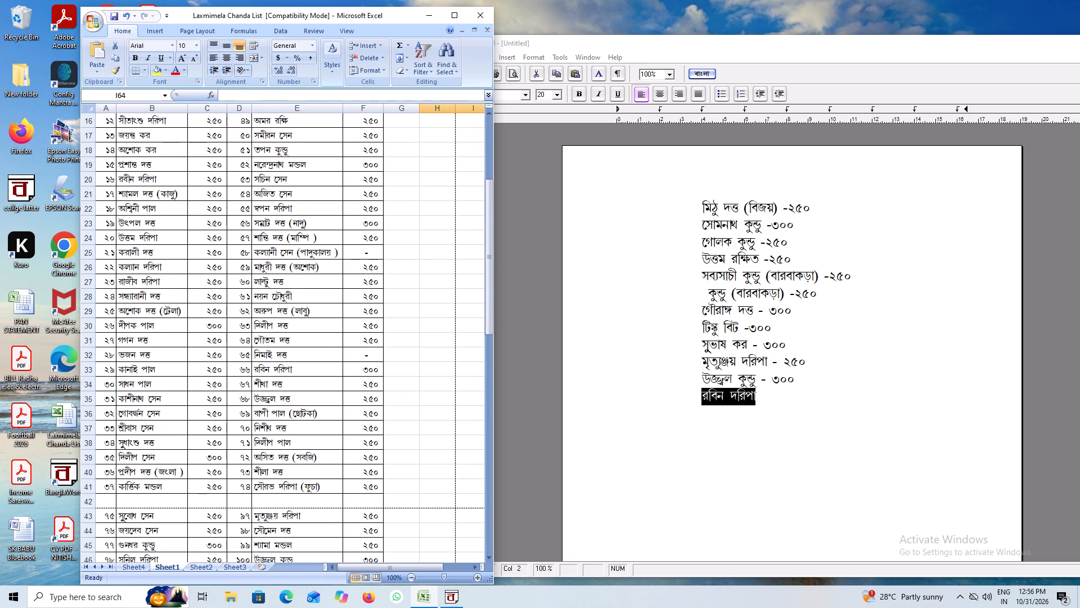
{"action": "scroll", "coordinate": [342, 327], "scroll_direction": "down", "scroll_amount": 9}
{"action": "scroll", "coordinate": [343, 344], "scroll_direction": "up", "scroll_amount": 7}
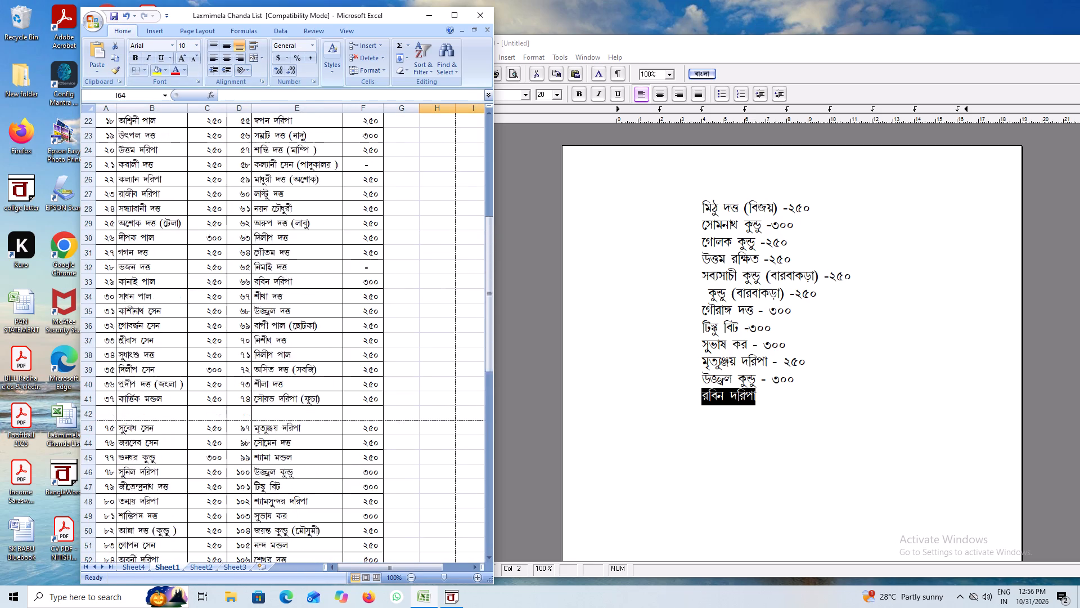
{"action": "scroll", "coordinate": [344, 338], "scroll_direction": "up", "scroll_amount": 1}
{"action": "left_click", "coordinate": [281, 311]}
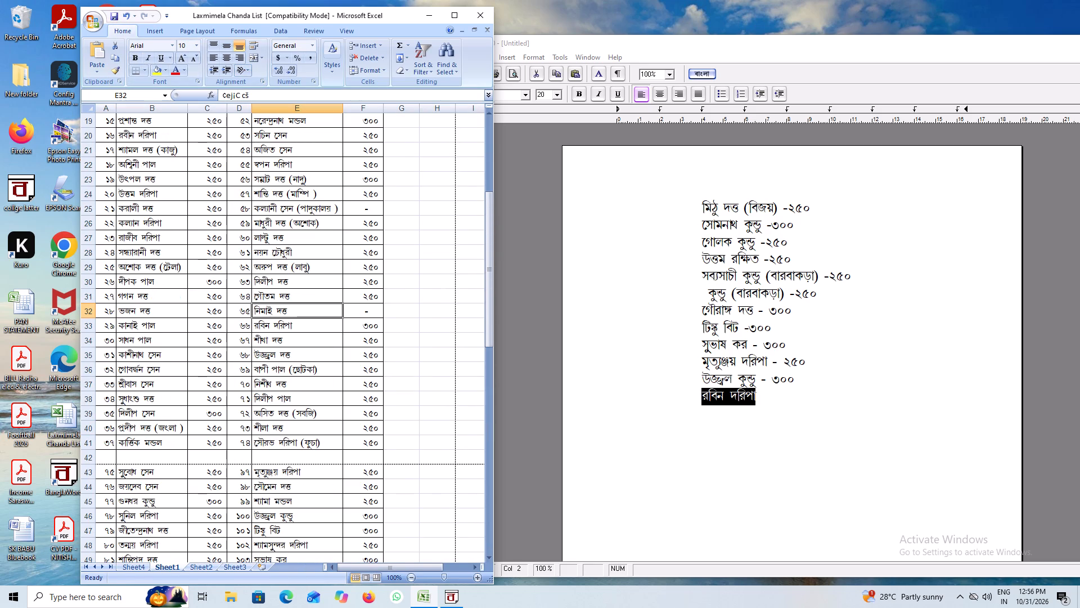
{"action": "key", "text": "Delete"}
{"action": "left_click", "coordinate": [370, 312]}
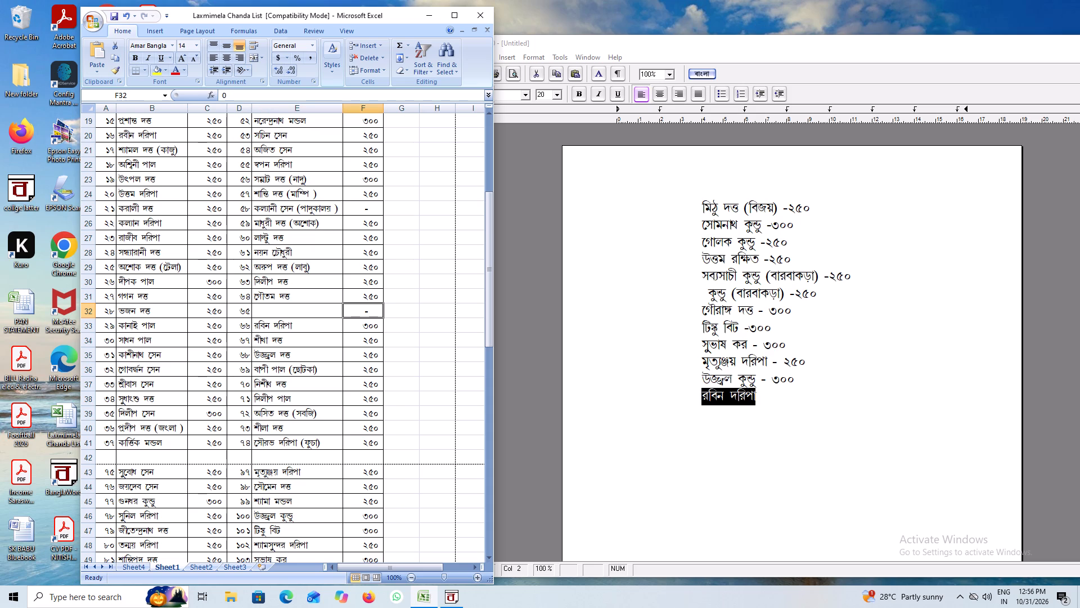
Clear the chanda amount in F25 and the non-paying member's name in E25, at serial 58.
{"action": "double_click", "coordinate": [266, 214]}
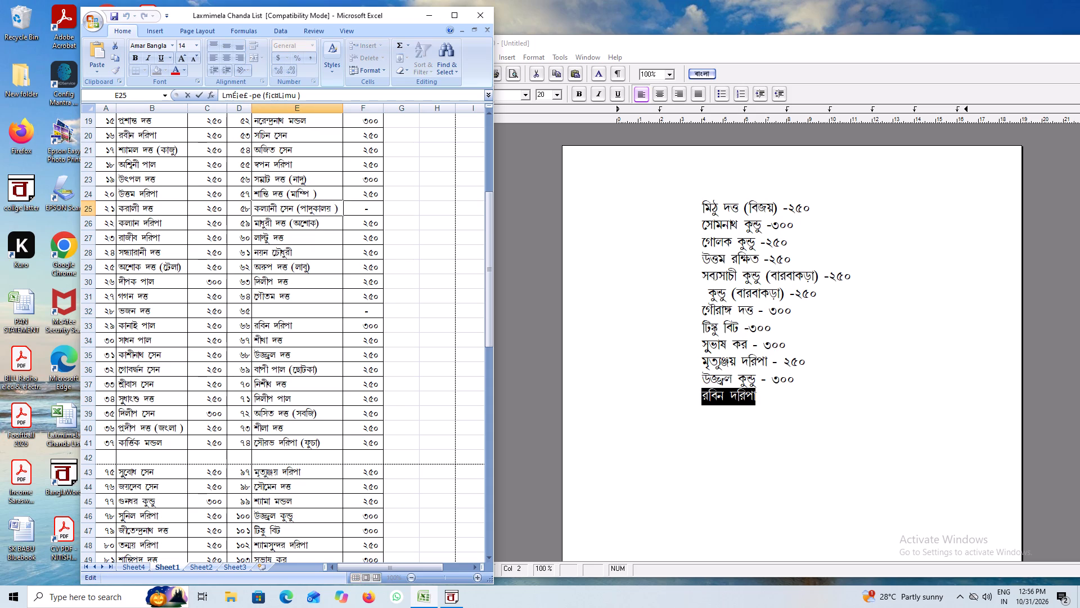
{"action": "left_click", "coordinate": [369, 205]}
{"action": "key", "text": "Delete"}
{"action": "double_click", "coordinate": [338, 211]}
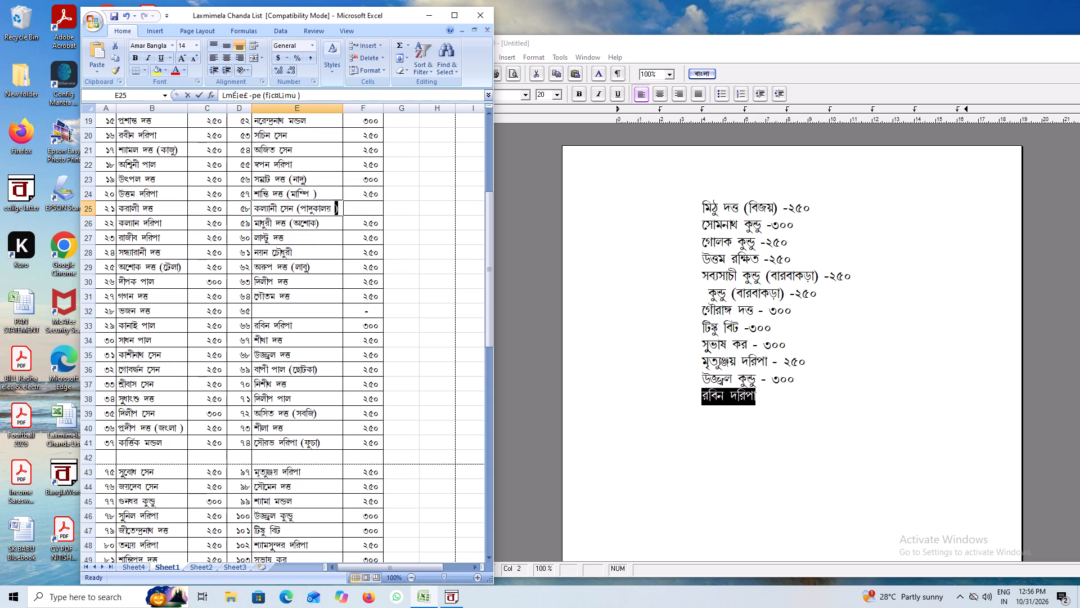
{"action": "left_click", "coordinate": [339, 211]}
{"action": "left_click_drag", "start_coordinate": [339, 211], "coordinate": [240, 210]}
{"action": "key", "text": "Delete"}
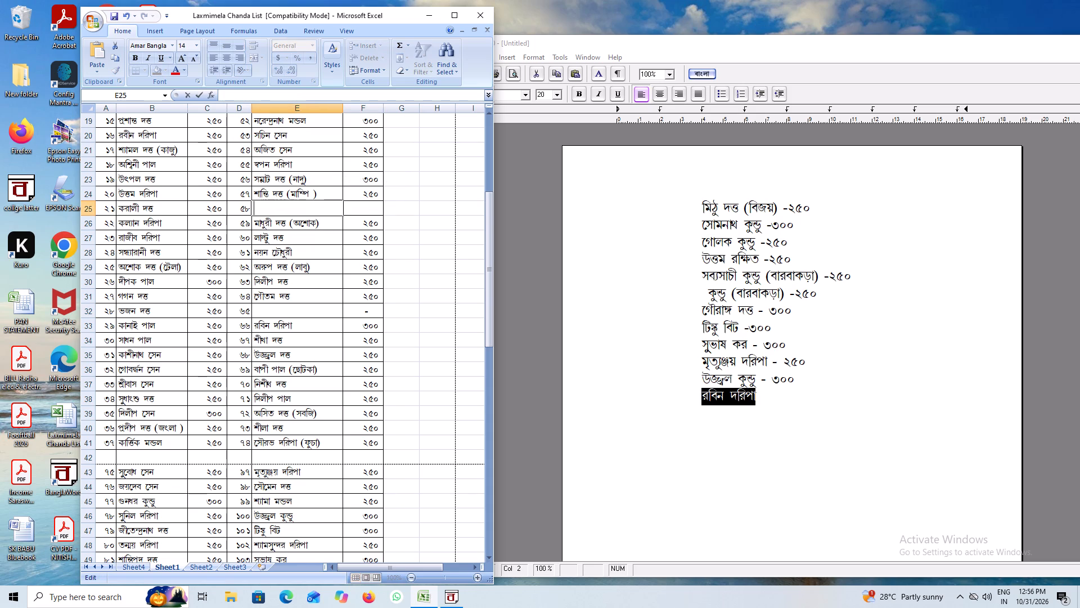
Clear the chanda amount in F32, beside serial 65.
{"action": "scroll", "coordinate": [391, 310], "scroll_direction": "down", "scroll_amount": 9}
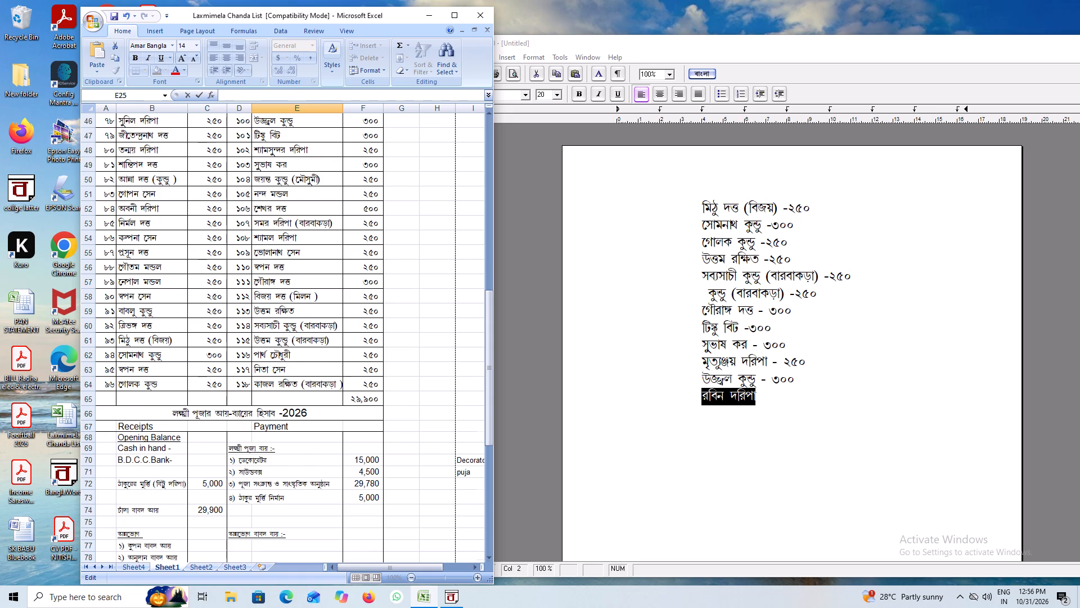
{"action": "scroll", "coordinate": [353, 378], "scroll_direction": "up", "scroll_amount": 10}
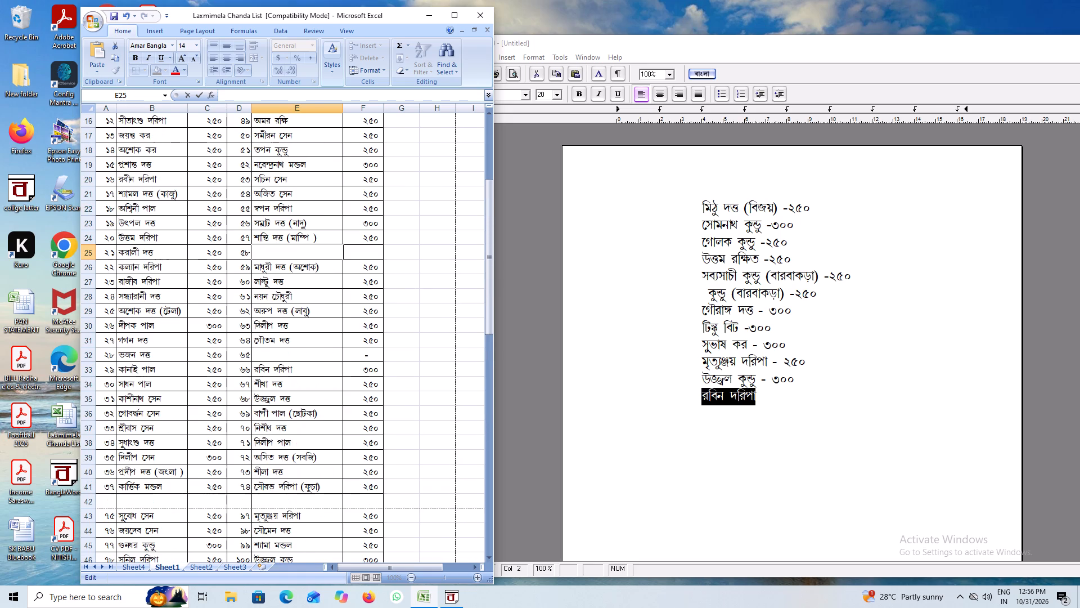
{"action": "double_click", "coordinate": [370, 356]}
{"action": "key", "text": "Delete"}
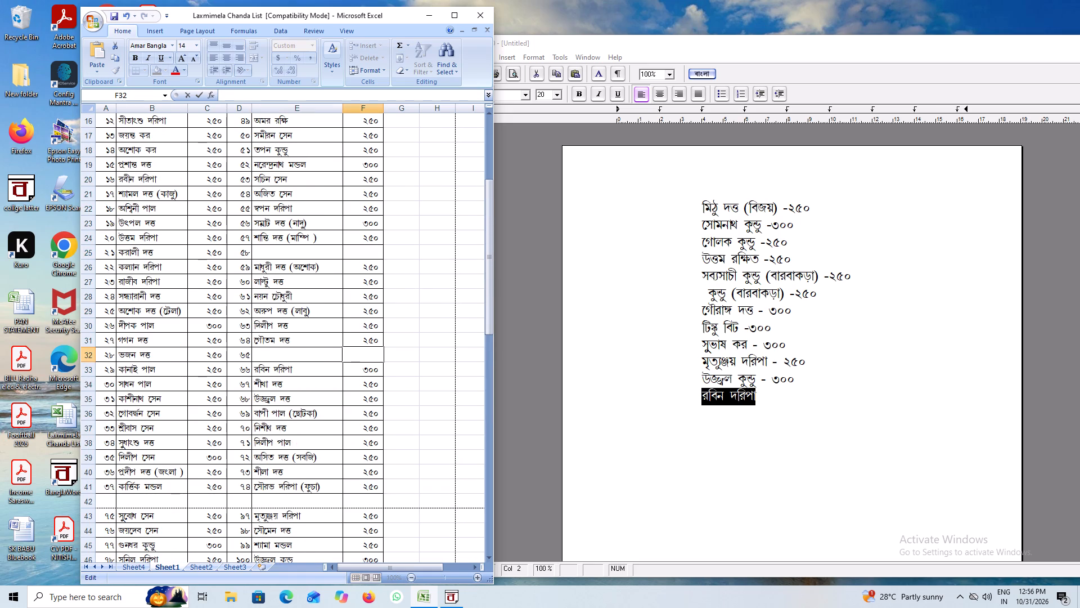
{"action": "left_click", "coordinate": [434, 405]}
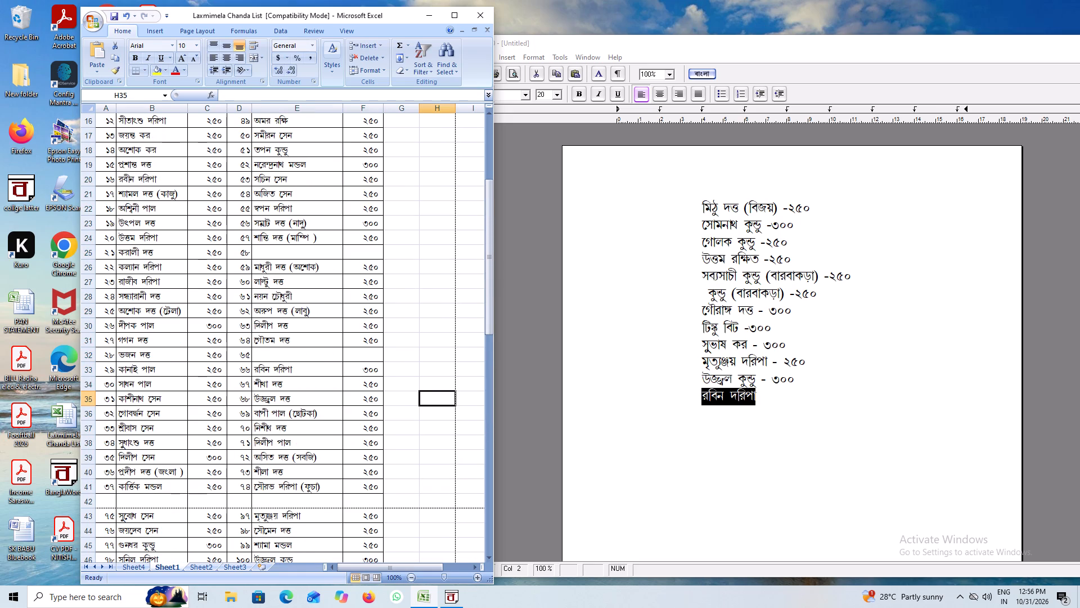
Save the workbook with the two non-paying members' entries cleared.
{"action": "scroll", "coordinate": [287, 356], "scroll_direction": "up", "scroll_amount": 5}
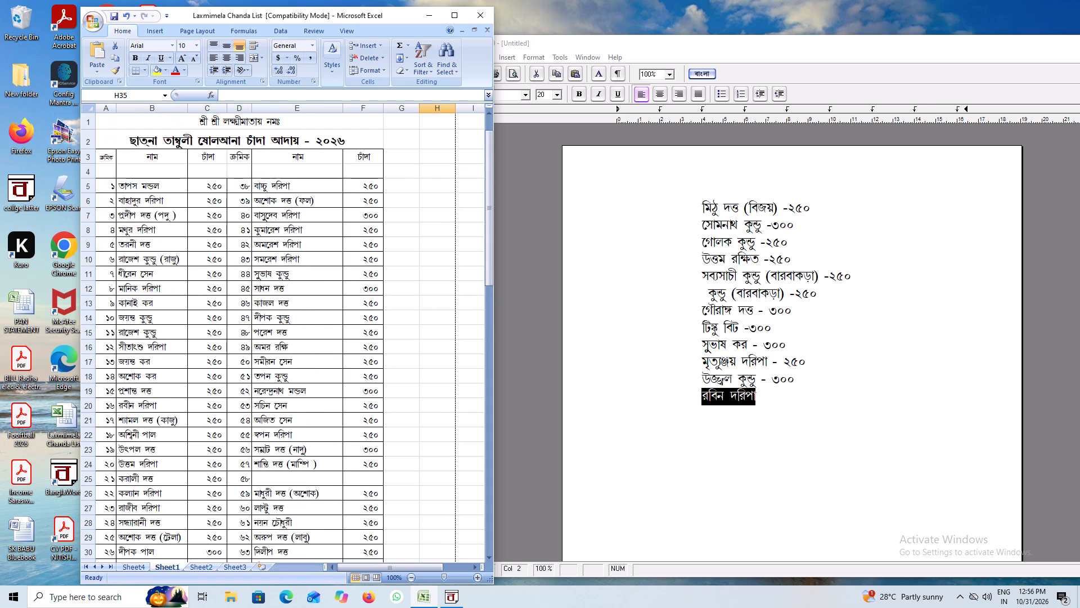
{"action": "scroll", "coordinate": [354, 296], "scroll_direction": "down", "scroll_amount": 6}
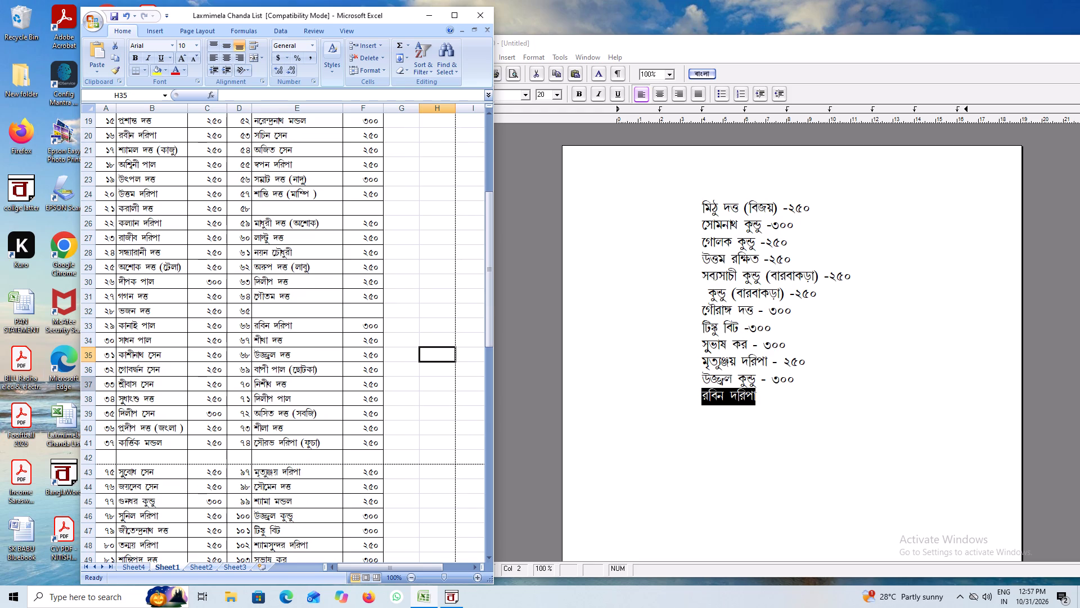
{"action": "left_click", "coordinate": [115, 16]}
Look over the chanda list from its heading down to the total row, including the emptied entries.
{"action": "scroll", "coordinate": [319, 307], "scroll_direction": "down", "scroll_amount": 9}
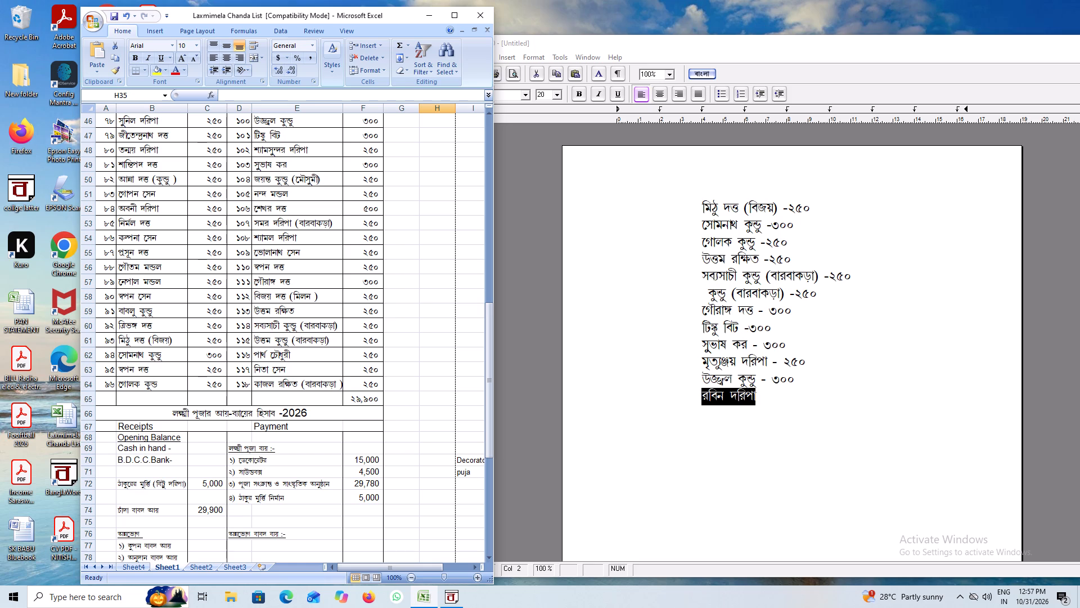
{"action": "scroll", "coordinate": [286, 304], "scroll_direction": "up", "scroll_amount": 3}
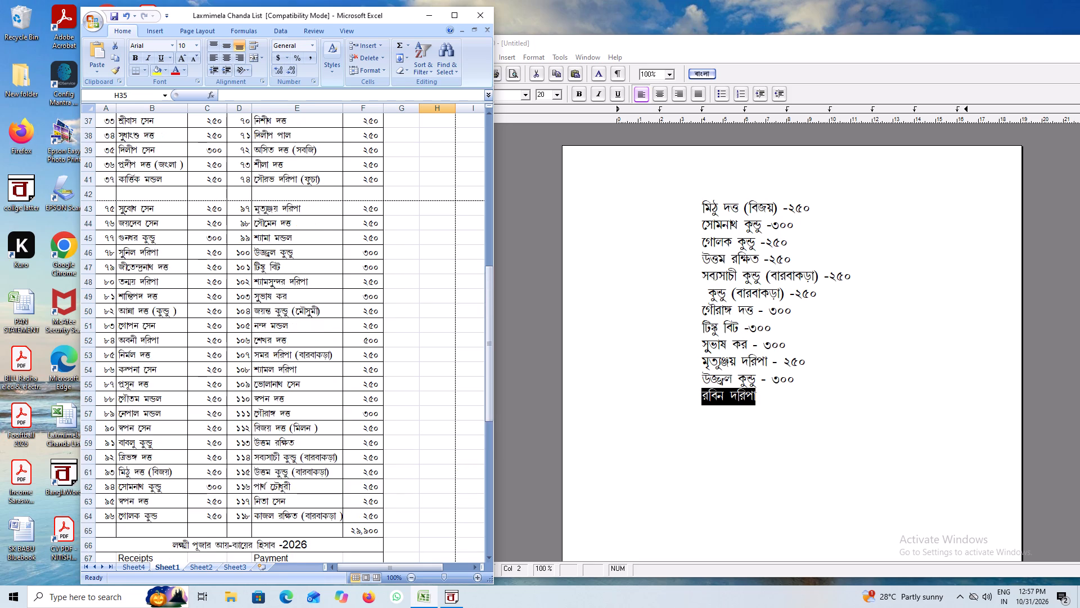
{"action": "scroll", "coordinate": [180, 232], "scroll_direction": "up", "scroll_amount": 15}
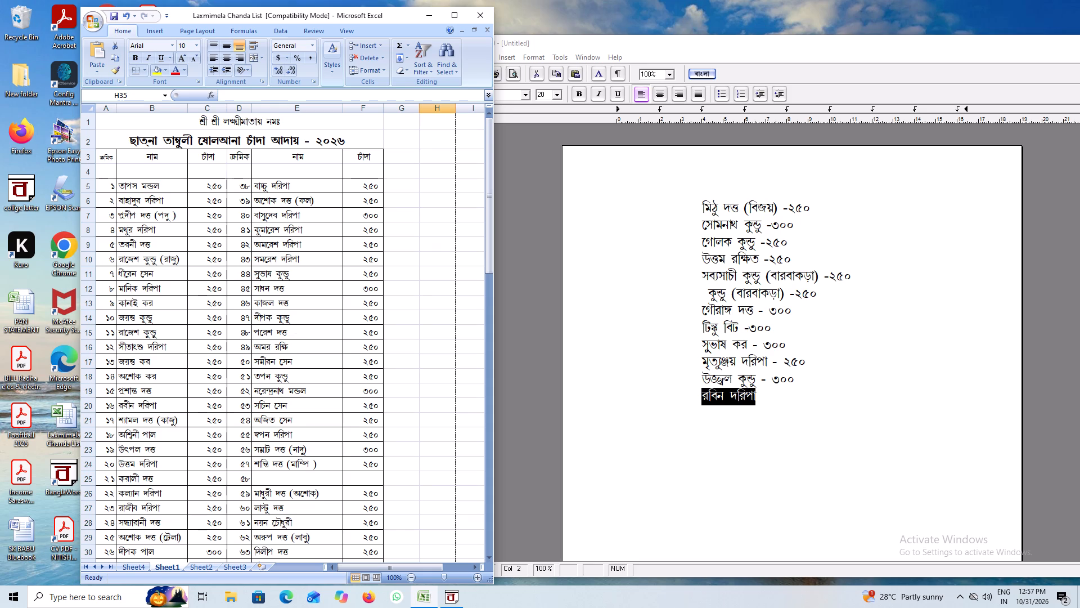
{"action": "scroll", "coordinate": [274, 285], "scroll_direction": "down", "scroll_amount": 4}
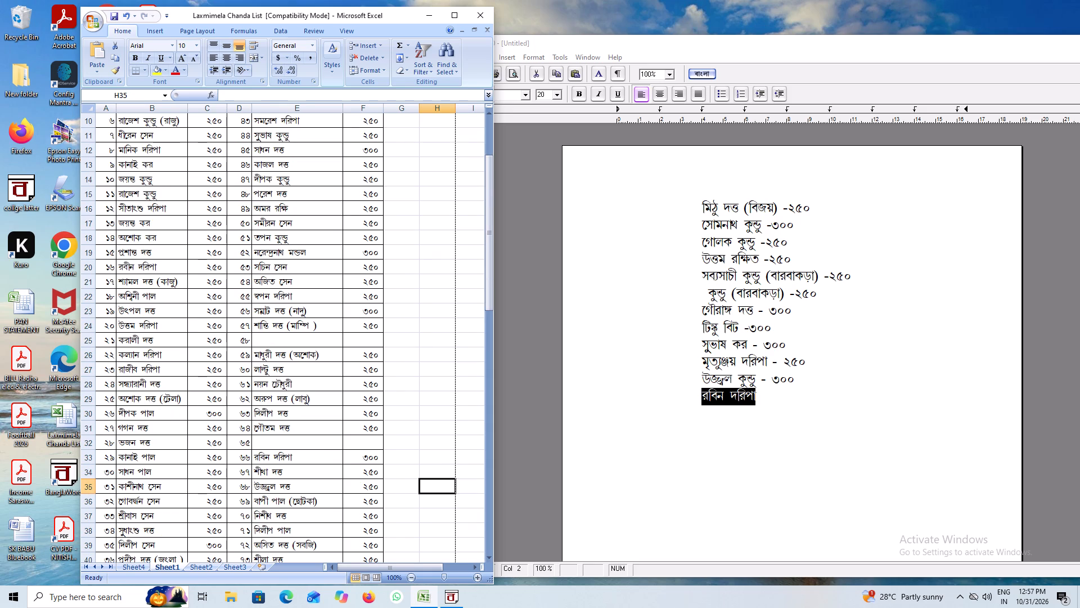
{"action": "scroll", "coordinate": [282, 278], "scroll_direction": "up", "scroll_amount": 4}
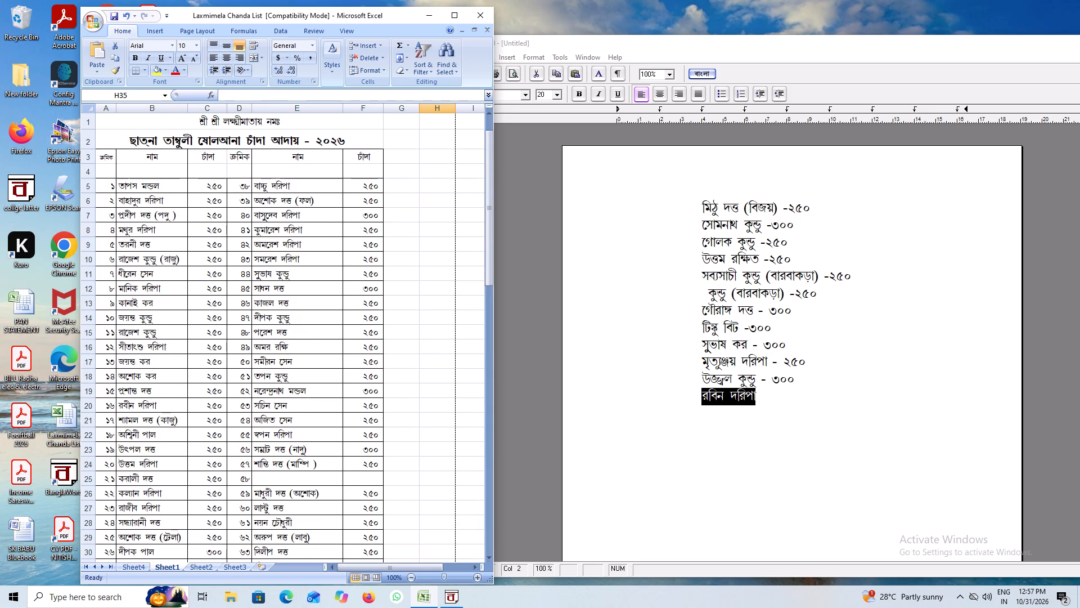
Clear serial numbers 58 and 65 from D25 and D32, beside the emptied entries.
{"action": "scroll", "coordinate": [301, 338], "scroll_direction": "down", "scroll_amount": 3}
{"action": "left_click", "coordinate": [242, 345]}
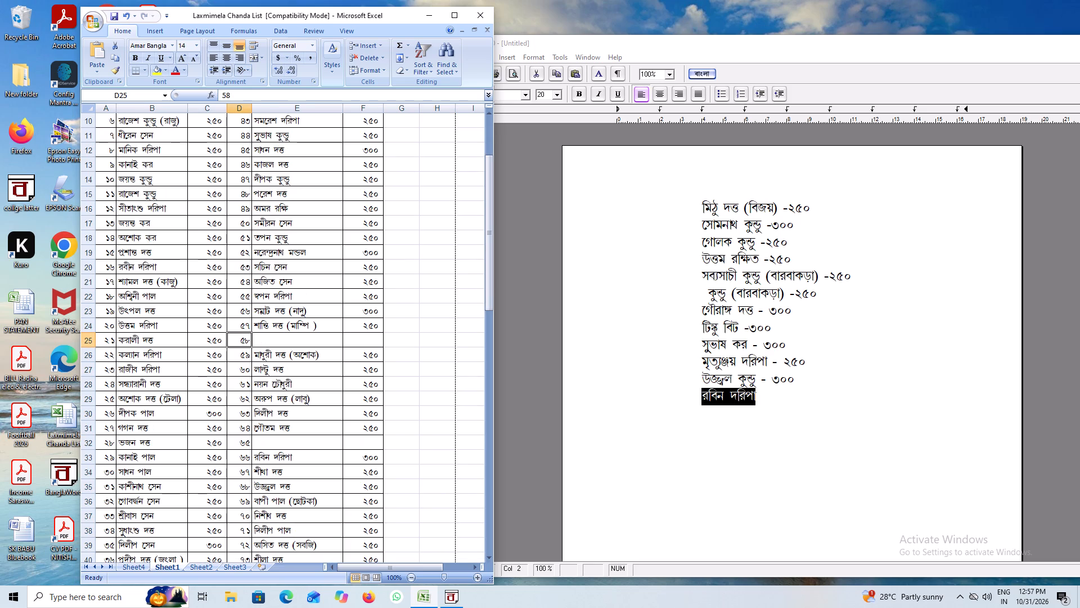
{"action": "key", "text": "Delete"}
{"action": "left_click", "coordinate": [241, 445]}
{"action": "key", "text": "Delete"}
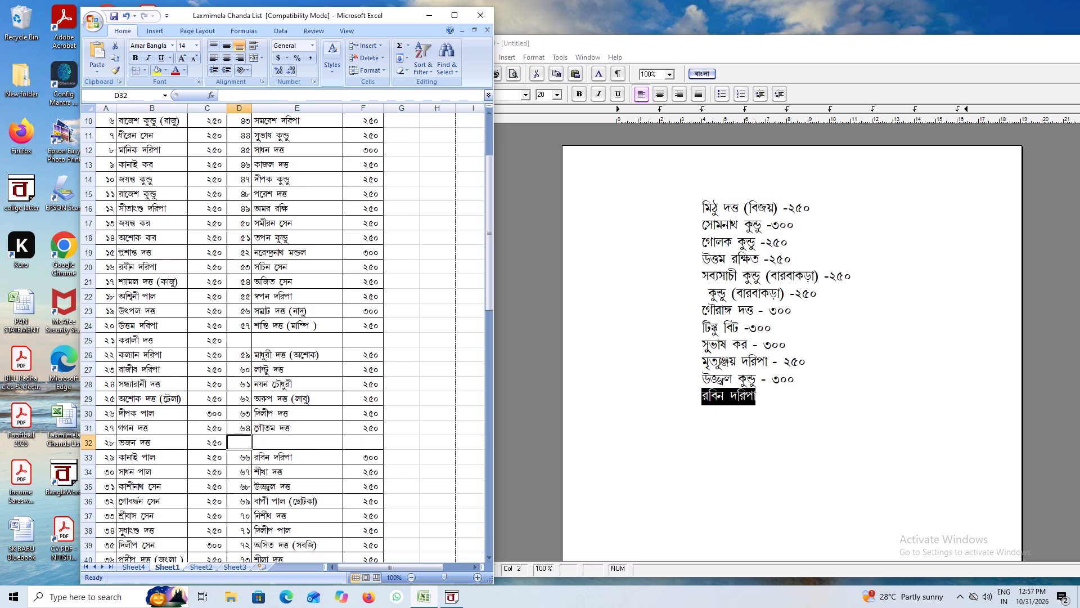
Move the entries with serials 59 to 64 (D26:F31) up one row so they start at D25.
{"action": "left_click", "coordinate": [245, 354]}
{"action": "left_click_drag", "start_coordinate": [247, 354], "coordinate": [358, 428]}
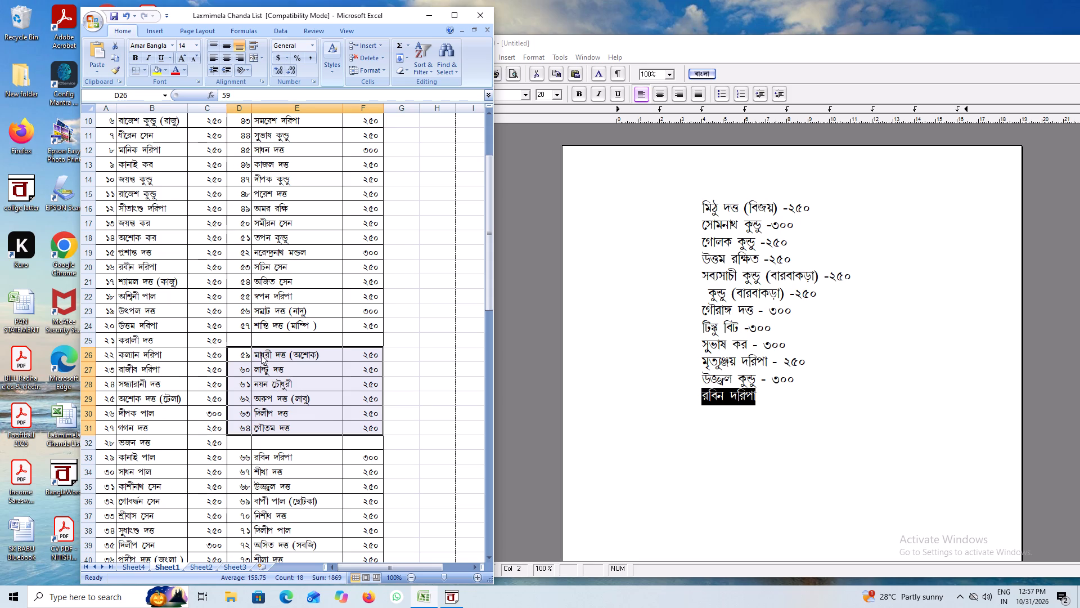
{"action": "key", "text": "ctrl+x"}
{"action": "left_click", "coordinate": [247, 338]}
{"action": "key", "text": "ctrl+v"}
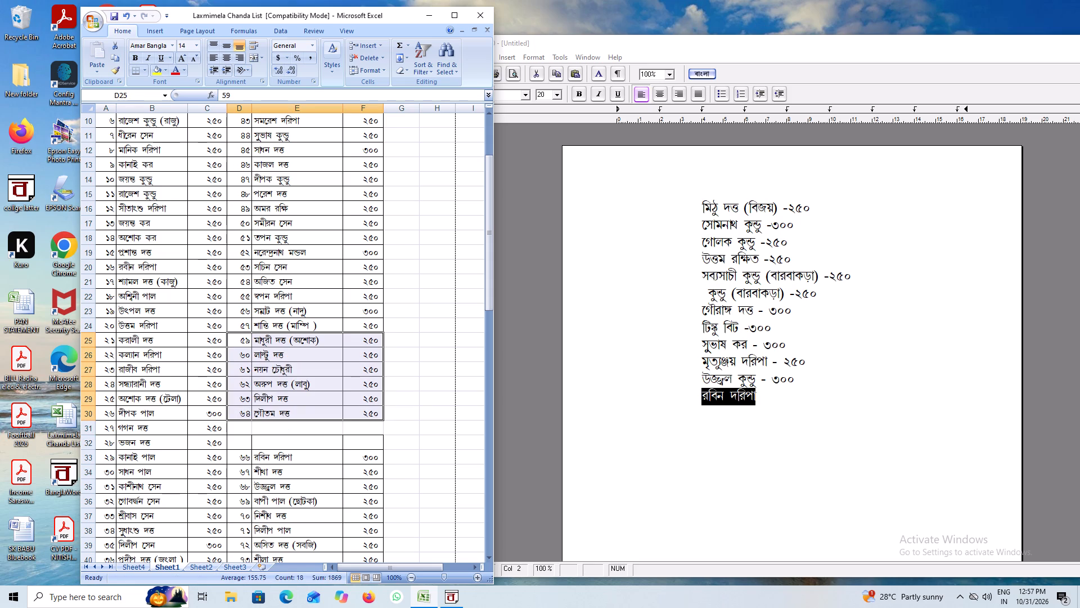
Move the entries with serials 66 to 74 (D33:F41) up two rows so they start at D31.
{"action": "scroll", "coordinate": [254, 459], "scroll_direction": "down", "scroll_amount": 3}
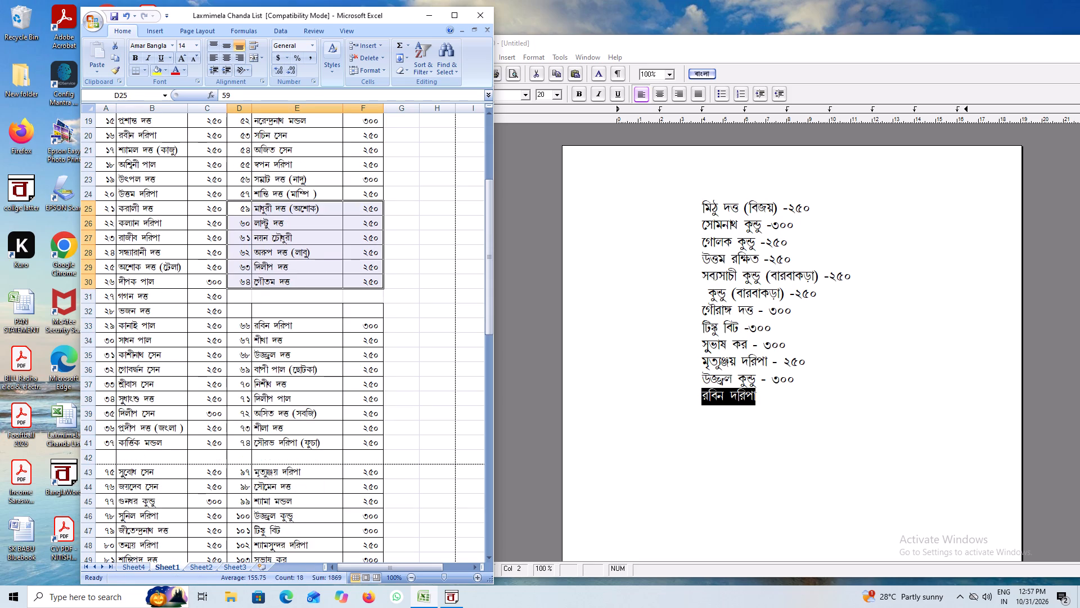
{"action": "left_click", "coordinate": [243, 328]}
{"action": "left_click_drag", "start_coordinate": [255, 336], "coordinate": [307, 419]}
{"action": "left_click_drag", "start_coordinate": [241, 324], "coordinate": [301, 355]}
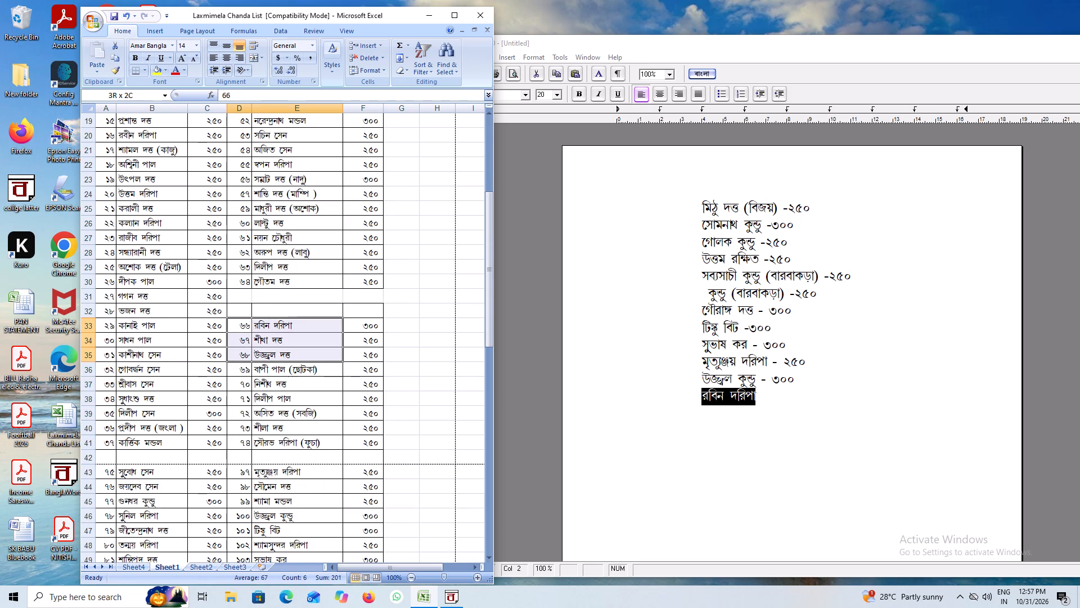
{"action": "left_click_drag", "start_coordinate": [301, 355], "coordinate": [359, 444]}
{"action": "key", "text": "ctrl+x"}
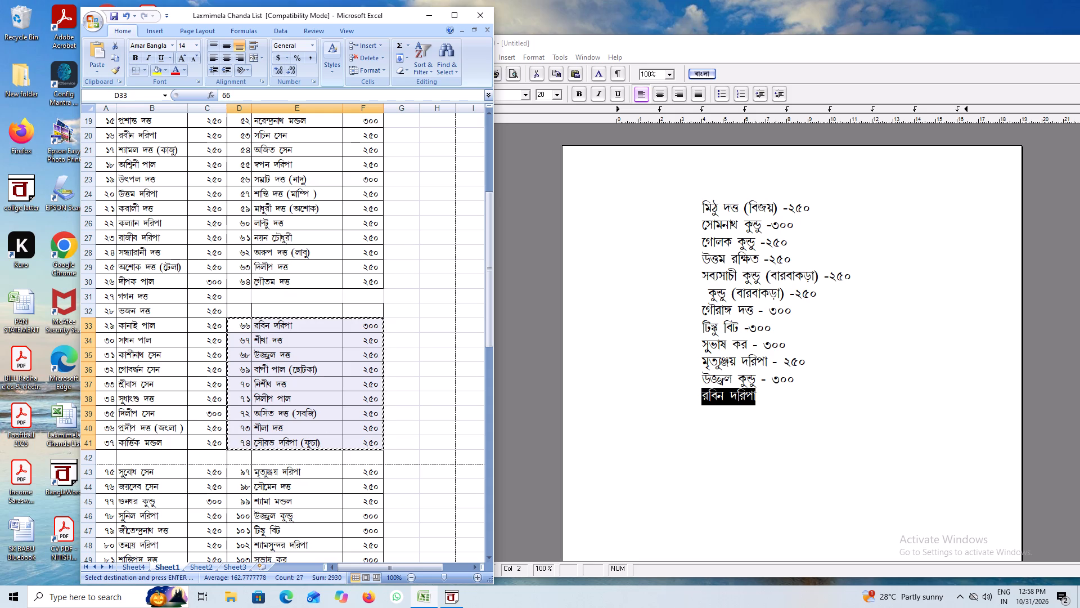
{"action": "left_click", "coordinate": [245, 295]}
{"action": "key", "text": "ctrl+v"}
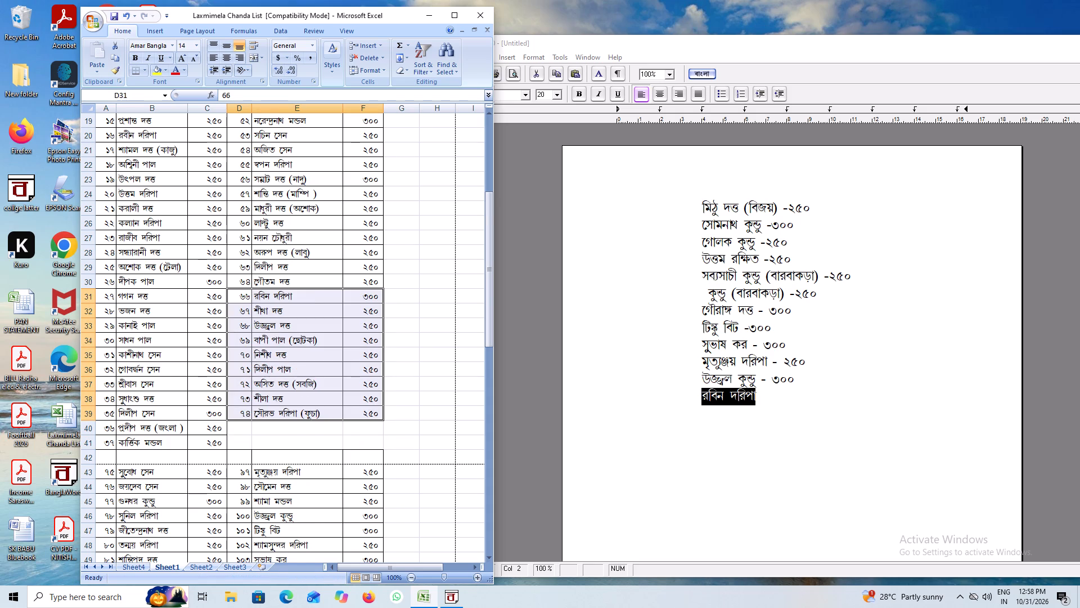
Examine the entries from serial 75 onward and the accounts below them, relative to the empty rows 40 and 41.
{"action": "scroll", "coordinate": [284, 440], "scroll_direction": "down", "scroll_amount": 4}
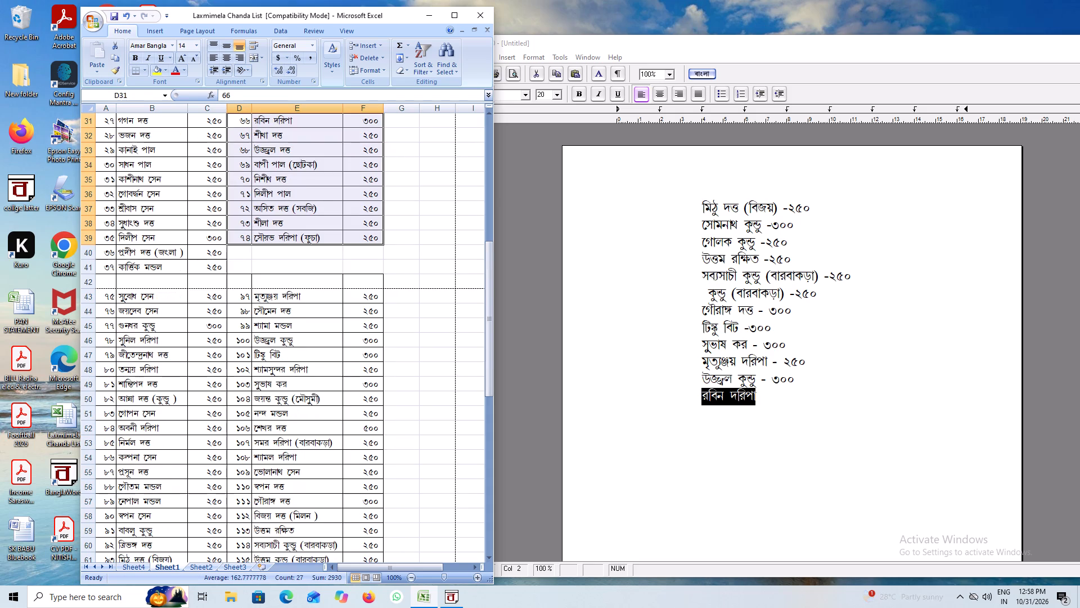
{"action": "left_click", "coordinate": [244, 298]}
{"action": "left_click_drag", "start_coordinate": [244, 298], "coordinate": [295, 312]}
{"action": "left_click", "coordinate": [248, 311]}
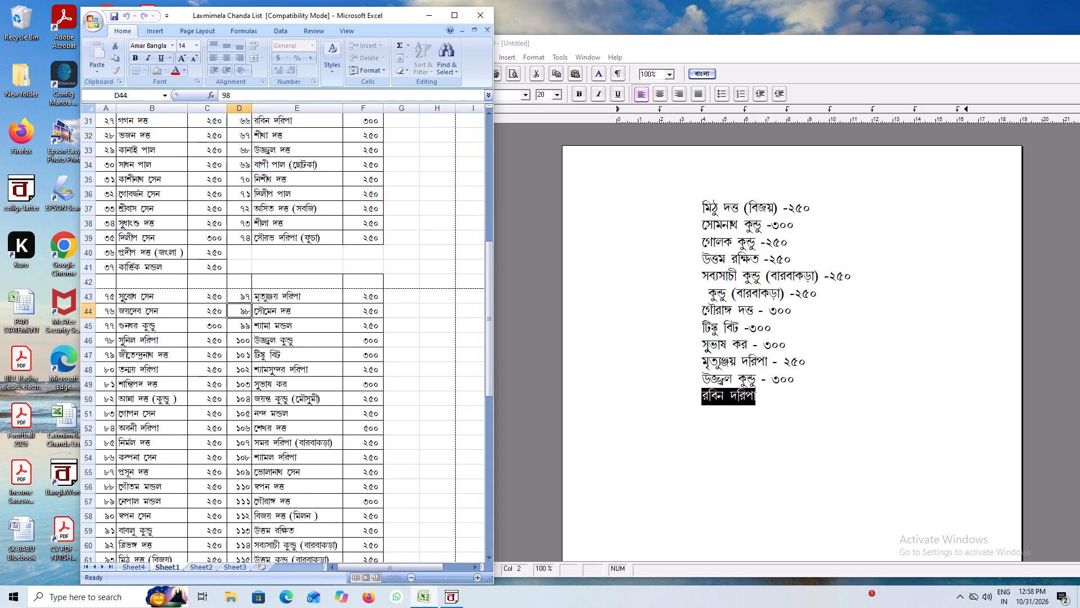
{"action": "left_click", "coordinate": [115, 298]}
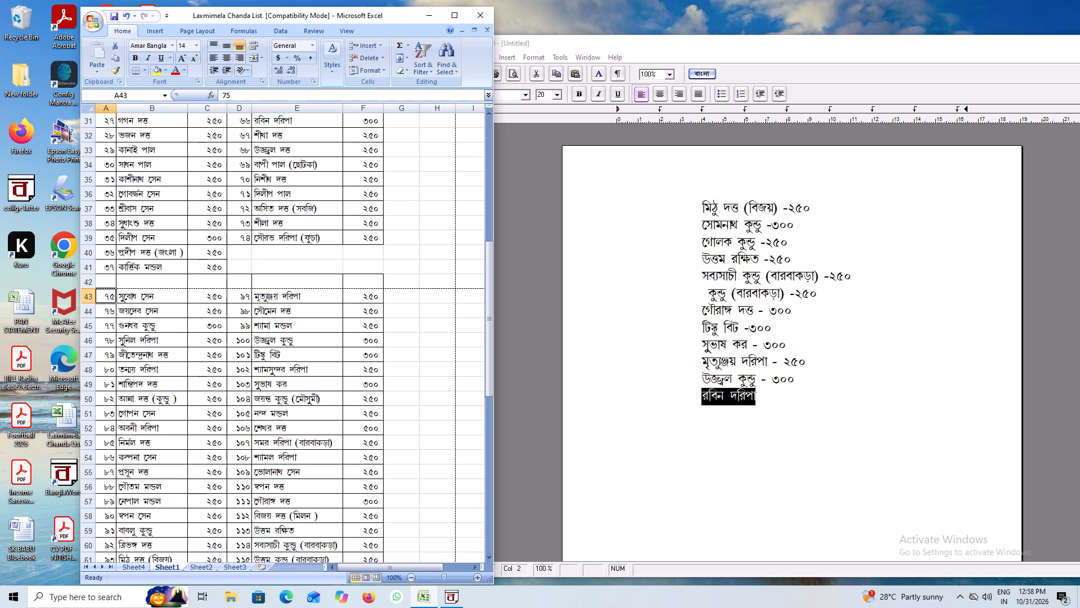
{"action": "left_click_drag", "start_coordinate": [131, 299], "coordinate": [172, 308]}
{"action": "left_click", "coordinate": [175, 311]}
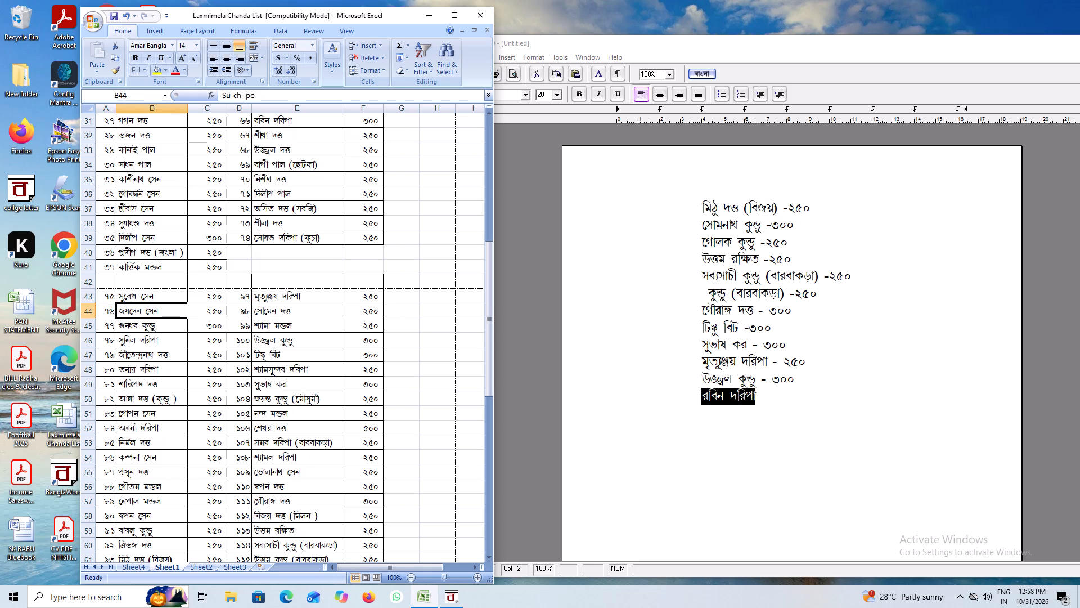
{"action": "scroll", "coordinate": [255, 330], "scroll_direction": "down", "scroll_amount": 8}
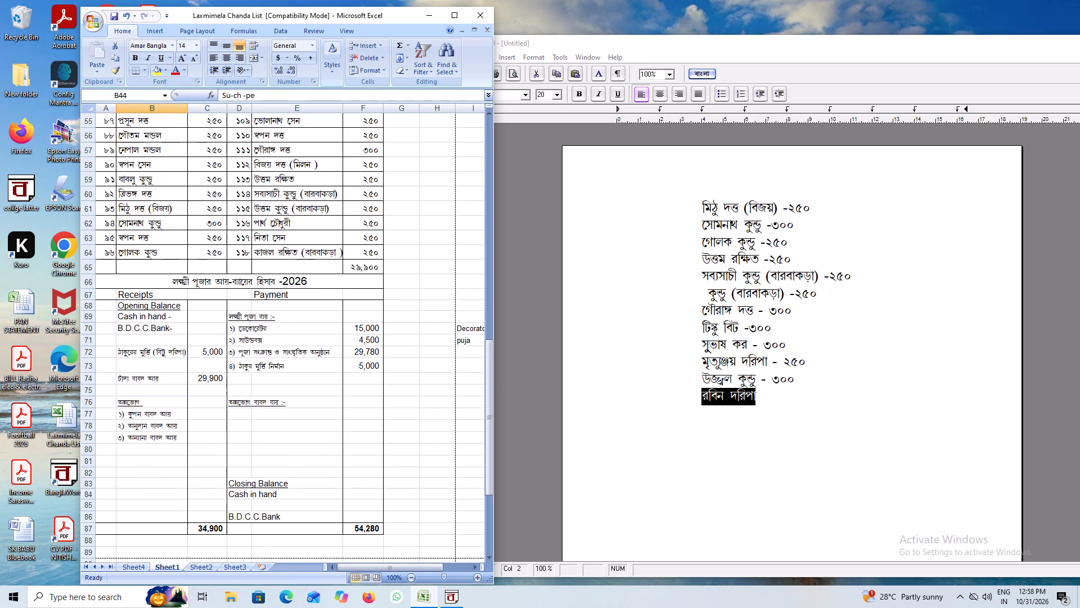
{"action": "scroll", "coordinate": [261, 341], "scroll_direction": "up", "scroll_amount": 3}
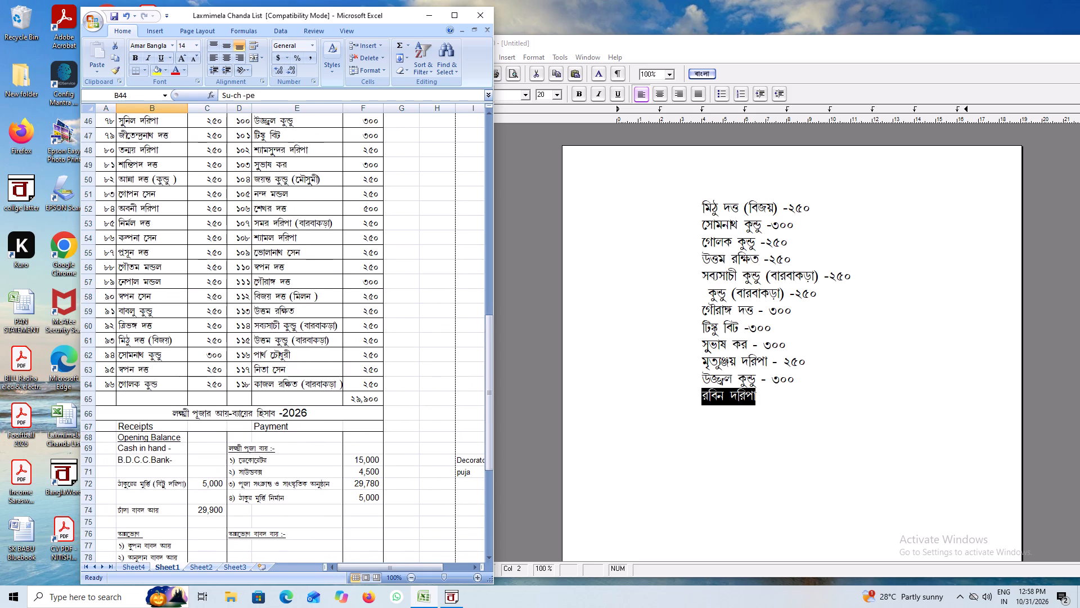
{"action": "scroll", "coordinate": [299, 261], "scroll_direction": "up", "scroll_amount": 4}
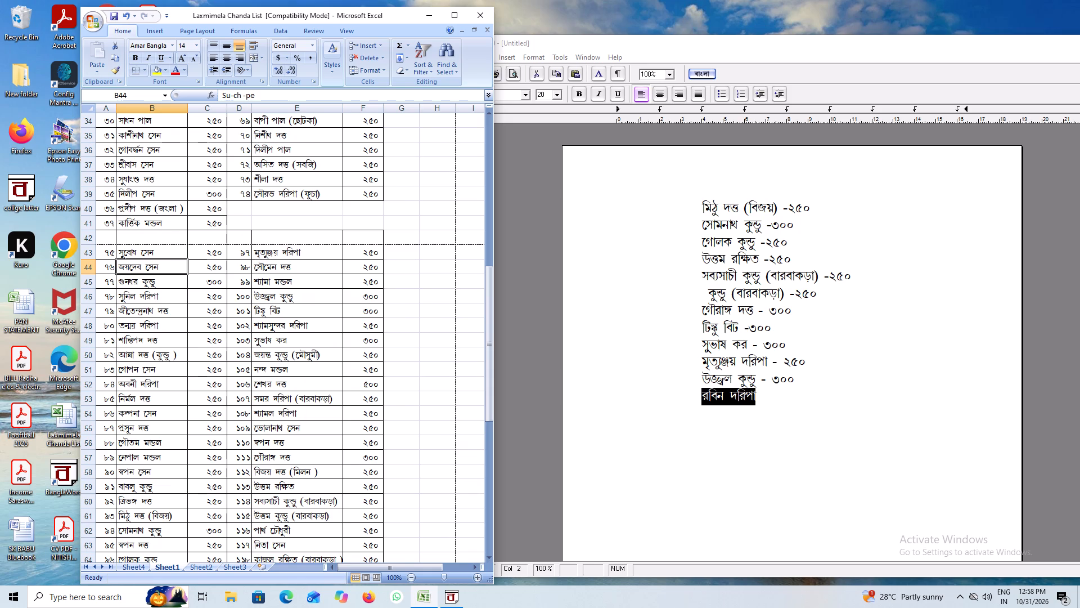
Clear the serial numbers 38 to 74 beside the second name column of the upper block, from D5 to D39.
{"action": "scroll", "coordinate": [305, 294], "scroll_direction": "up", "scroll_amount": 4}
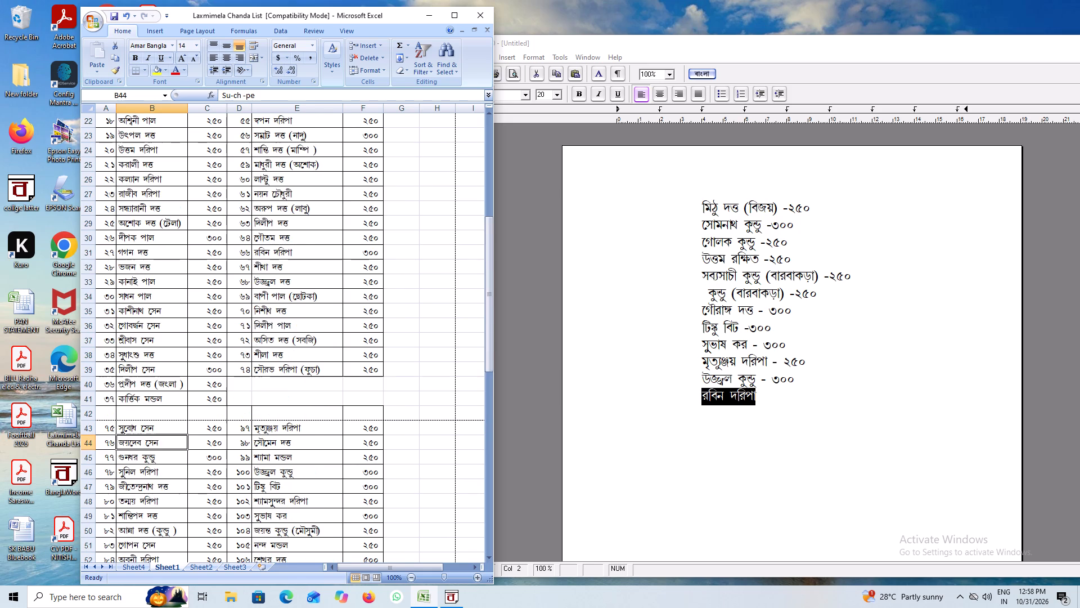
{"action": "scroll", "coordinate": [305, 294], "scroll_direction": "up", "scroll_amount": 7}
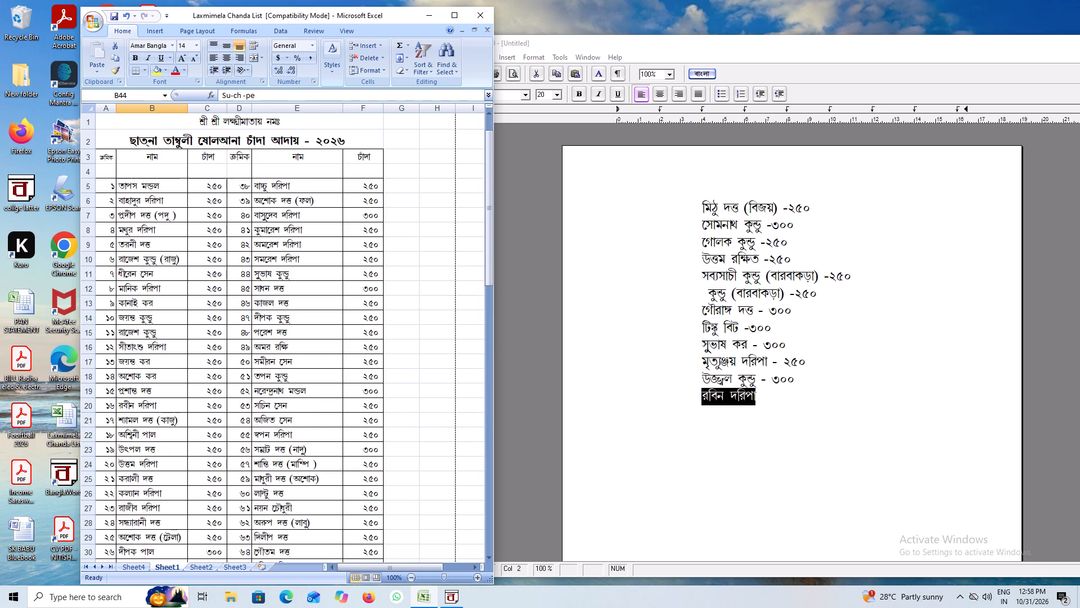
{"action": "left_click", "coordinate": [247, 187]}
{"action": "left_click_drag", "start_coordinate": [247, 187], "coordinate": [253, 328]}
{"action": "left_click", "coordinate": [251, 326]}
{"action": "left_click_drag", "start_coordinate": [251, 326], "coordinate": [245, 310]}
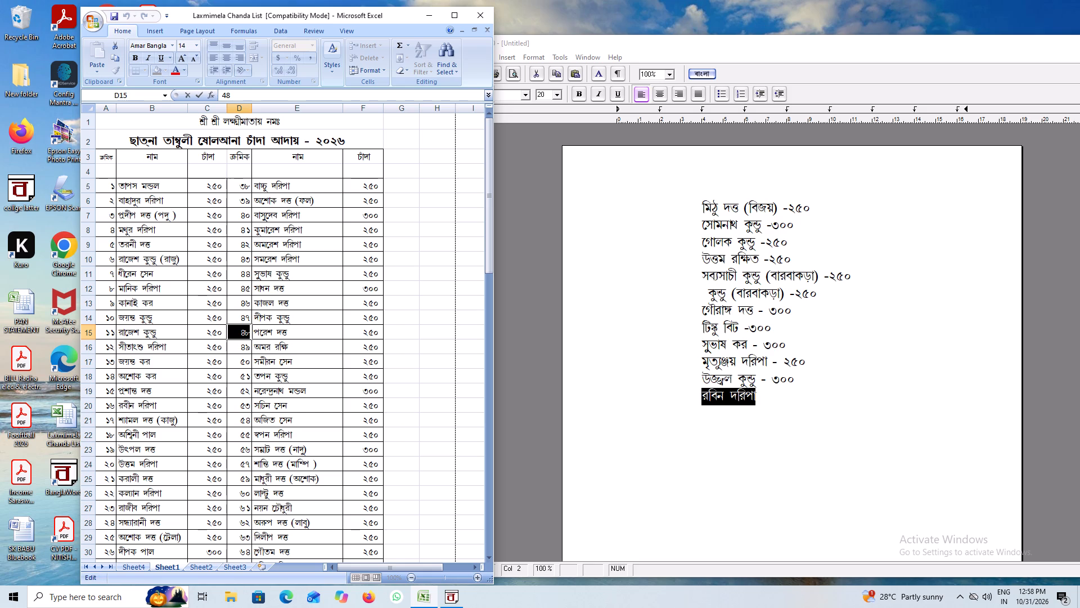
{"action": "left_click_drag", "start_coordinate": [236, 186], "coordinate": [245, 539]}
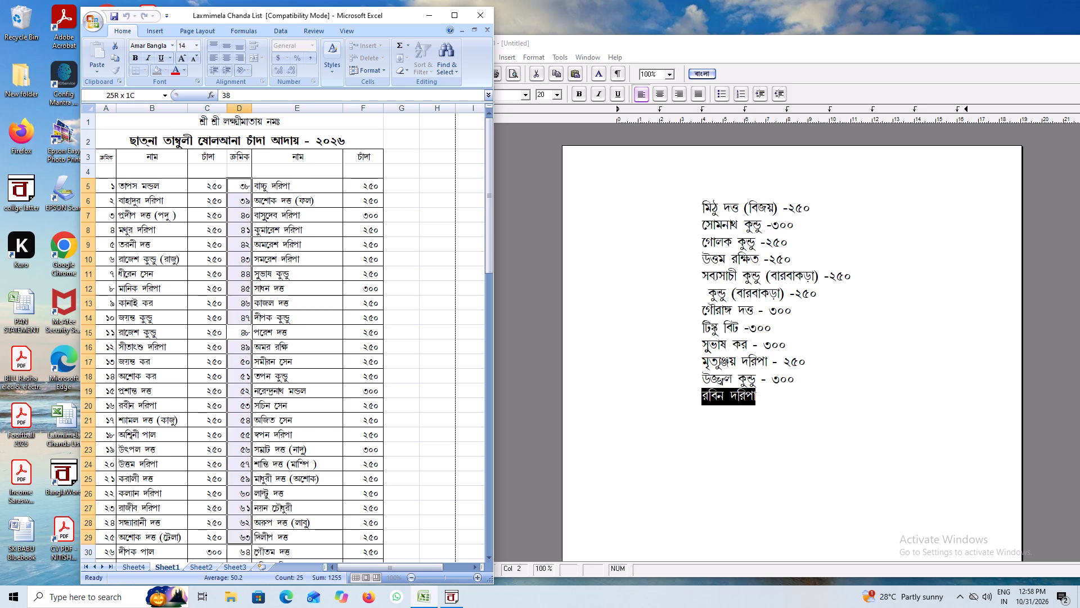
{"action": "left_click_drag", "start_coordinate": [245, 539], "coordinate": [237, 508]}
{"action": "key", "text": "Delete"}
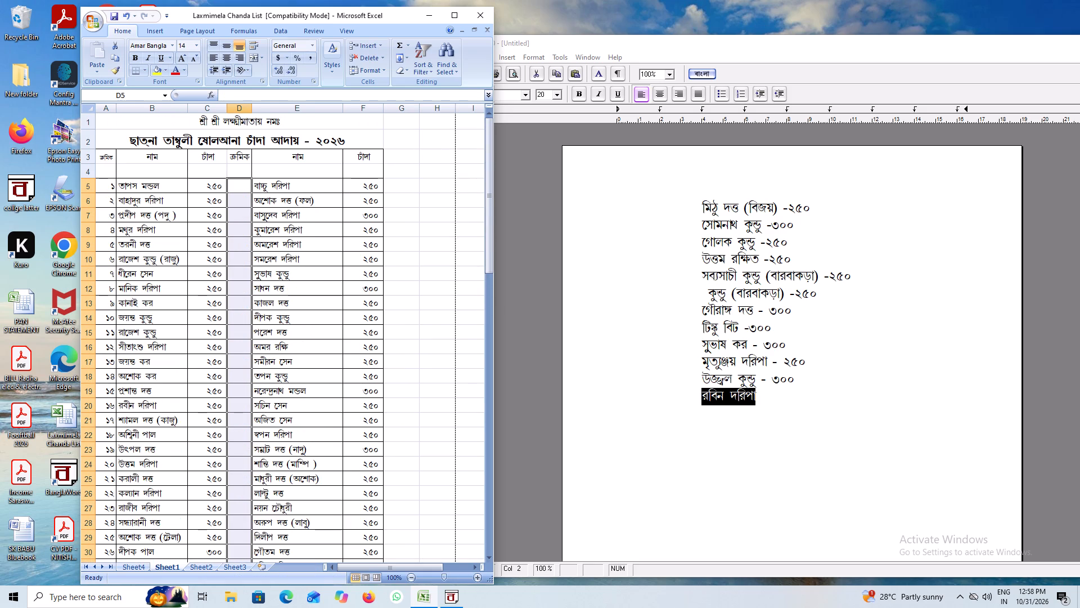
Clear the serial numbers 1 to 37 beside the first name column of the upper block, from A5 to A41.
{"action": "left_click_drag", "start_coordinate": [107, 184], "coordinate": [105, 564]}
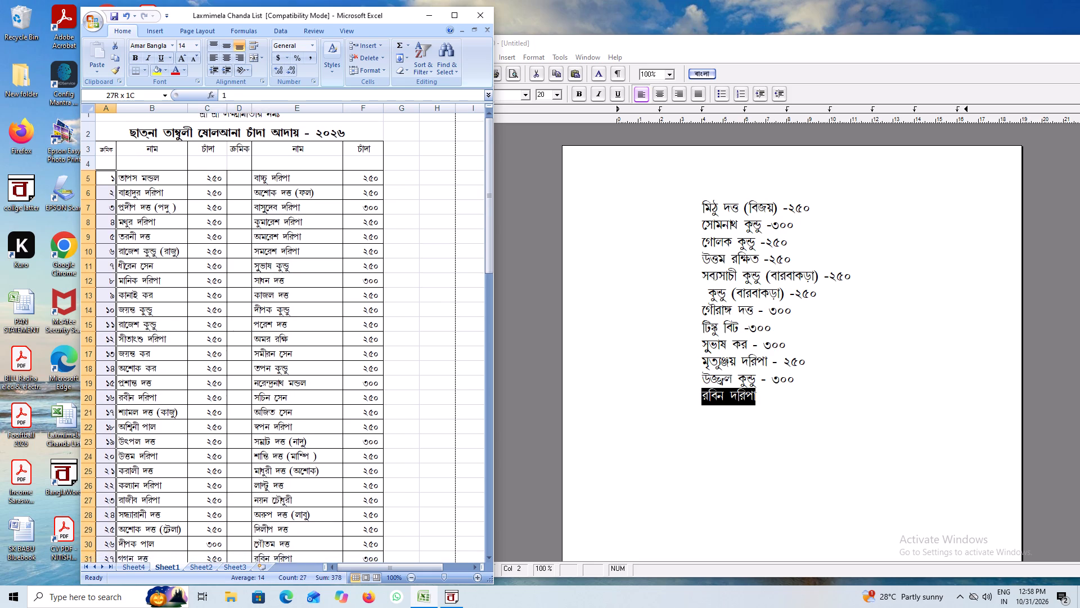
{"action": "left_click_drag", "start_coordinate": [105, 564], "coordinate": [103, 558]}
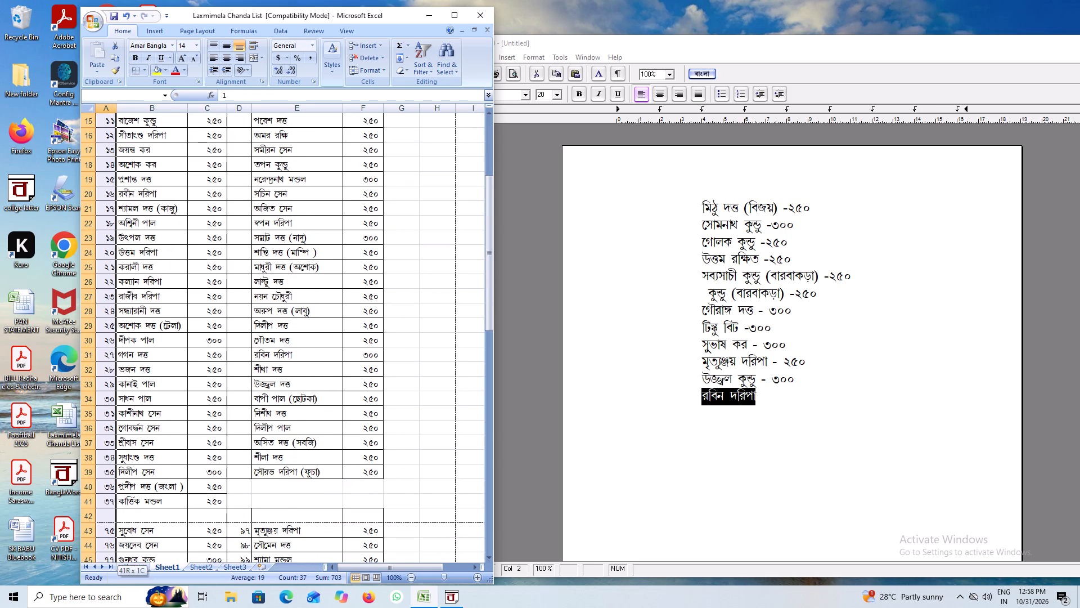
{"action": "left_click_drag", "start_coordinate": [103, 558], "coordinate": [100, 509]}
{"action": "key", "text": "Delete"}
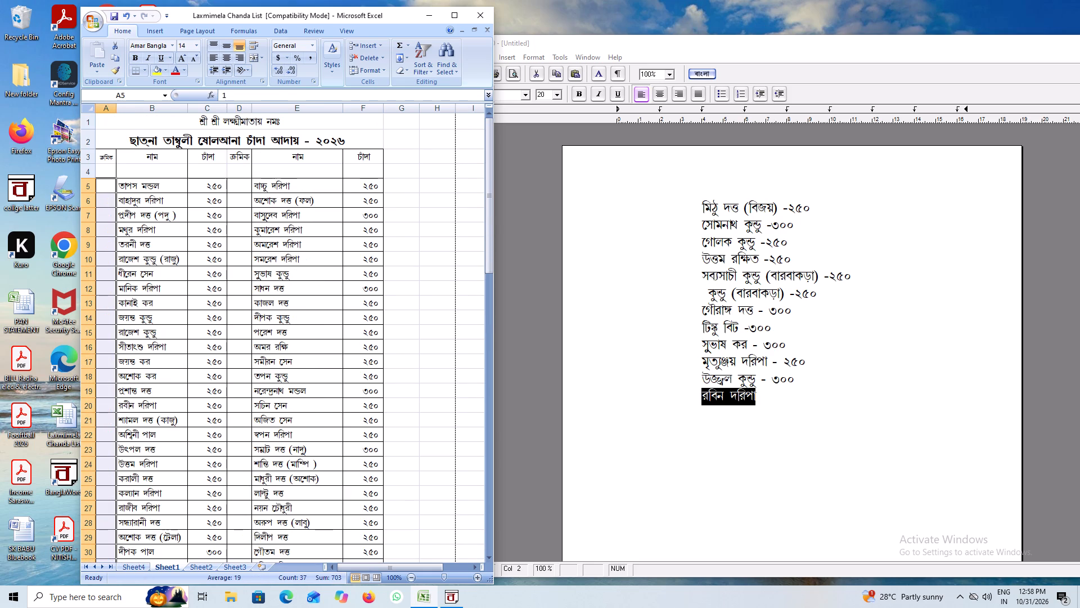
Clear the serial numbers 75 to 96 beside the first name column of the lower block, A43 to A64.
{"action": "scroll", "coordinate": [219, 431], "scroll_direction": "down", "scroll_amount": 12}
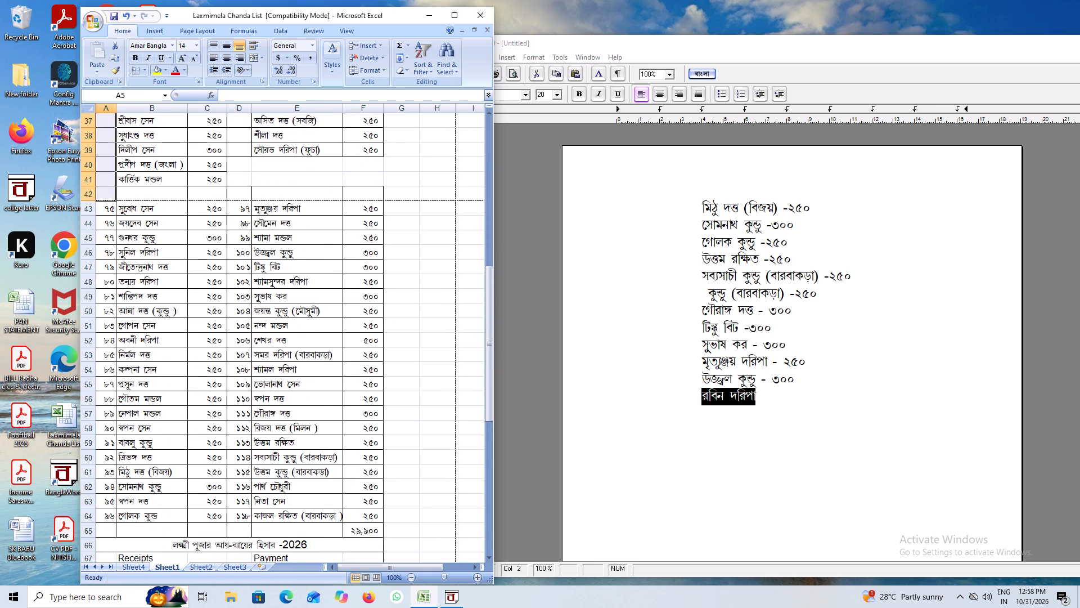
{"action": "left_click_drag", "start_coordinate": [107, 209], "coordinate": [103, 480]}
{"action": "double_click", "coordinate": [108, 516]}
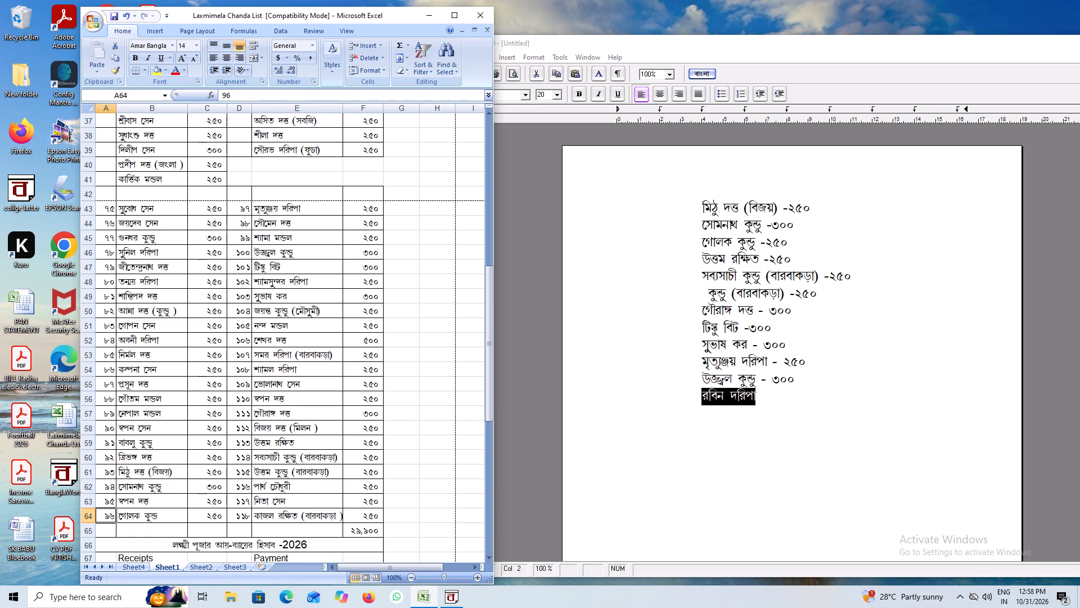
{"action": "left_click_drag", "start_coordinate": [104, 208], "coordinate": [100, 318]}
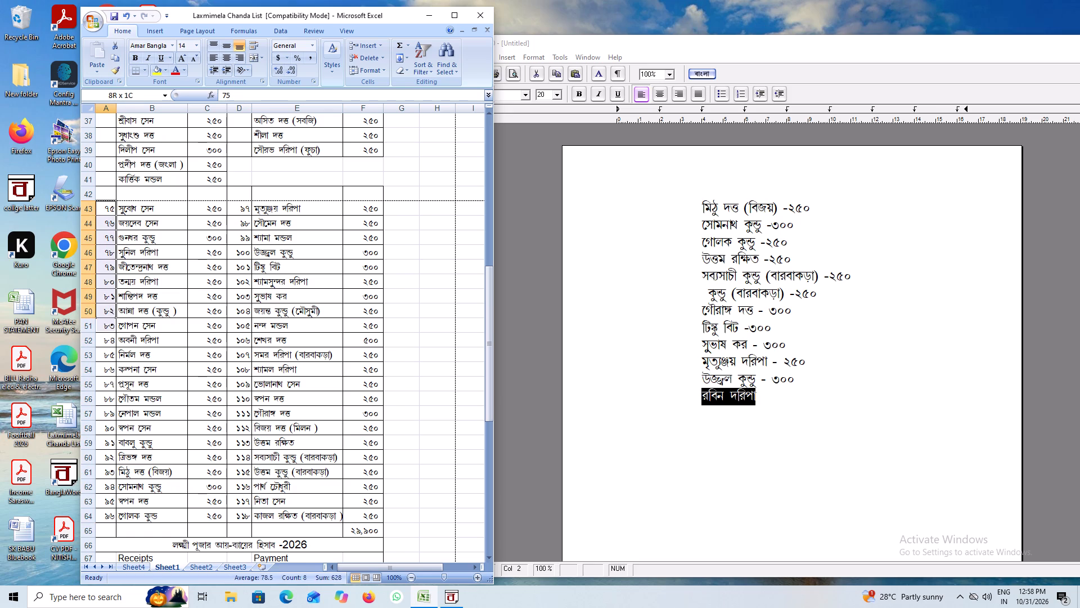
{"action": "left_click_drag", "start_coordinate": [100, 318], "coordinate": [100, 327]}
{"action": "left_click_drag", "start_coordinate": [101, 366], "coordinate": [103, 515]}
{"action": "left_click", "coordinate": [103, 515]}
{"action": "key", "text": "Delete"}
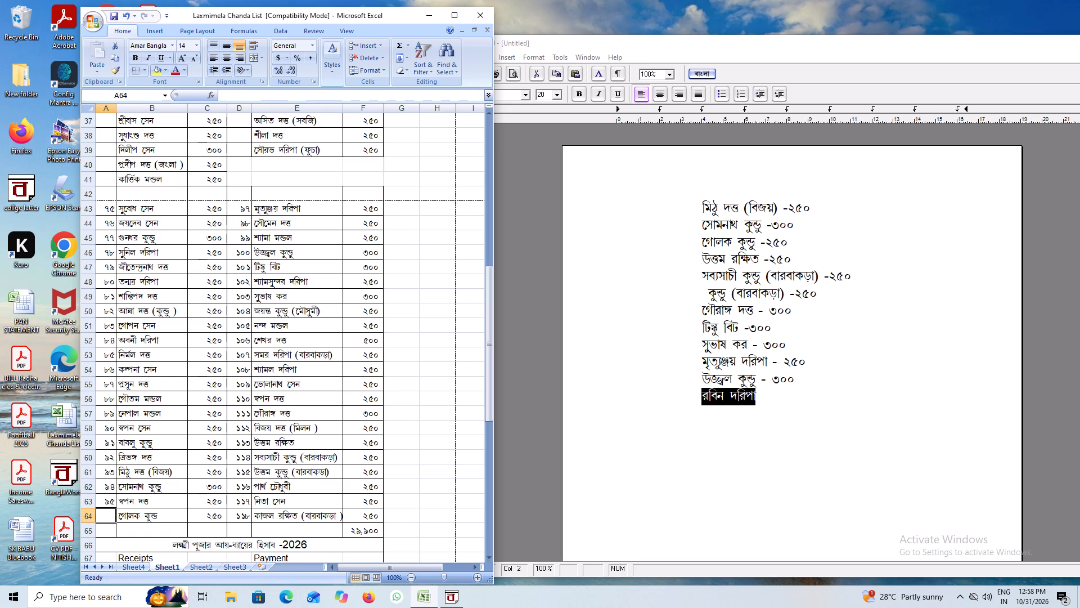
{"action": "left_click_drag", "start_coordinate": [103, 209], "coordinate": [107, 495]}
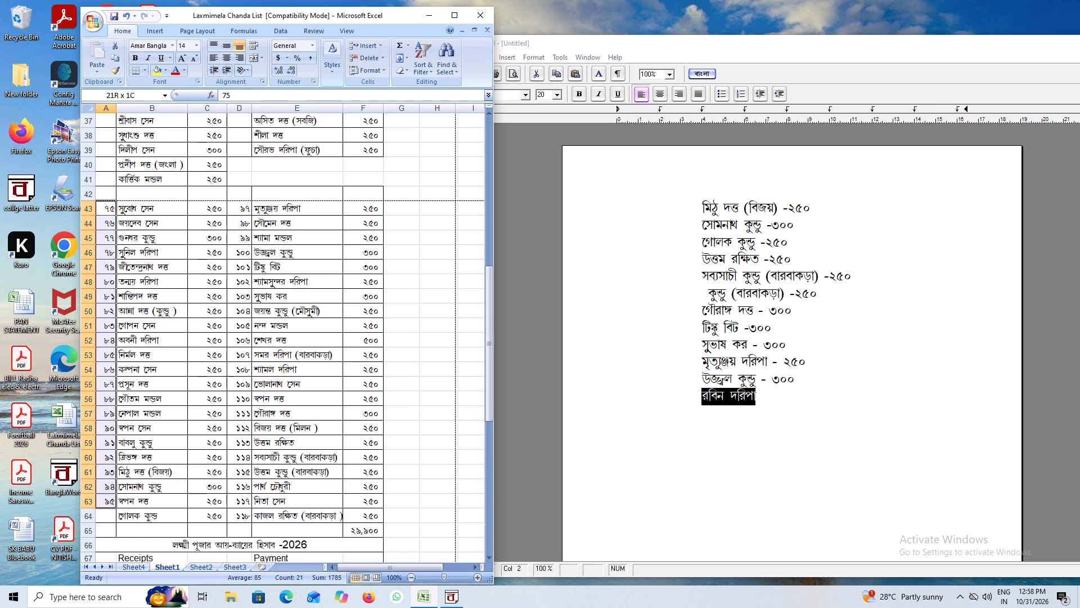
{"action": "left_click_drag", "start_coordinate": [107, 495], "coordinate": [106, 507]}
{"action": "key", "text": "Delete"}
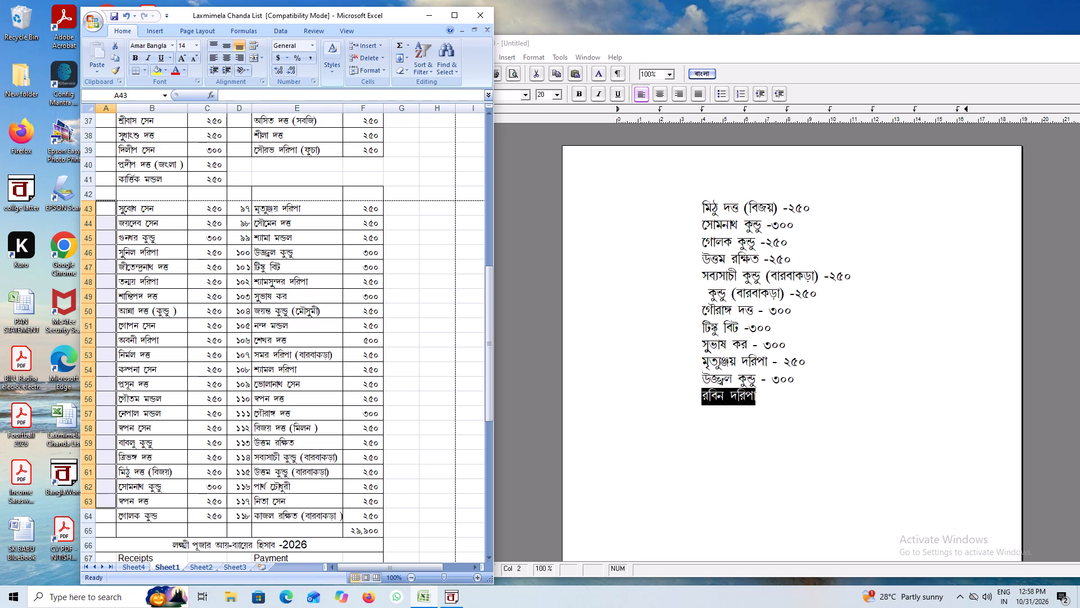
Clear the serial numbers 97 to 118 beside the second name column of the lower block, D43 to D64.
{"action": "left_click_drag", "start_coordinate": [244, 210], "coordinate": [243, 518]}
{"action": "key", "text": "Delete"}
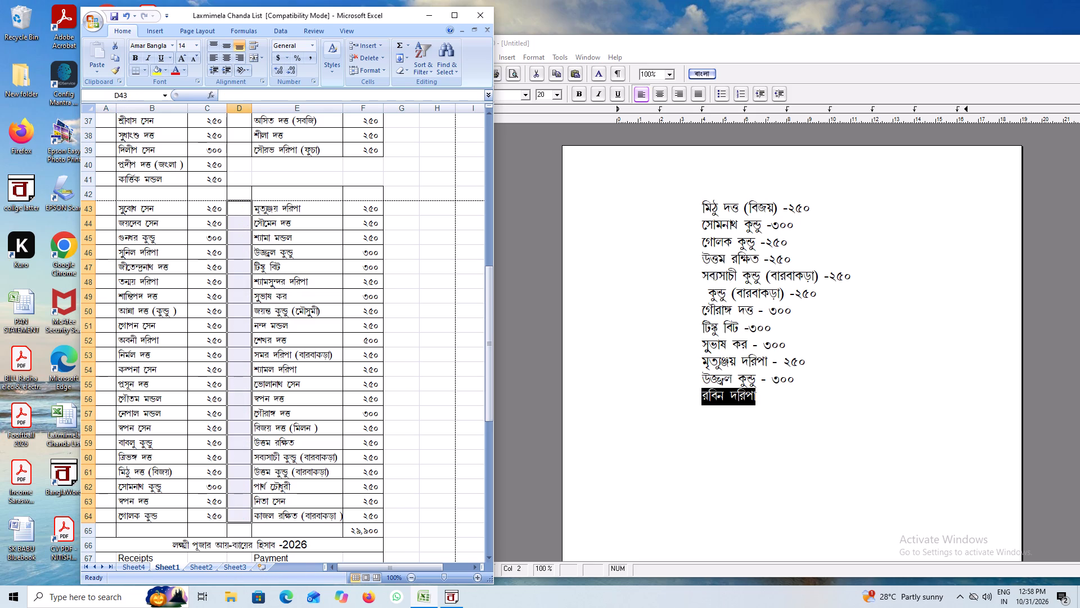
Deselect the cleared range and save the chanda list workbook.
{"action": "left_click_drag", "start_coordinate": [433, 400], "coordinate": [425, 377]}
{"action": "left_click", "coordinate": [114, 19]}
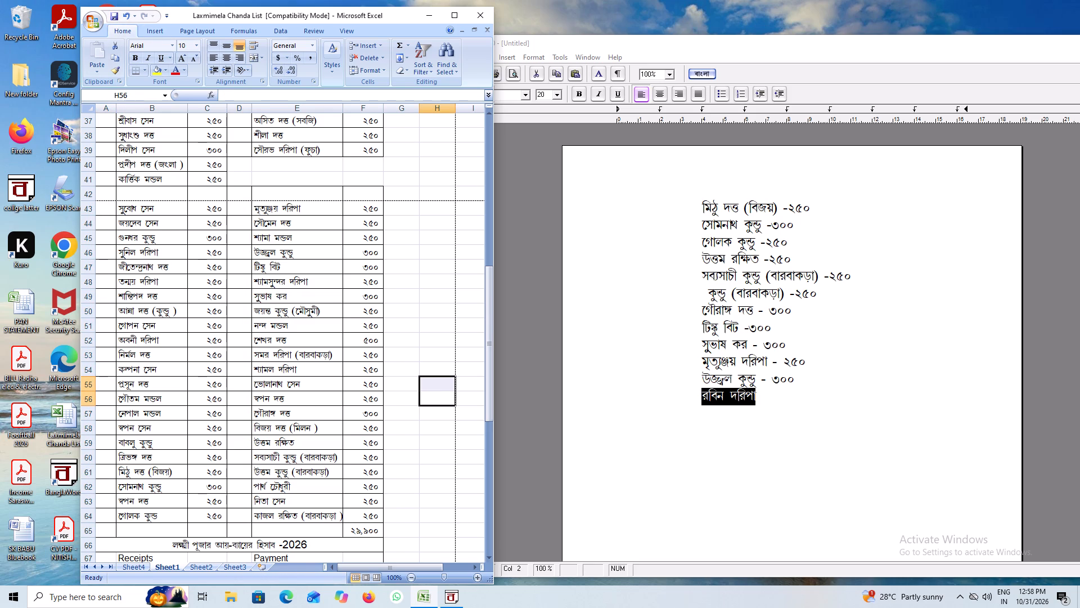
Check the 2026 receipts and payments account below the list and save the workbook again.
{"action": "scroll", "coordinate": [314, 284], "scroll_direction": "down", "scroll_amount": 4}
{"action": "scroll", "coordinate": [148, 206], "scroll_direction": "down", "scroll_amount": 3}
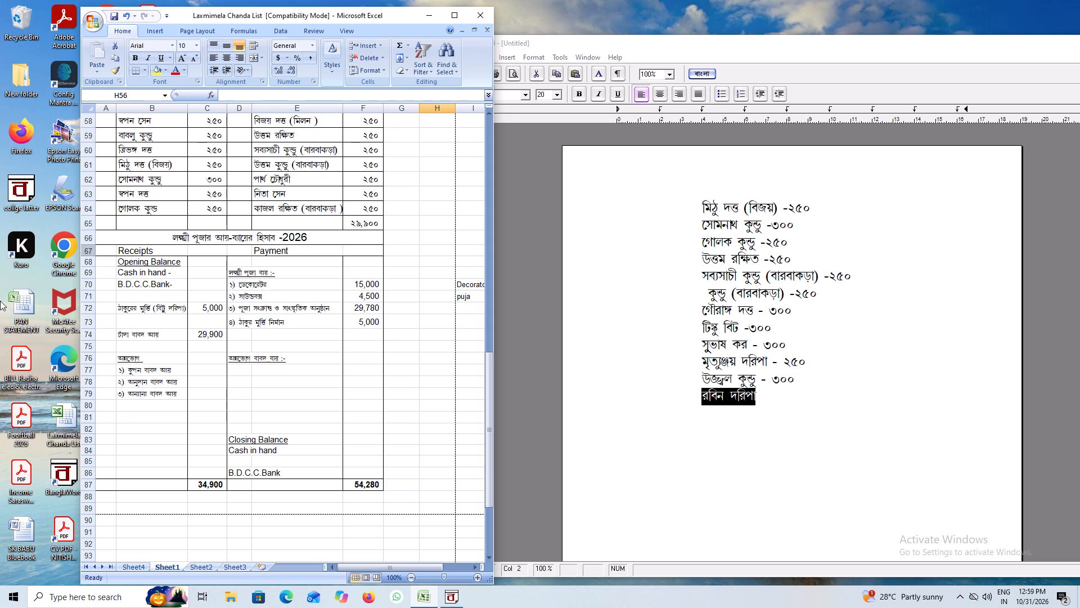
{"action": "left_click", "coordinate": [424, 386]}
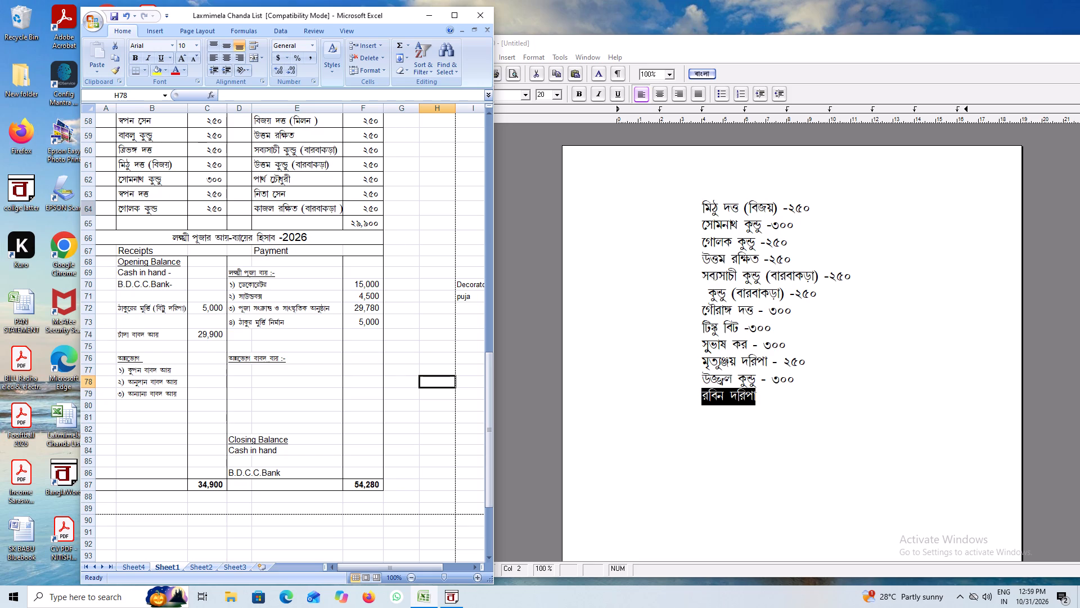
{"action": "left_click", "coordinate": [111, 17]}
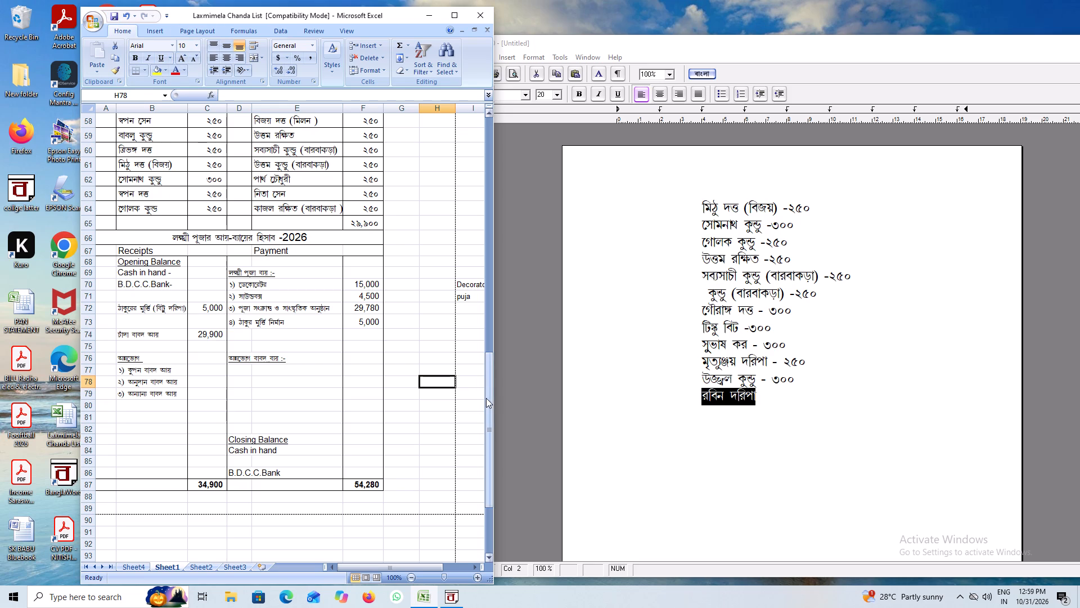
Return to the beginning of the chanda list and minimise the workbook window.
{"action": "left_click_drag", "start_coordinate": [486, 398], "coordinate": [505, 124]}
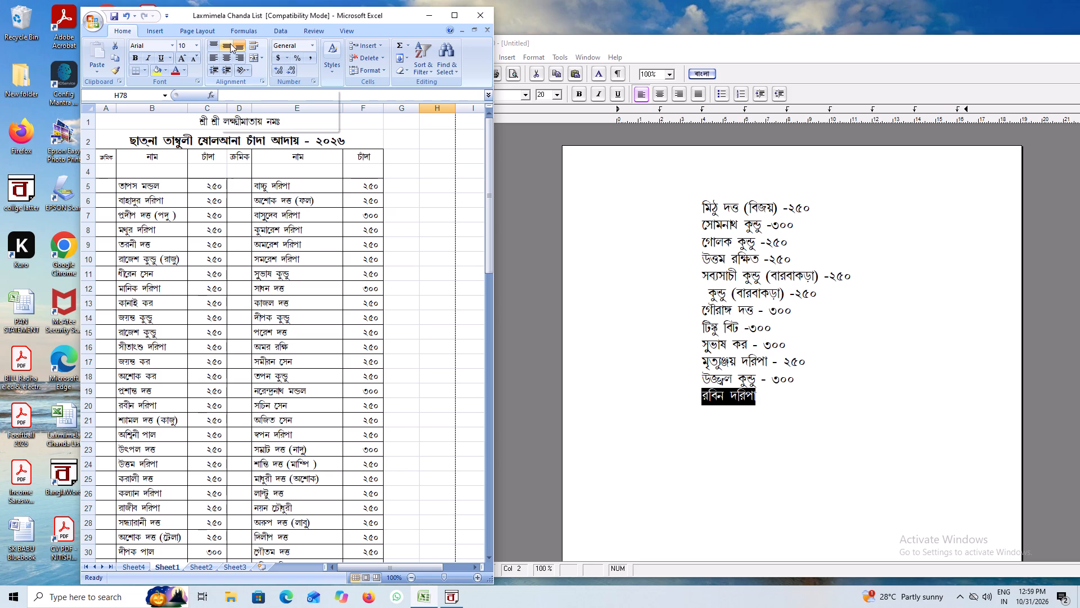
{"action": "left_click", "coordinate": [431, 13]}
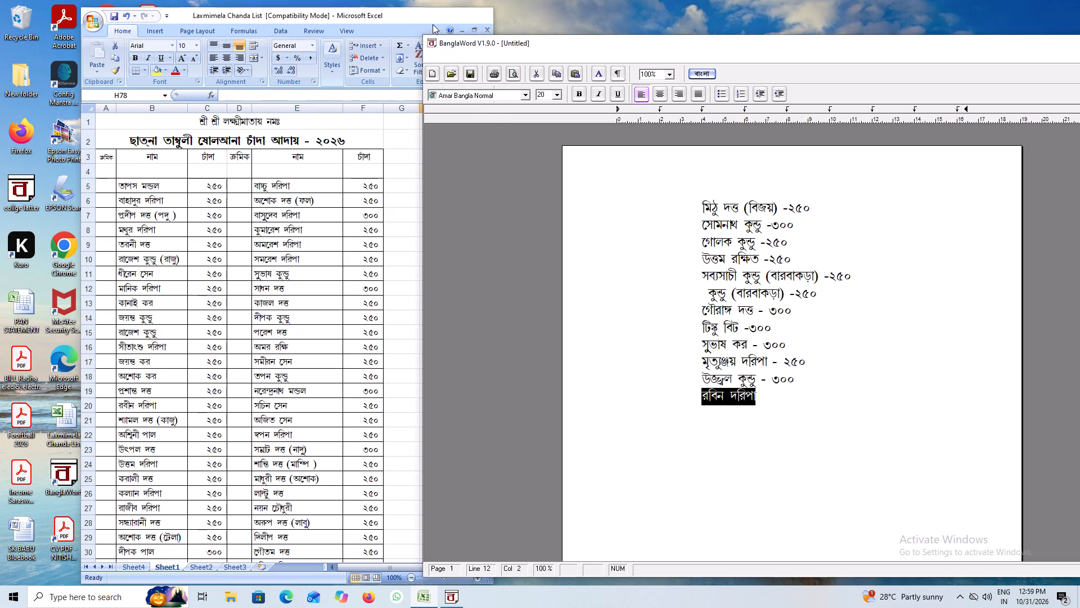